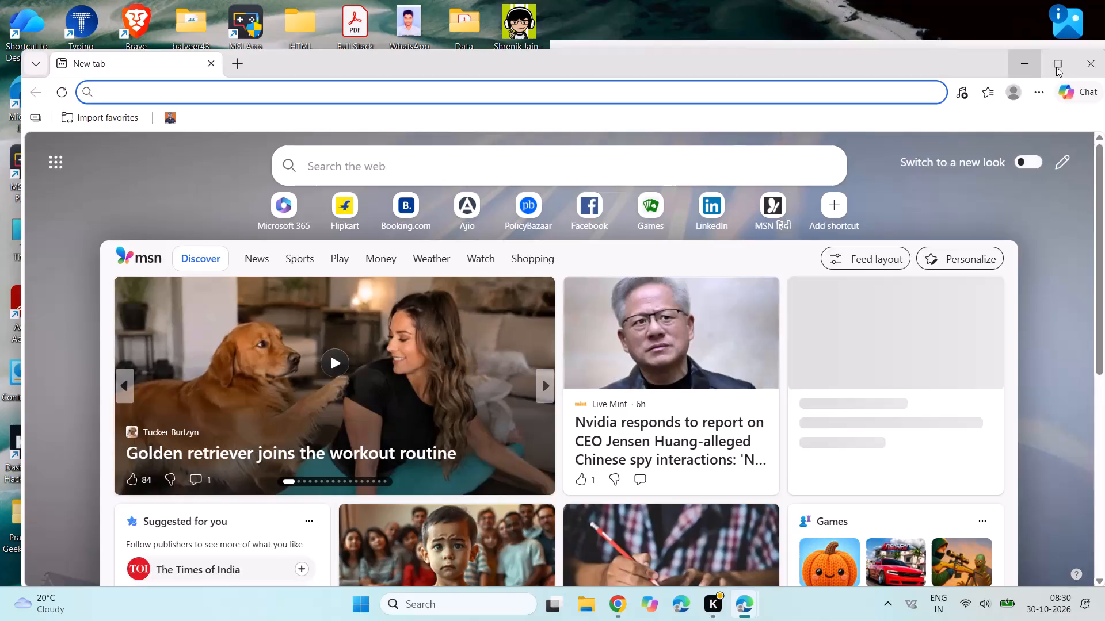
# Maximize the browser window and search the web for a PDF editor.
pyautogui.doubleClick(1058, 67)
pyautogui.click(393, 131)
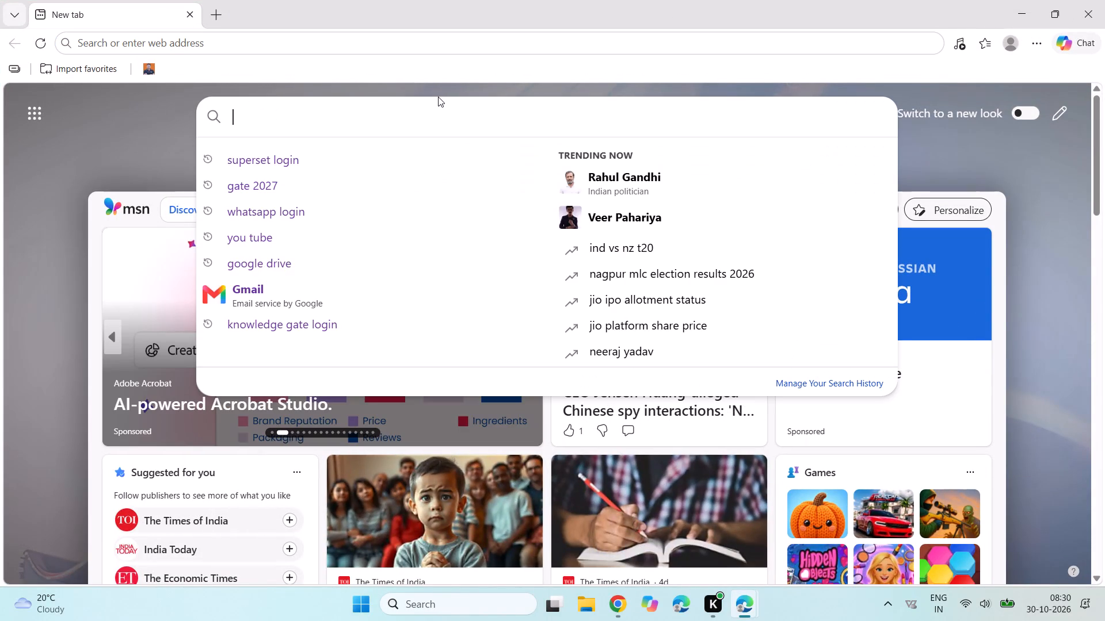
pyautogui.write('pdf')
pyautogui.press('space')
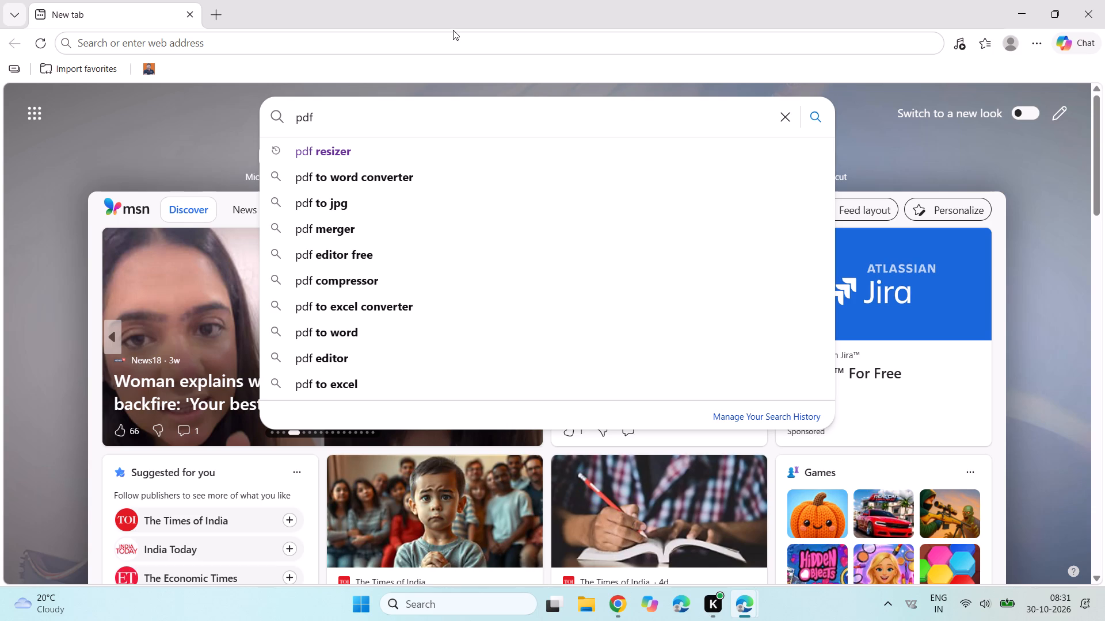
pyautogui.press('e')
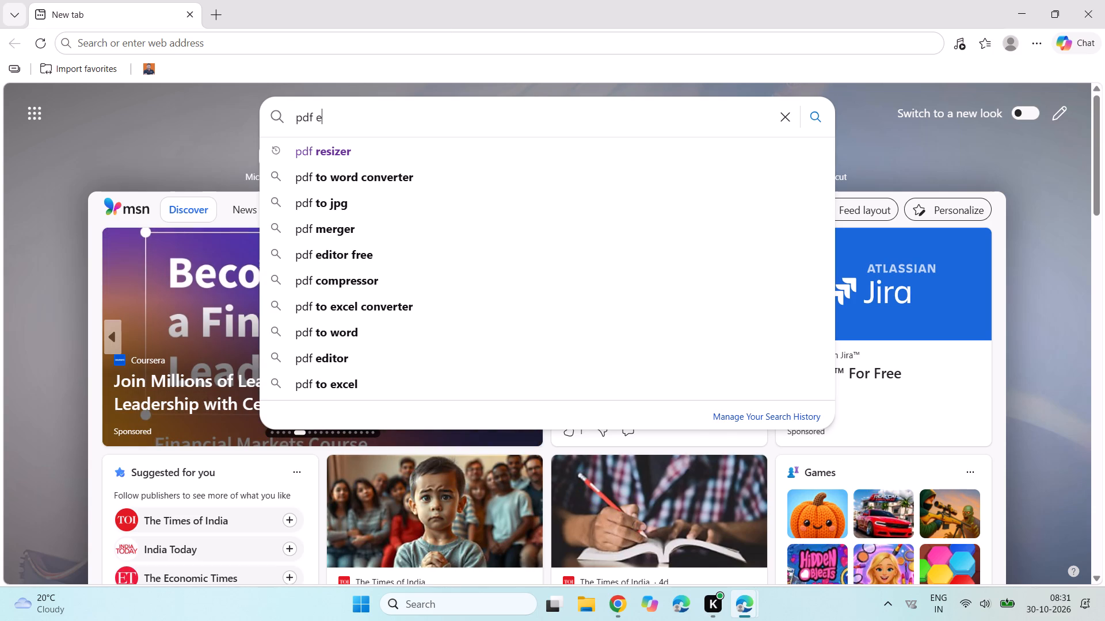
pyautogui.write('ddirtrt')
pyautogui.press('Return')
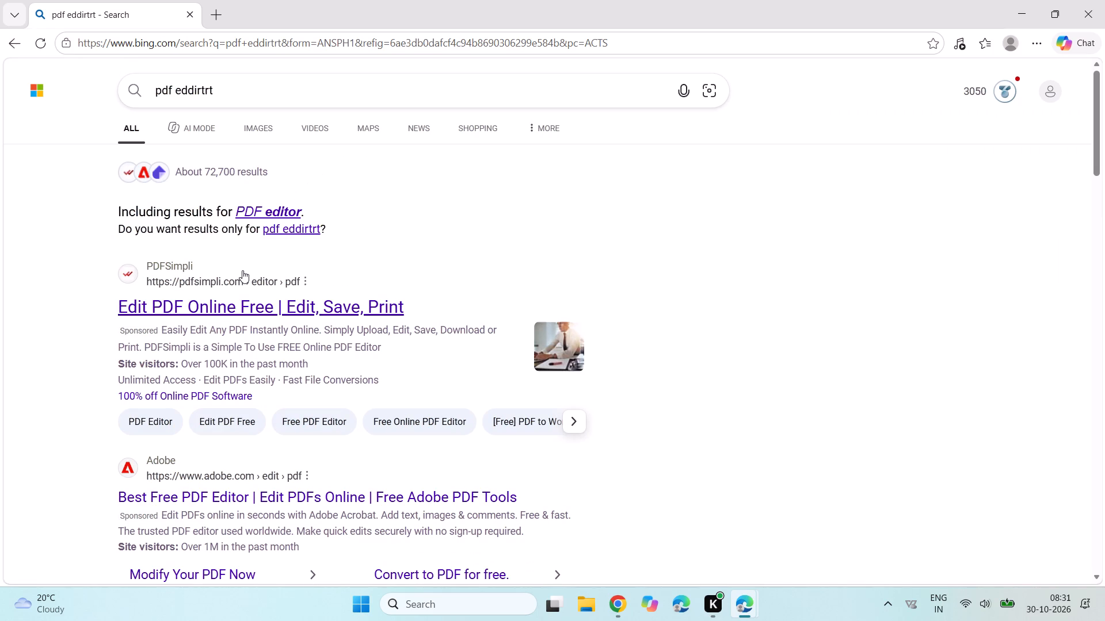
# Open the PDFSimpli online PDF editor site from the search results.
pyautogui.click(198, 285)
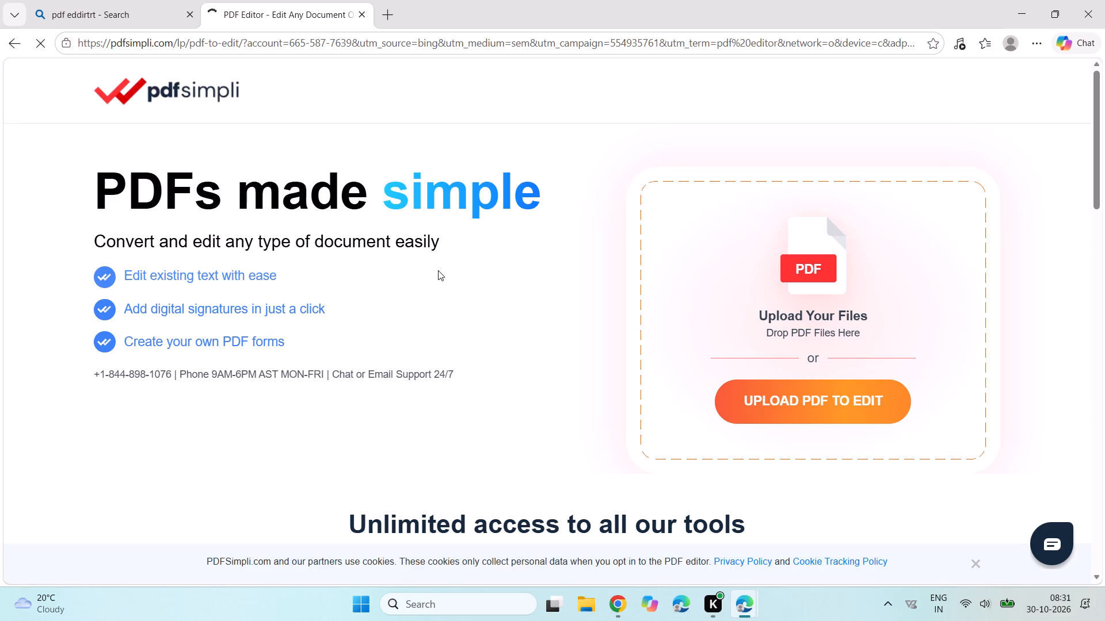
# Start uploading a PDF to edit in PDFSimpli, browsing the Downloads and Documents folders for the file.
pyautogui.click(784, 404)
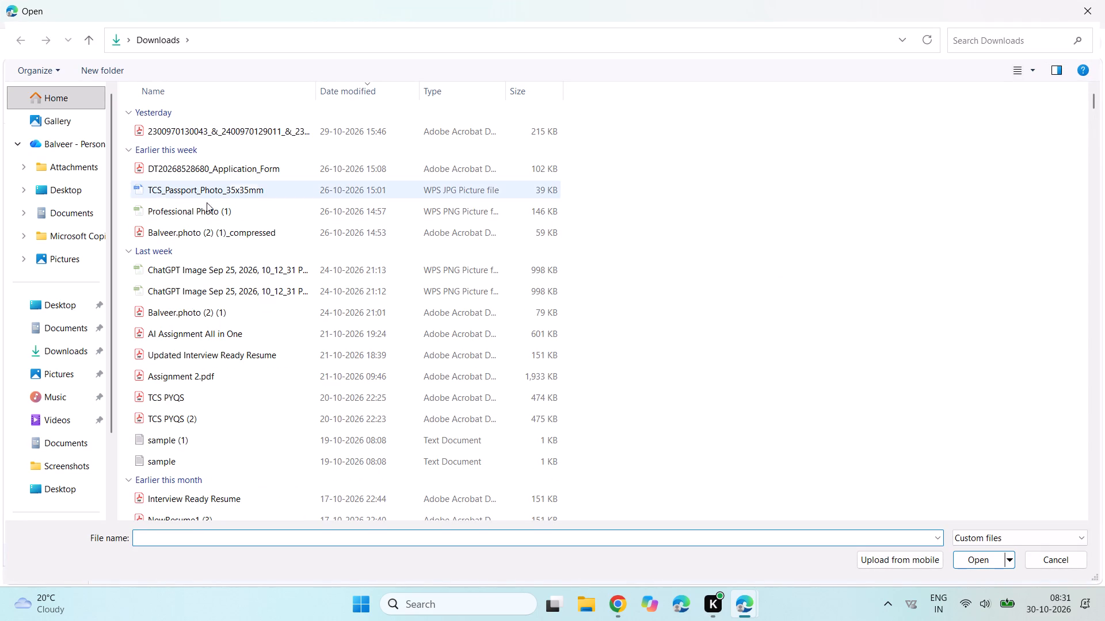
pyautogui.click(73, 356)
pyautogui.doubleClick(73, 356)
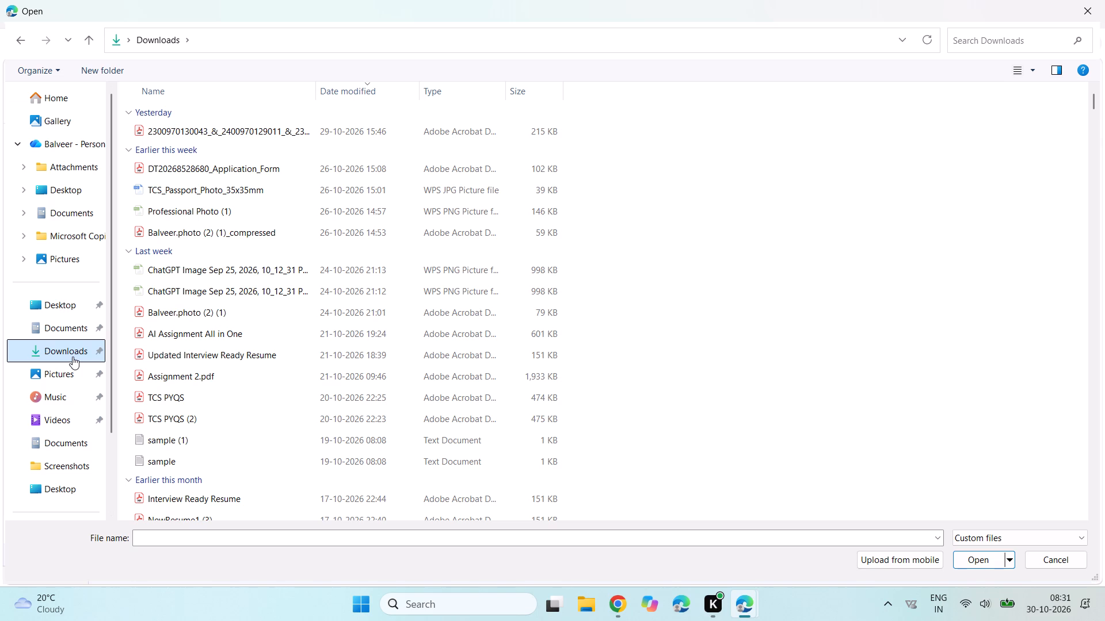
pyautogui.click(75, 338)
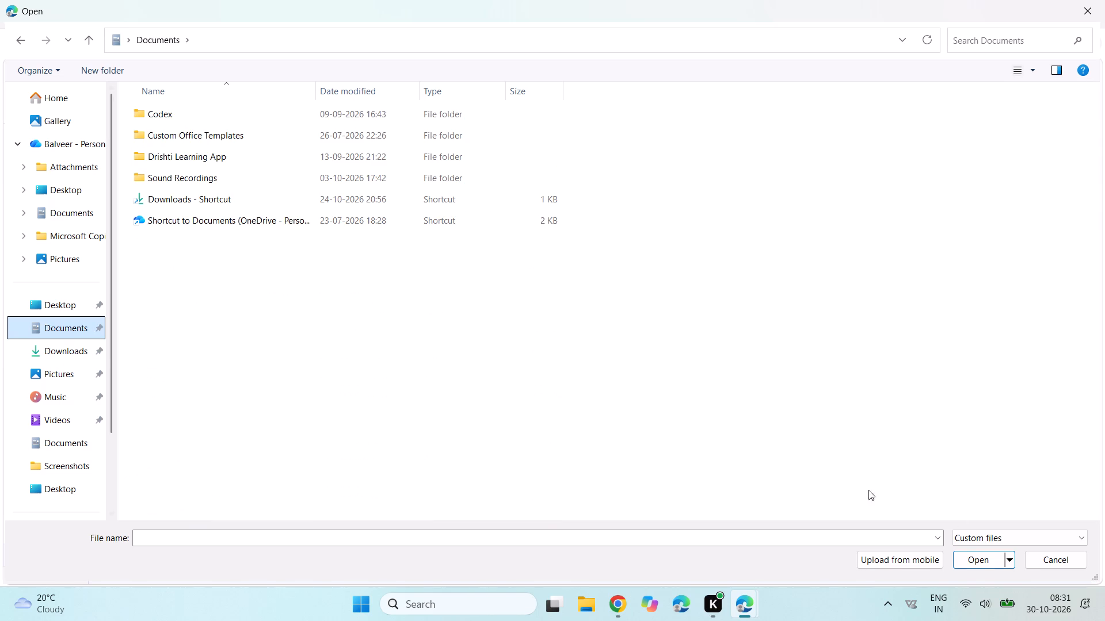
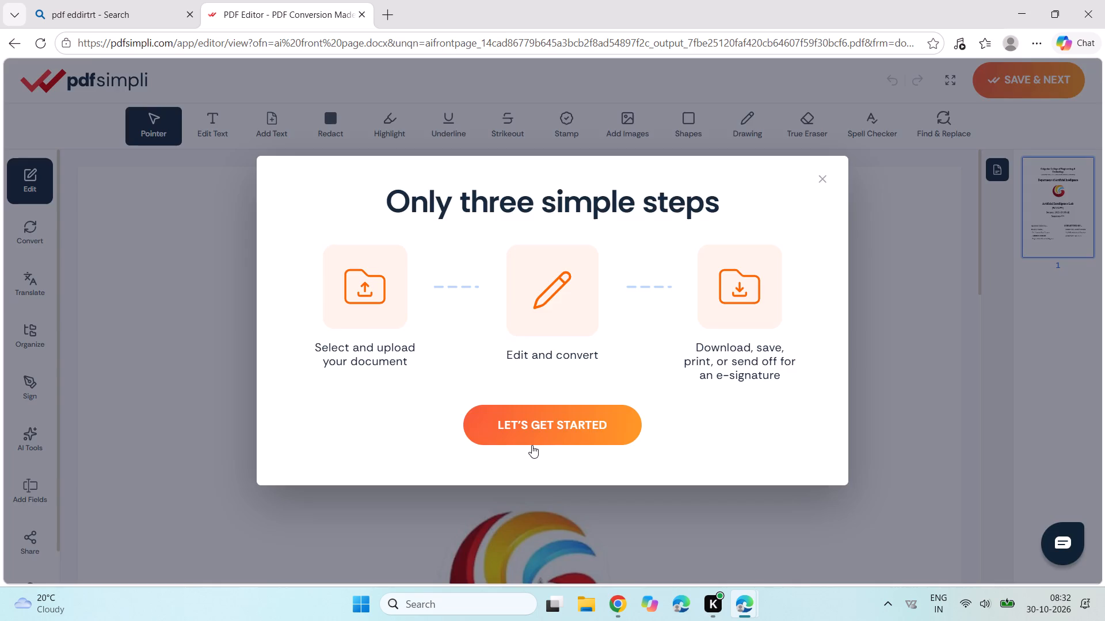
# Dismiss the three-step introduction and enable text editing on the uploaded lab cover page.
pyautogui.click(532, 445)
pyautogui.scroll(-2, 532, 445)
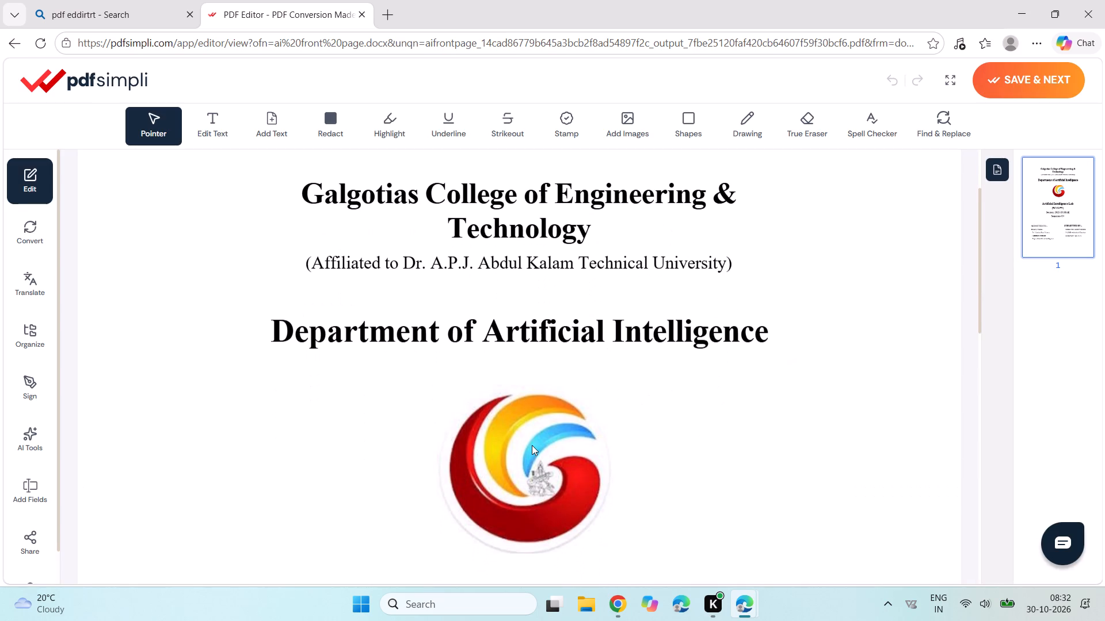
pyautogui.scroll(-6, 581, 373)
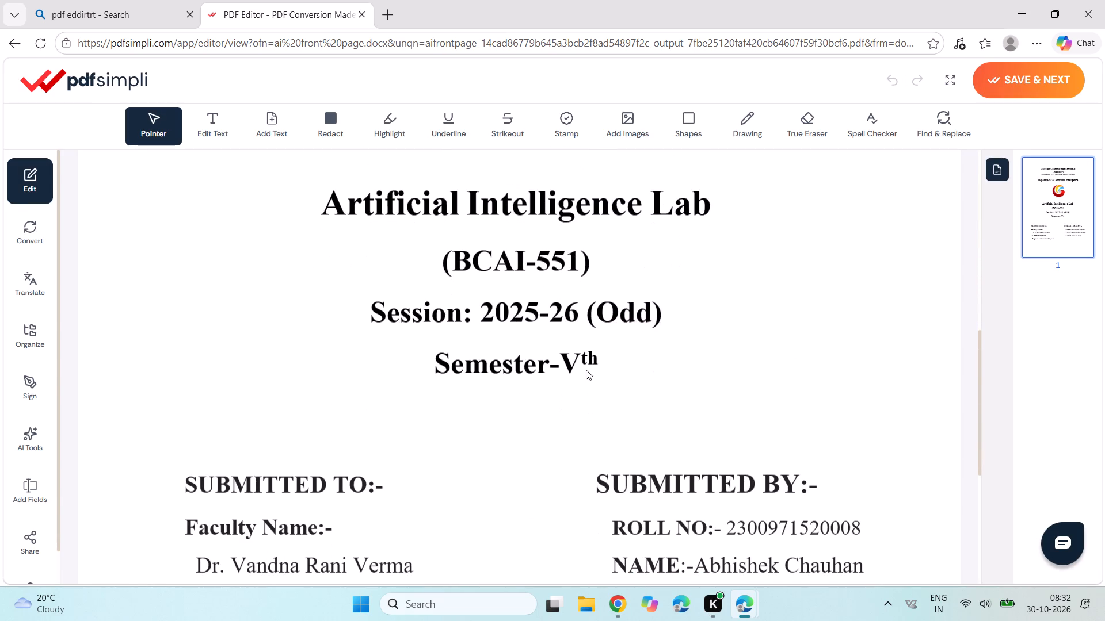
pyautogui.click(592, 361)
pyautogui.tripleClick(606, 362)
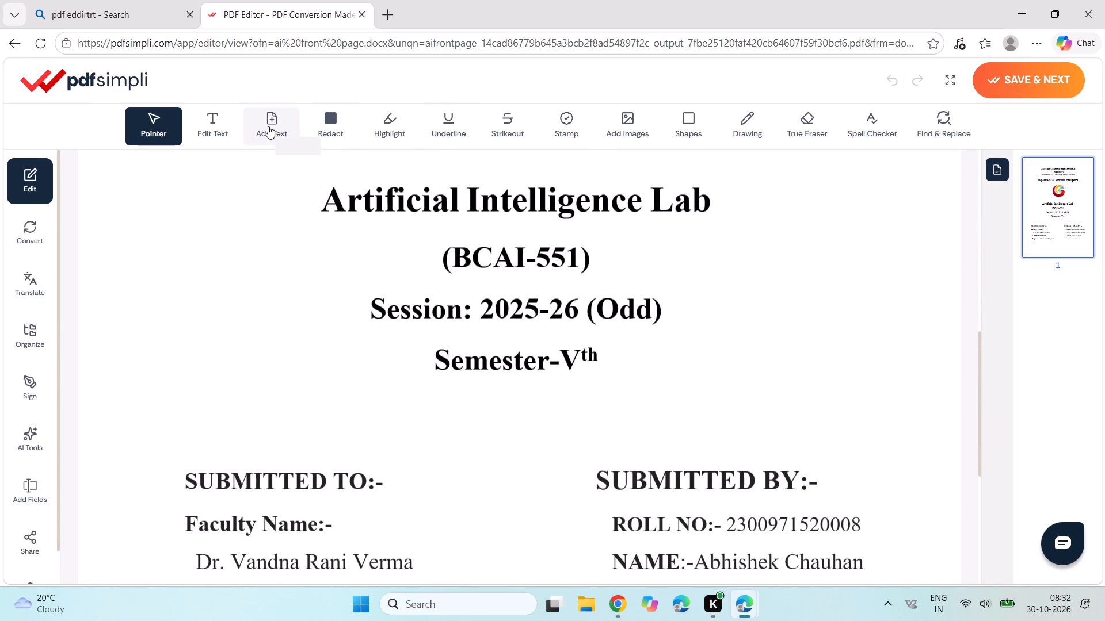
pyautogui.click(218, 122)
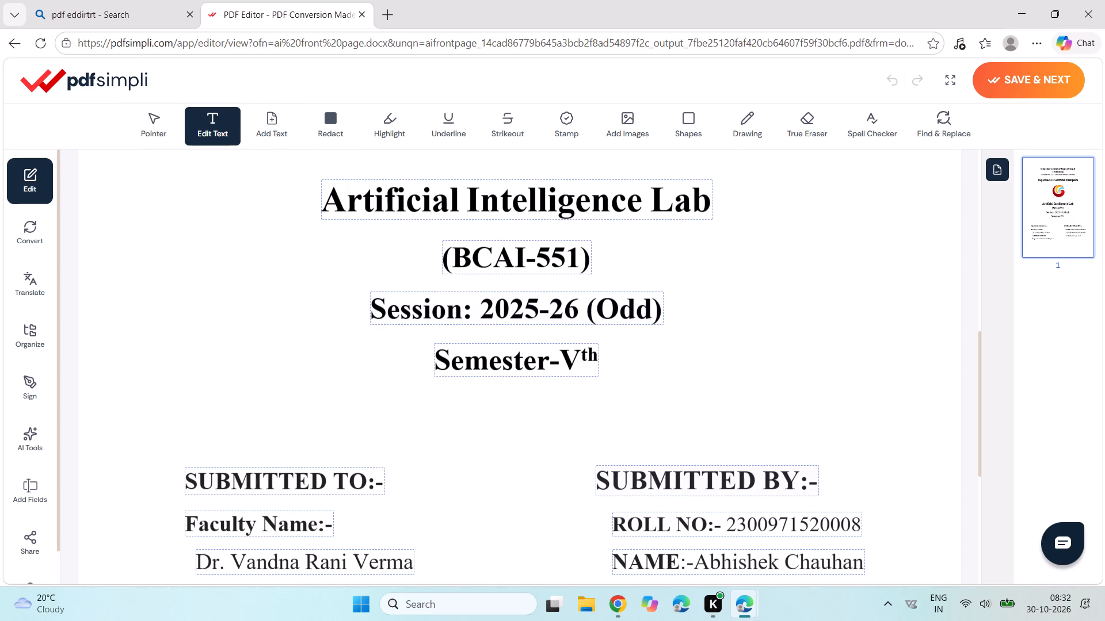
# Replace "Artificial Intelligence" in the "Department of" heading with a department name starting with "I".
pyautogui.scroll(-2, 665, 508)
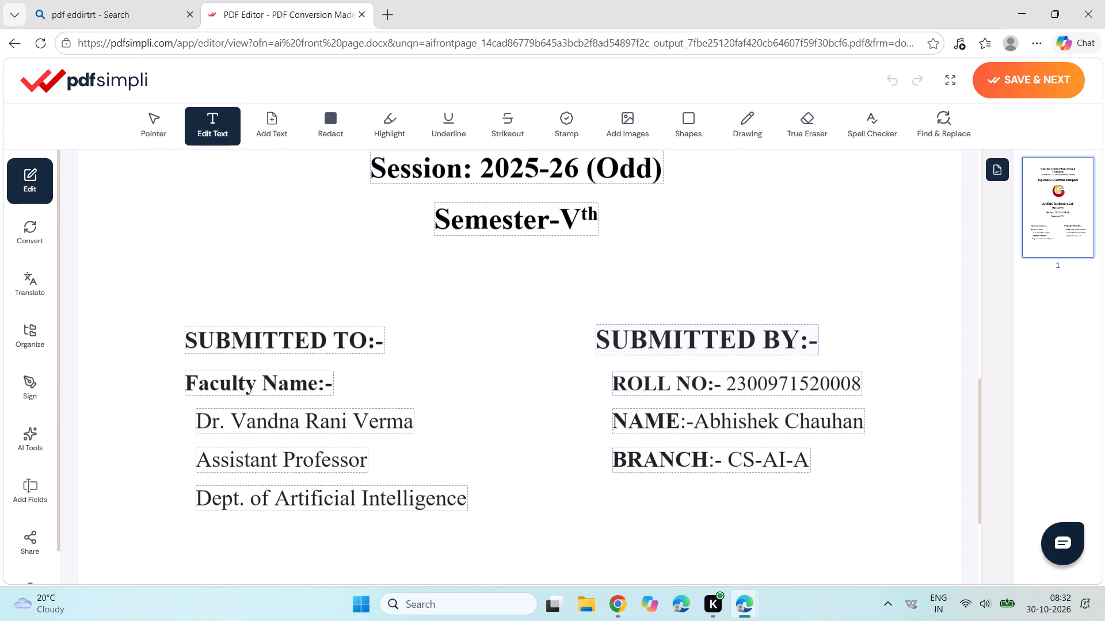
pyautogui.click(816, 347)
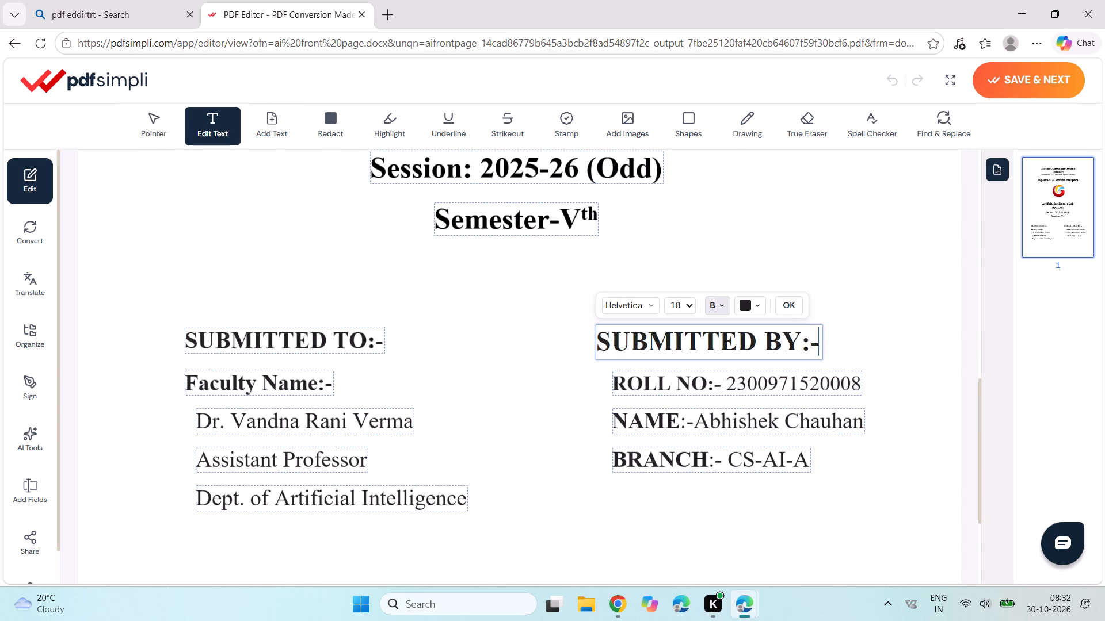
pyautogui.scroll(2, 650, 340)
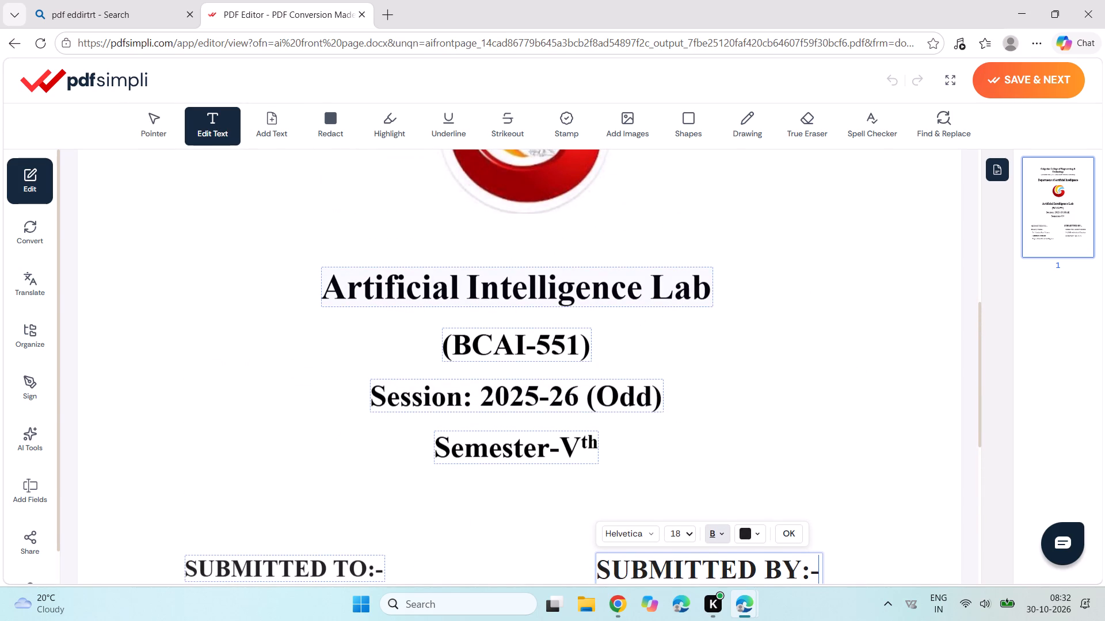
pyautogui.scroll(4, 598, 306)
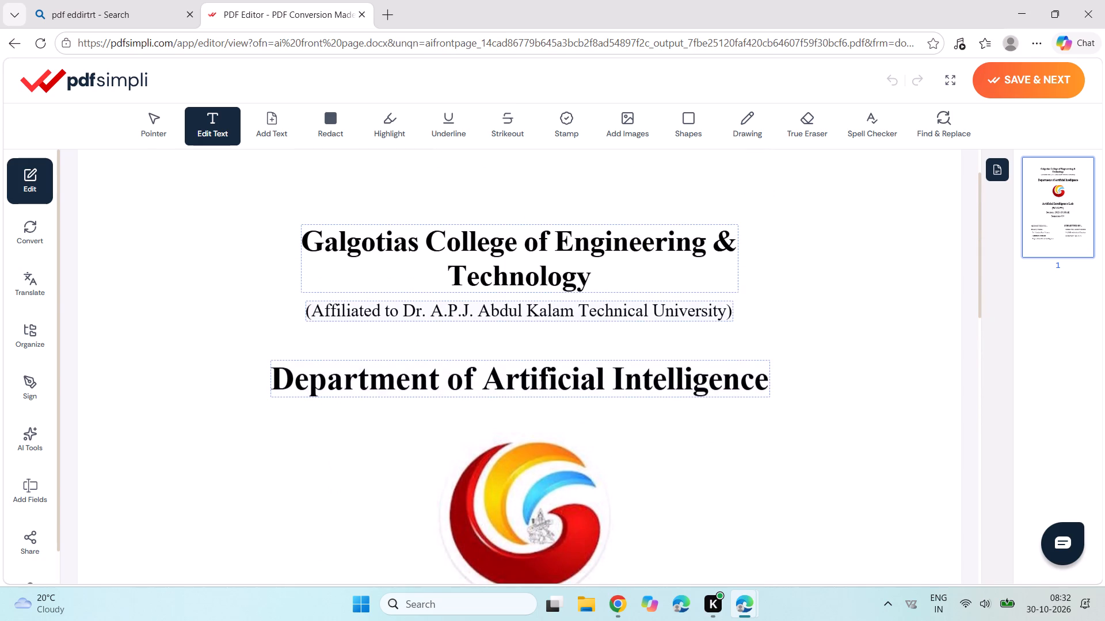
pyautogui.click(776, 376)
pyautogui.doubleClick(765, 379)
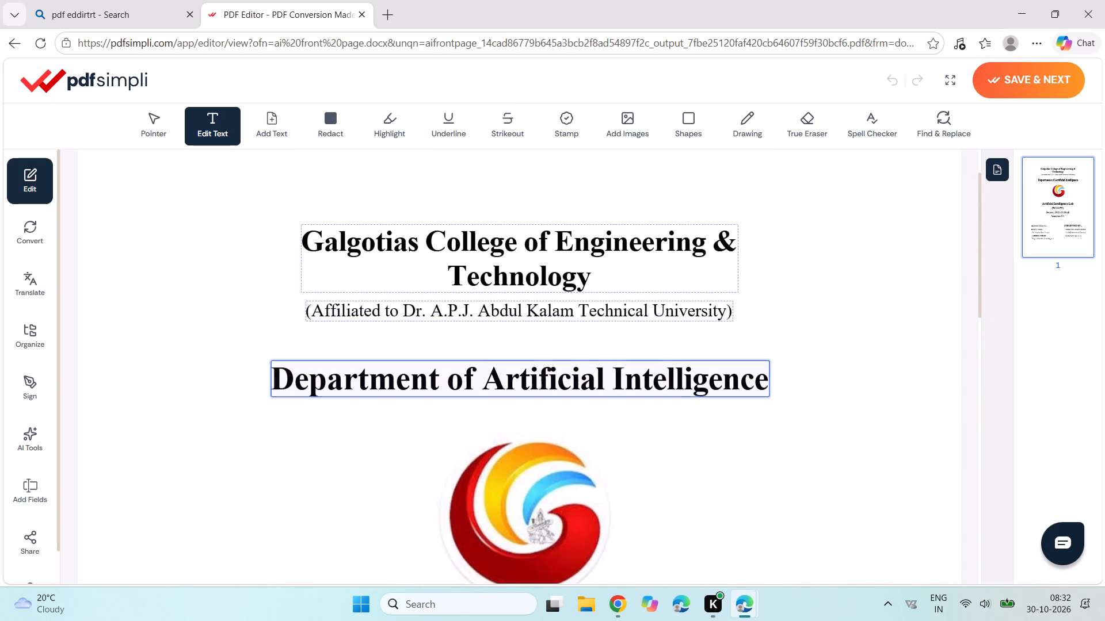
pyautogui.click(765, 379)
pyautogui.press('BackSpace')
pyautogui.press('BackSpace')
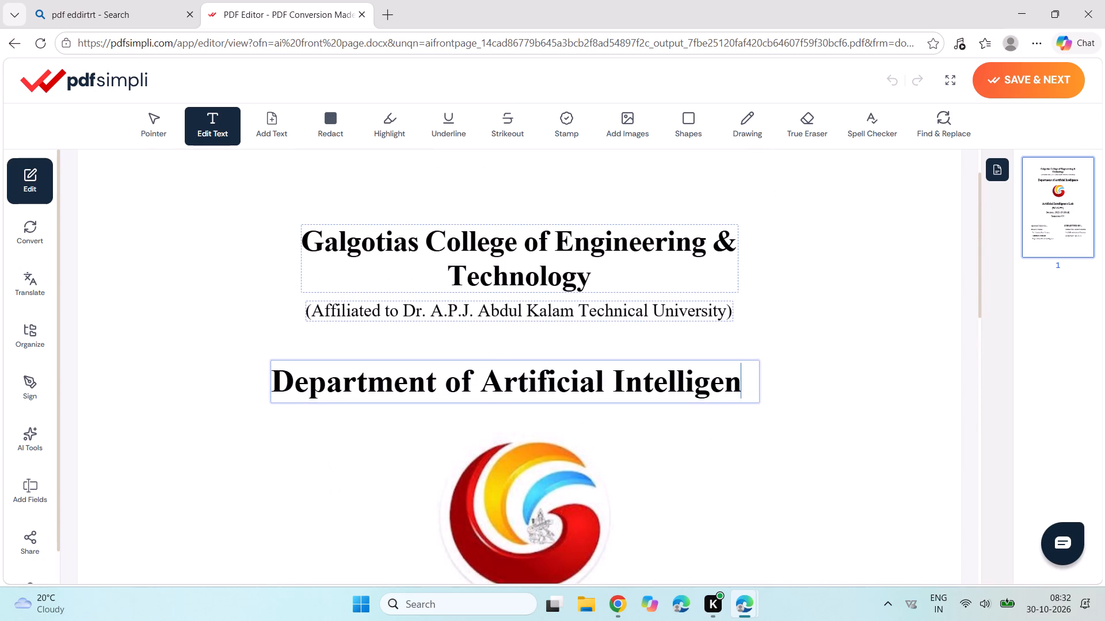
pyautogui.press('BackSpace')
pyautogui.press('BackSpace')
pyautogui.press('BackSpace')
pyautogui.press('BackSpace')
pyautogui.press('BackSpace')
pyautogui.press('BackSpace')
pyautogui.press('BackSpace')
pyautogui.press('BackSpace')
pyautogui.press('BackSpace')
pyautogui.press('BackSpace')
pyautogui.press('BackSpace')
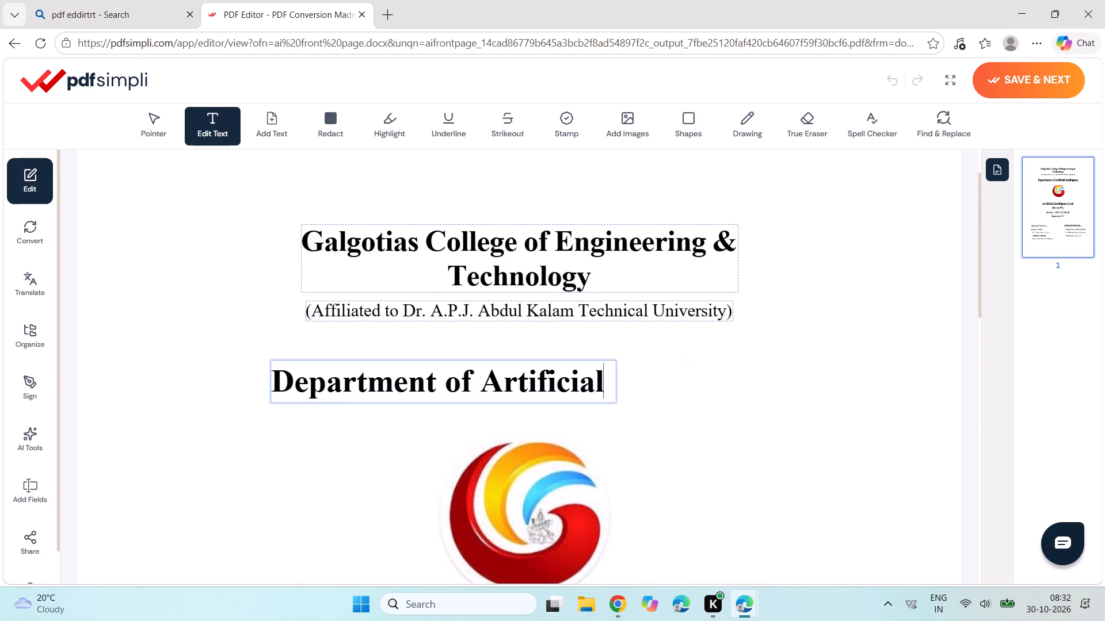
pyautogui.press('BackSpace')
pyautogui.press('BackSpace')
pyautogui.press('BackSpace')
pyautogui.press('BackSpace')
pyautogui.press('BackSpace')
pyautogui.press('BackSpace')
pyautogui.press('BackSpace')
pyautogui.press('BackSpace')
pyautogui.press('BackSpace')
pyautogui.press('BackSpace')
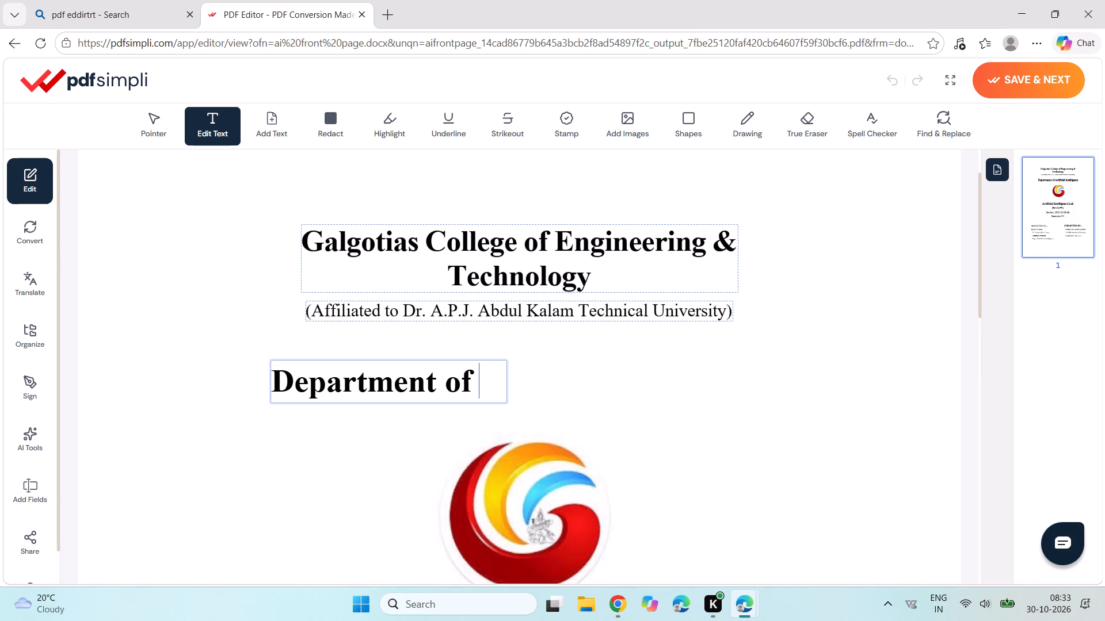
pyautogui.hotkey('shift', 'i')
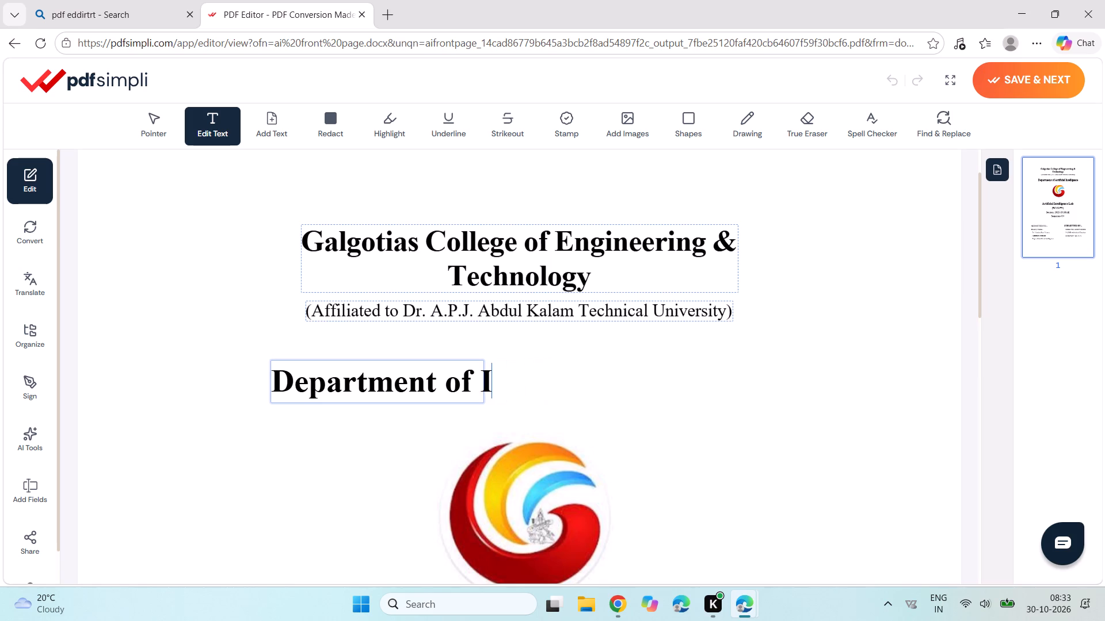
# Complete the department heading above the logo so it reads "Department of Information Technology".
pyautogui.press('n')
pyautogui.write('for')
pyautogui.write('mat')
pyautogui.write('ion')
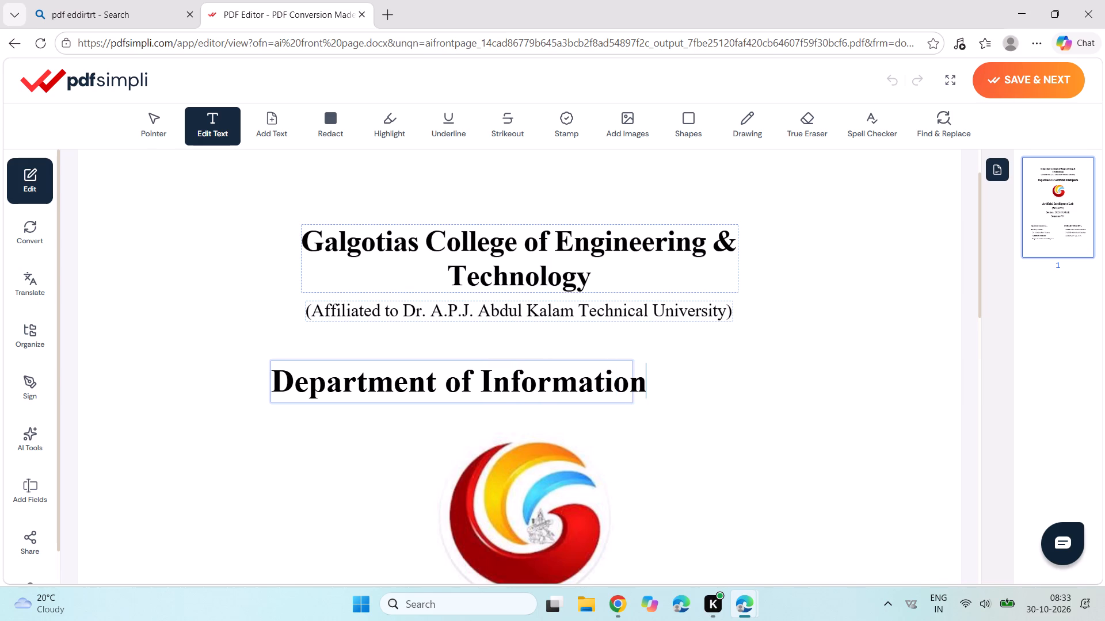
pyautogui.press('space')
pyautogui.write('Te')
pyautogui.write('ch')
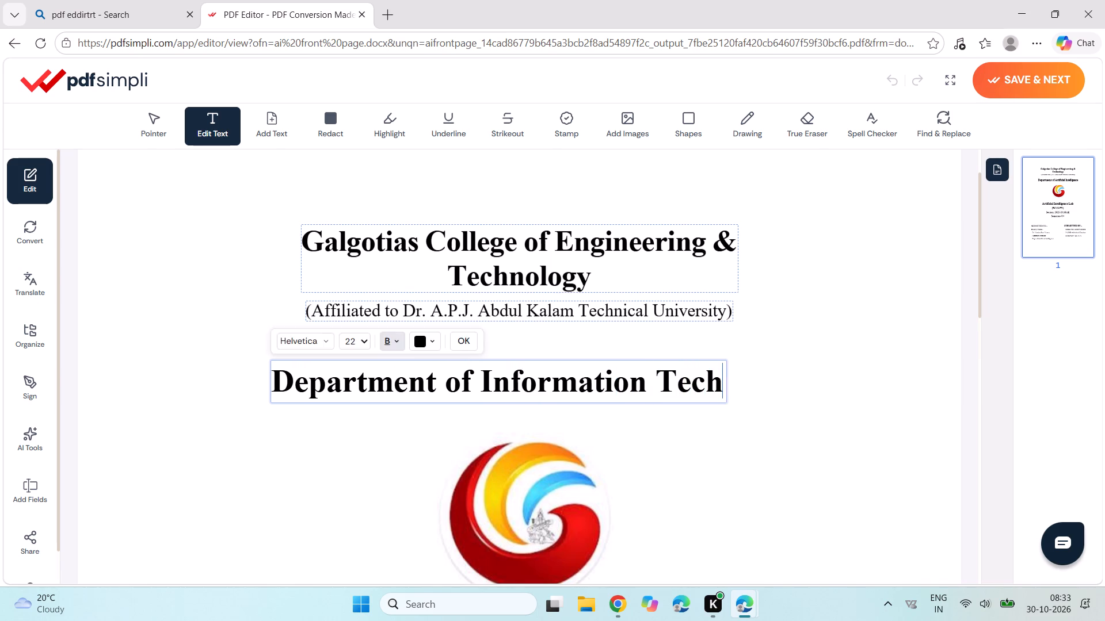
pyautogui.write('no')
pyautogui.write('logy')
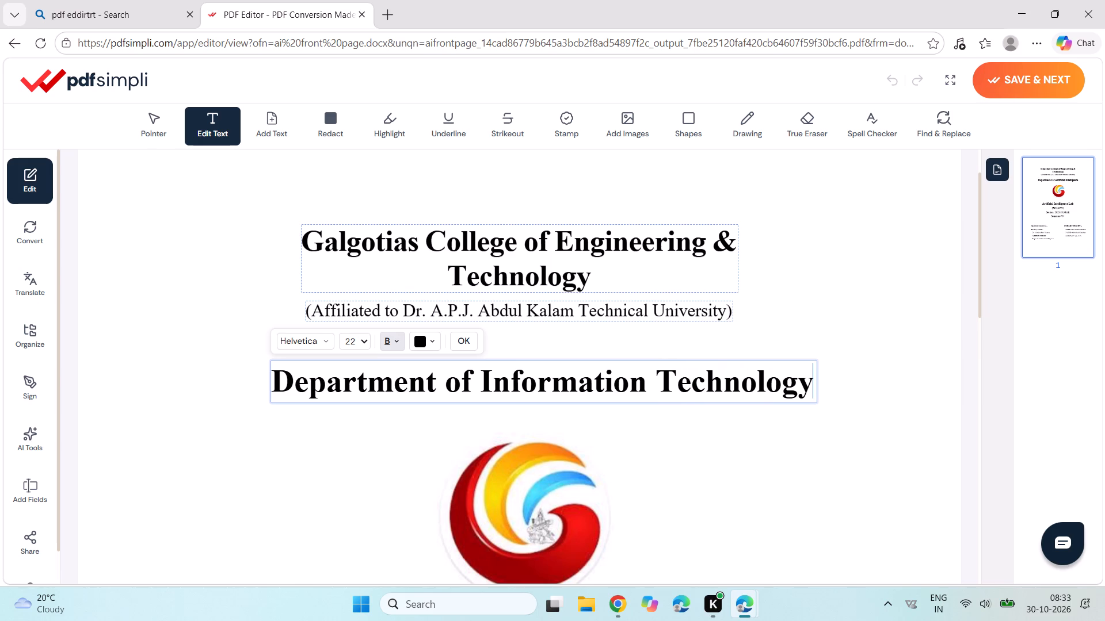
# Clear the course code inside the parentheses below the "Artificial Intelligence Lab" title, keeping the parentheses.
pyautogui.scroll(-3, 765, 379)
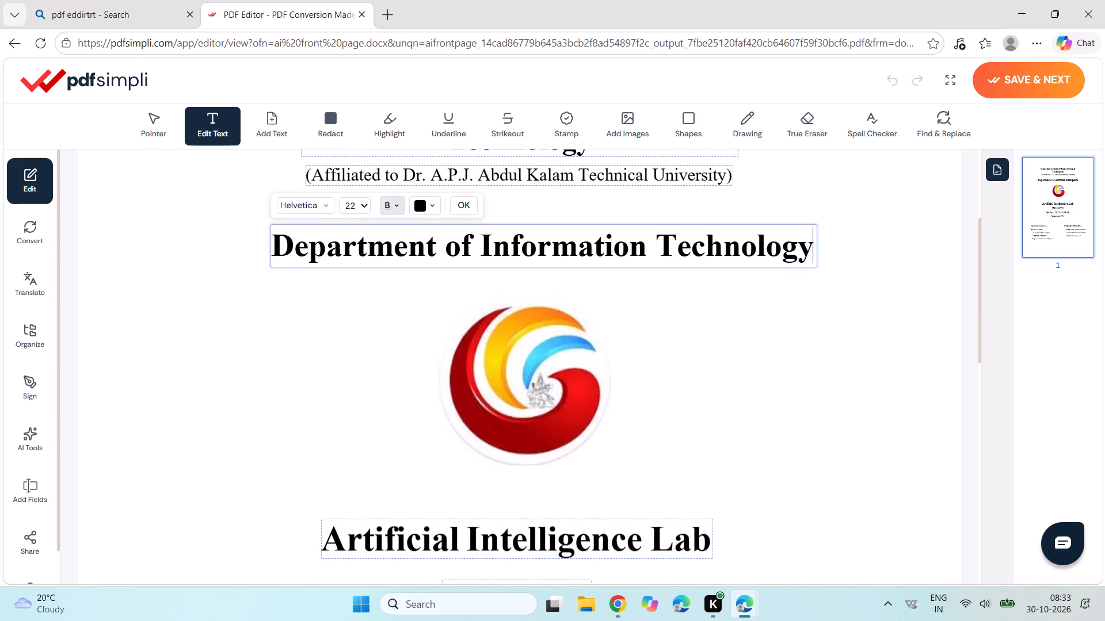
pyautogui.scroll(-2, 765, 379)
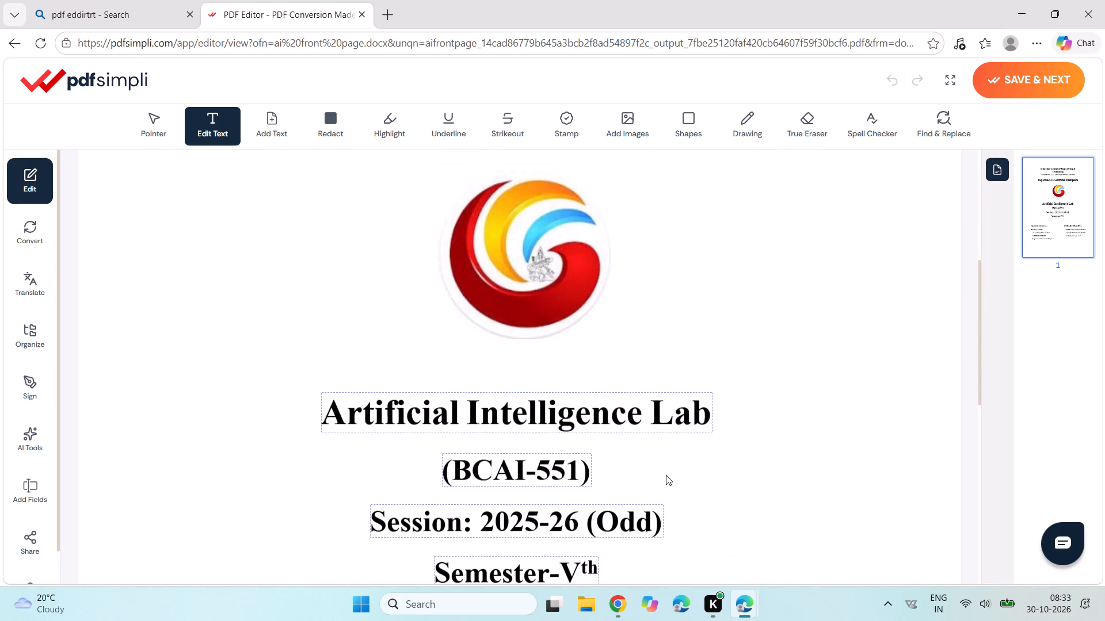
pyautogui.click(581, 477)
pyautogui.click(581, 471)
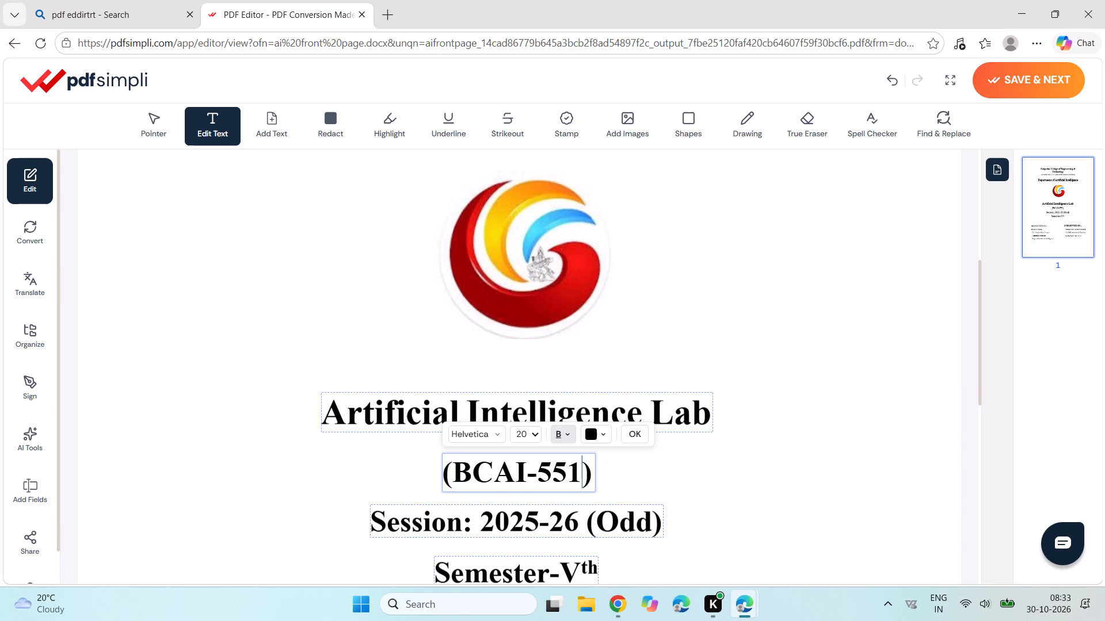
pyautogui.press('BackSpace')
pyautogui.press('BackSpace')
pyautogui.press('BackSpace')
pyautogui.press('BackSpace')
pyautogui.press('BackSpace')
pyautogui.press('BackSpace')
pyautogui.press('BackSpace')
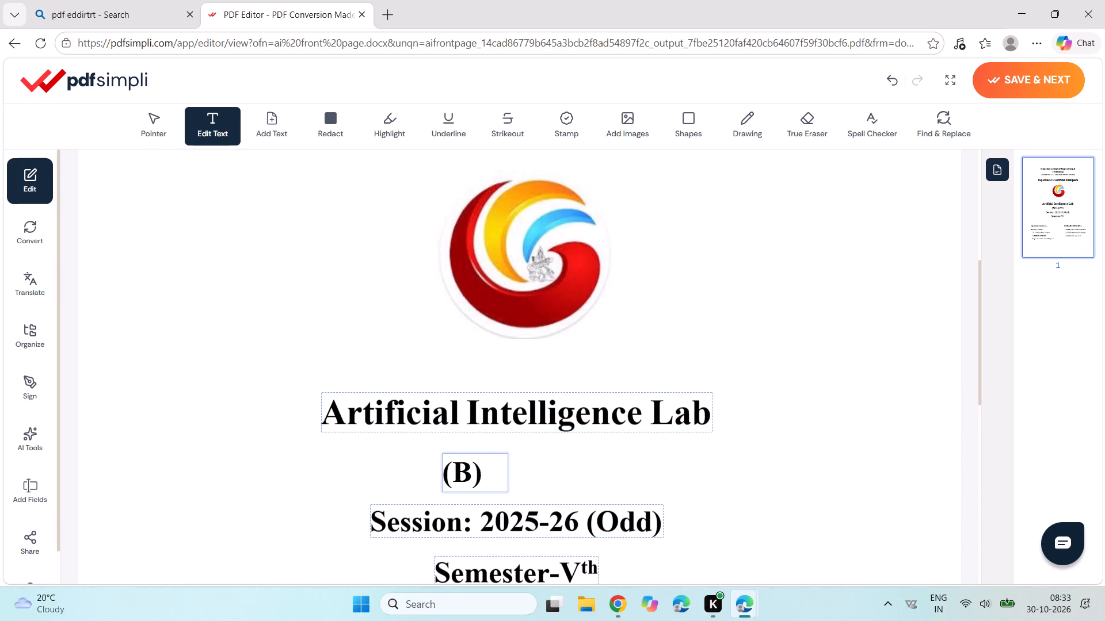
pyautogui.press('BackSpace')
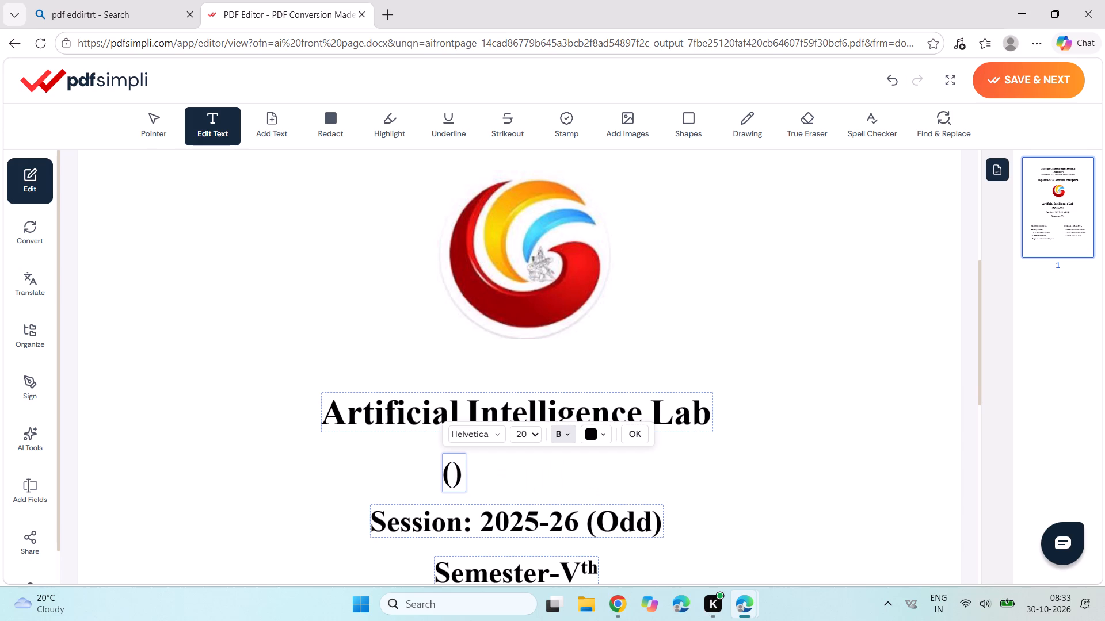
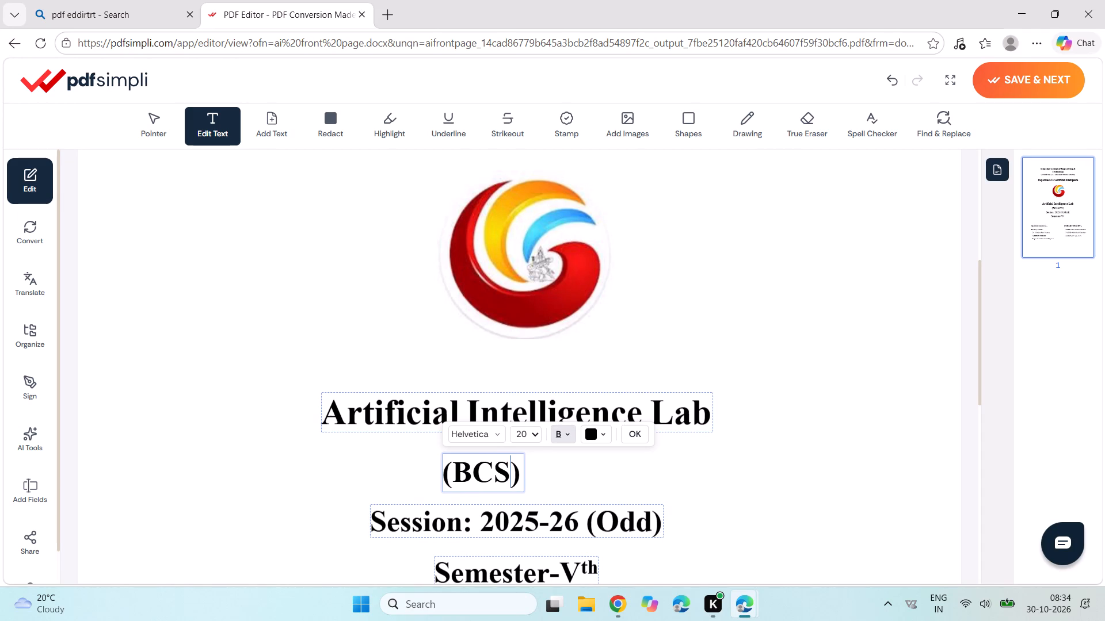
# Complete the course code below the "Artificial Intelligence Lab" title so it reads "(BCS-751)".
pyautogui.press('7')
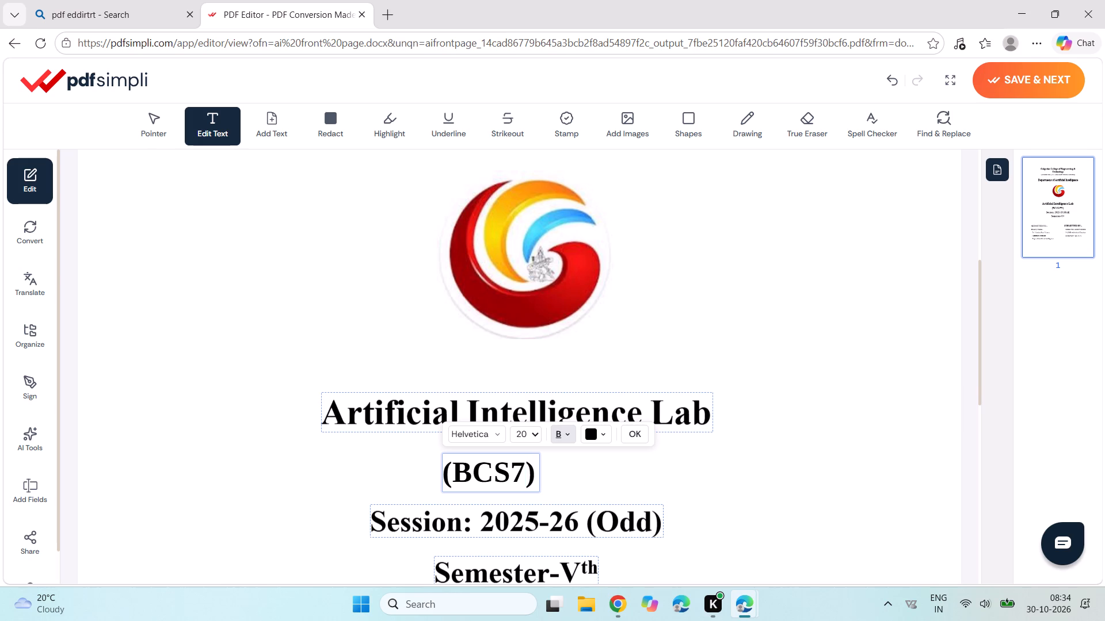
pyautogui.press('BackSpace')
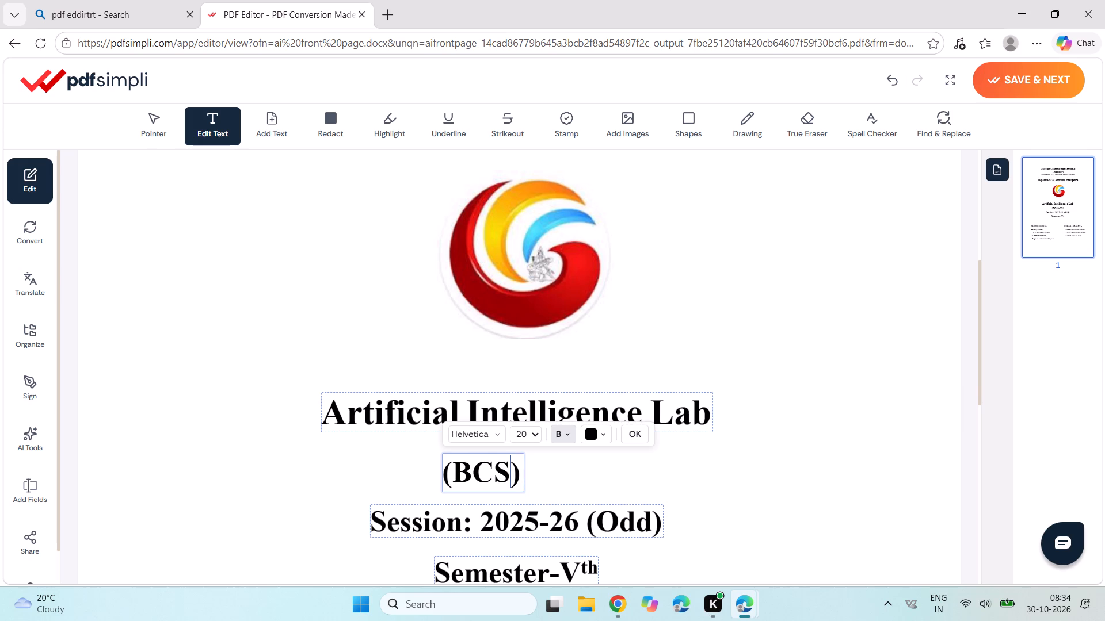
pyautogui.press('-')
pyautogui.press('7')
pyautogui.press('5')
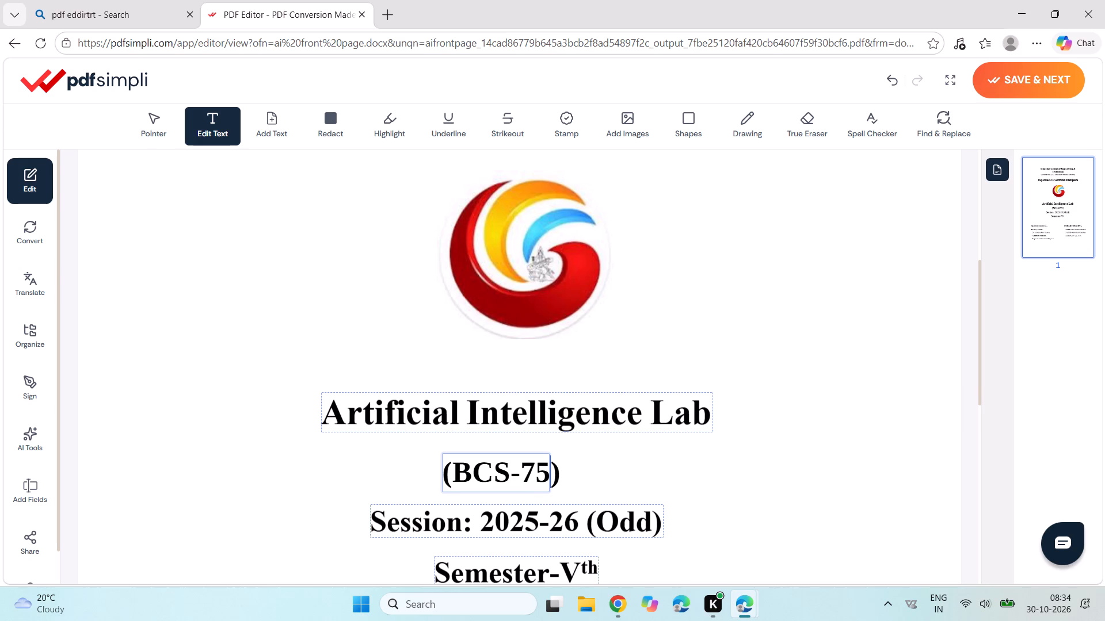
pyautogui.press('1')
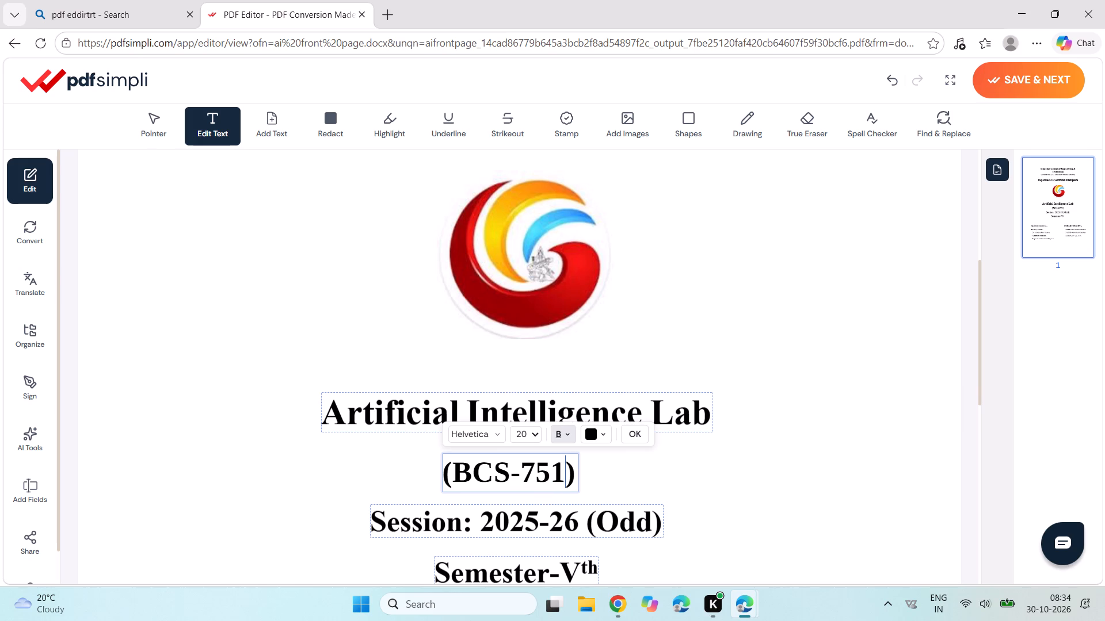
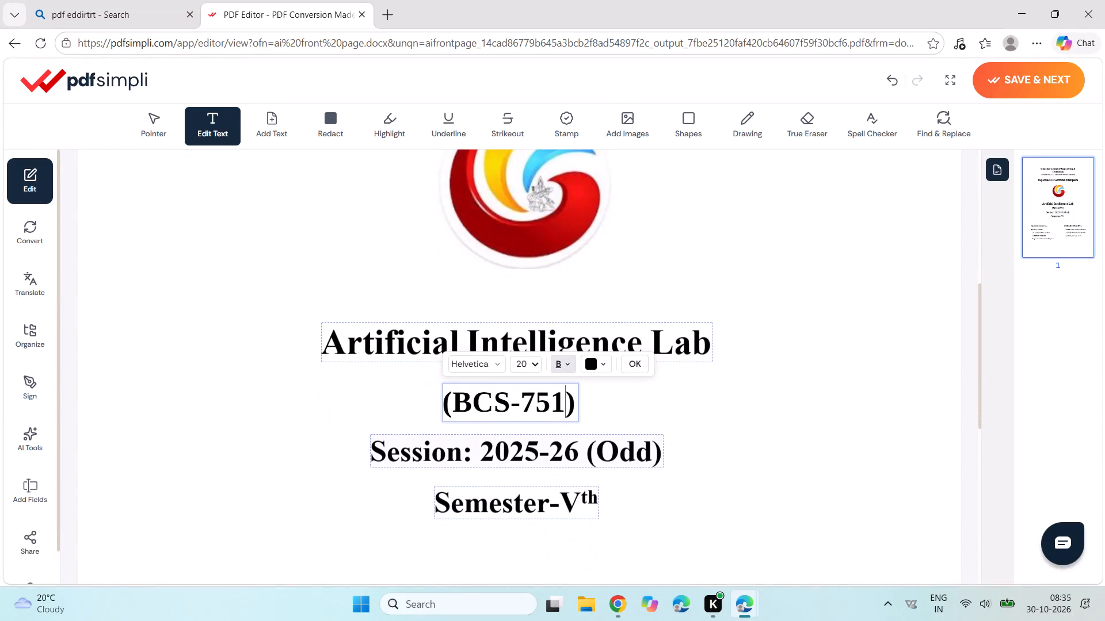
# Change the session years in the session line to 2026-27, keeping "(Odd)".
pyautogui.click(576, 453)
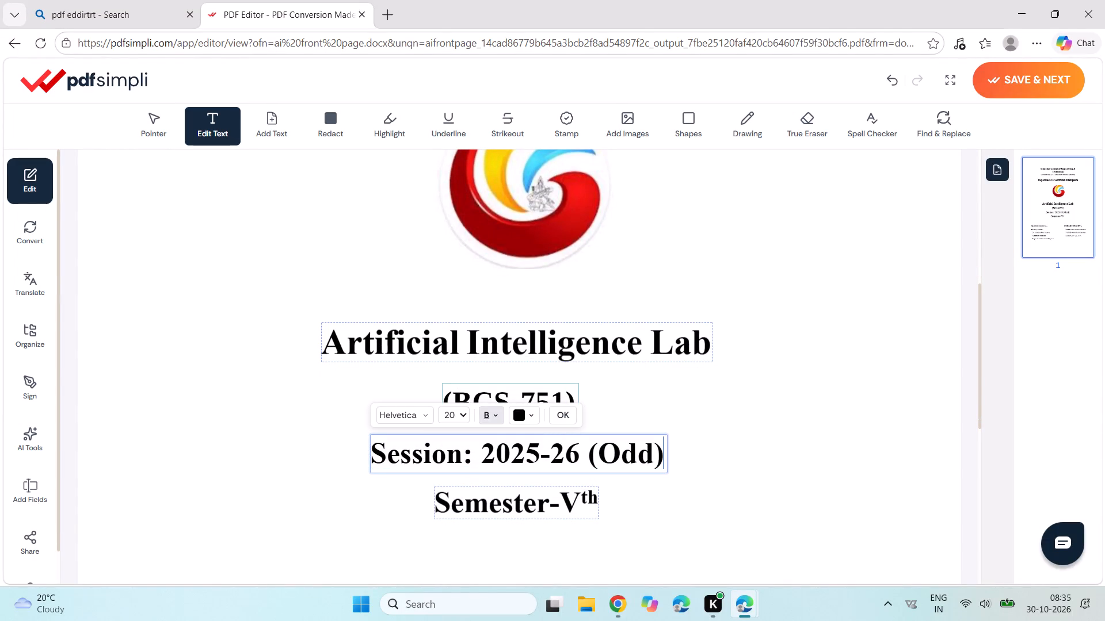
pyautogui.click(536, 454)
pyautogui.press('BackSpace')
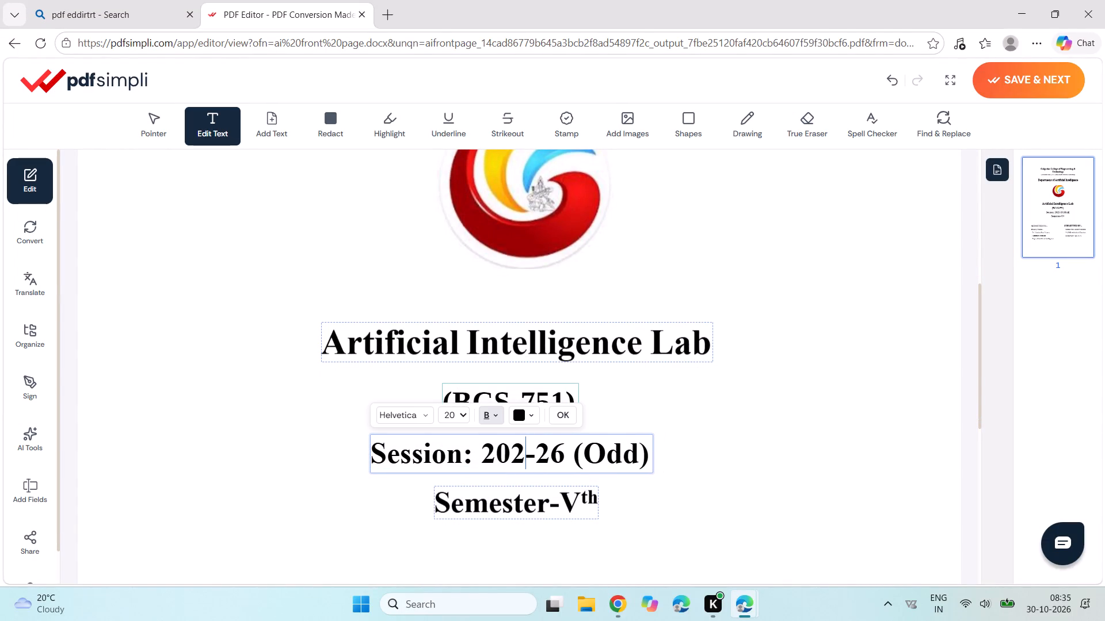
pyautogui.press('6')
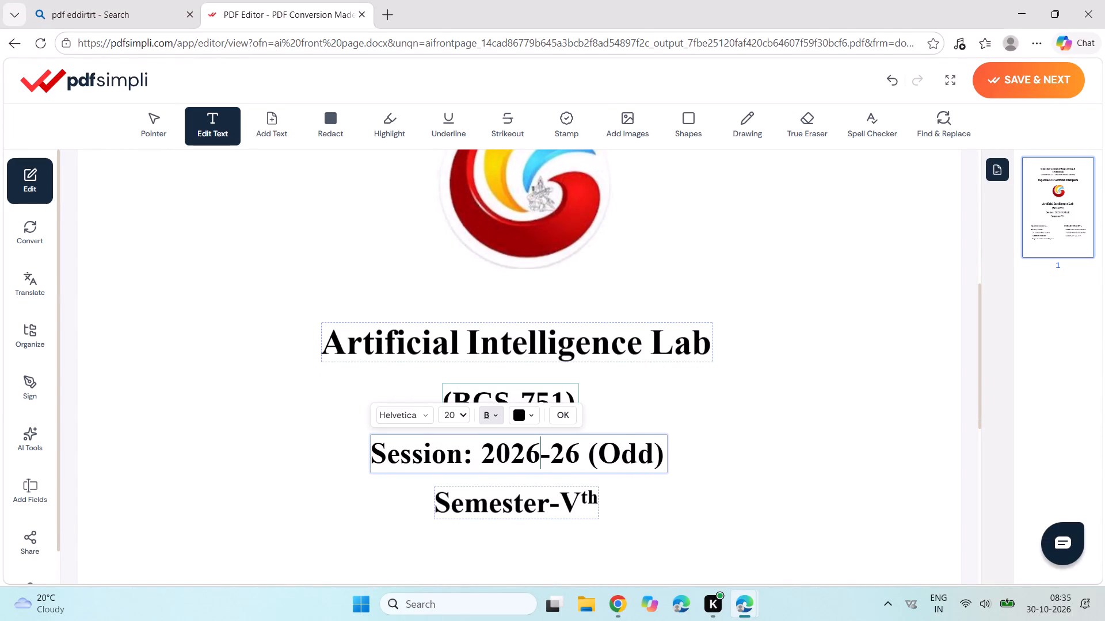
pyautogui.click(580, 451)
pyautogui.press('BackSpace')
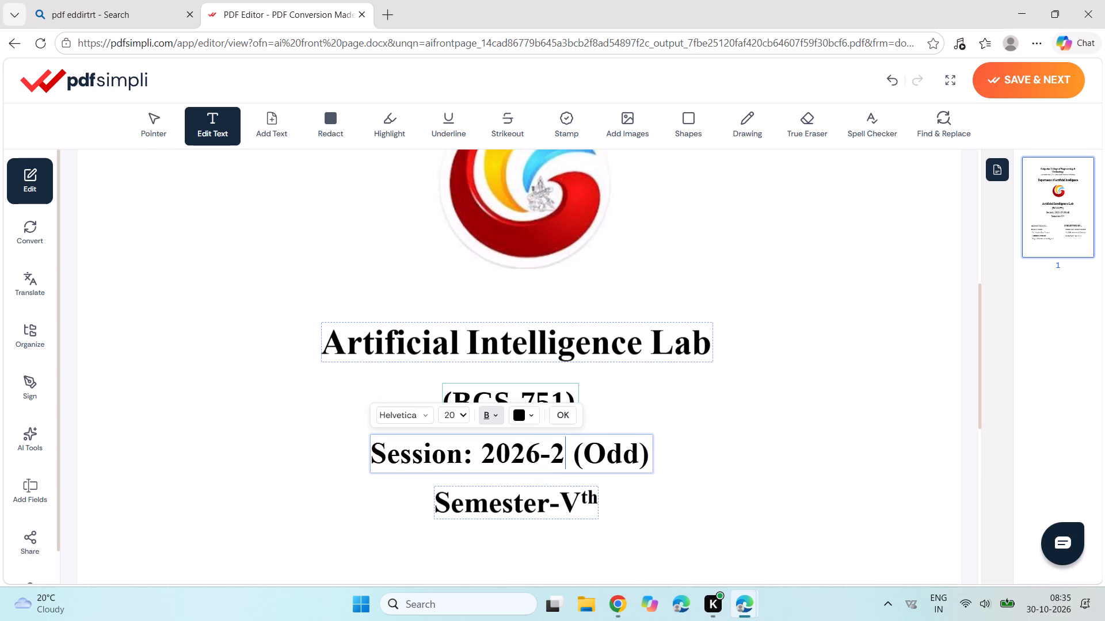
pyautogui.press('7')
# Change the semester numeral in the line below the session to VII, so it reads "Semester-VIIth".
pyautogui.scroll(-1, 580, 451)
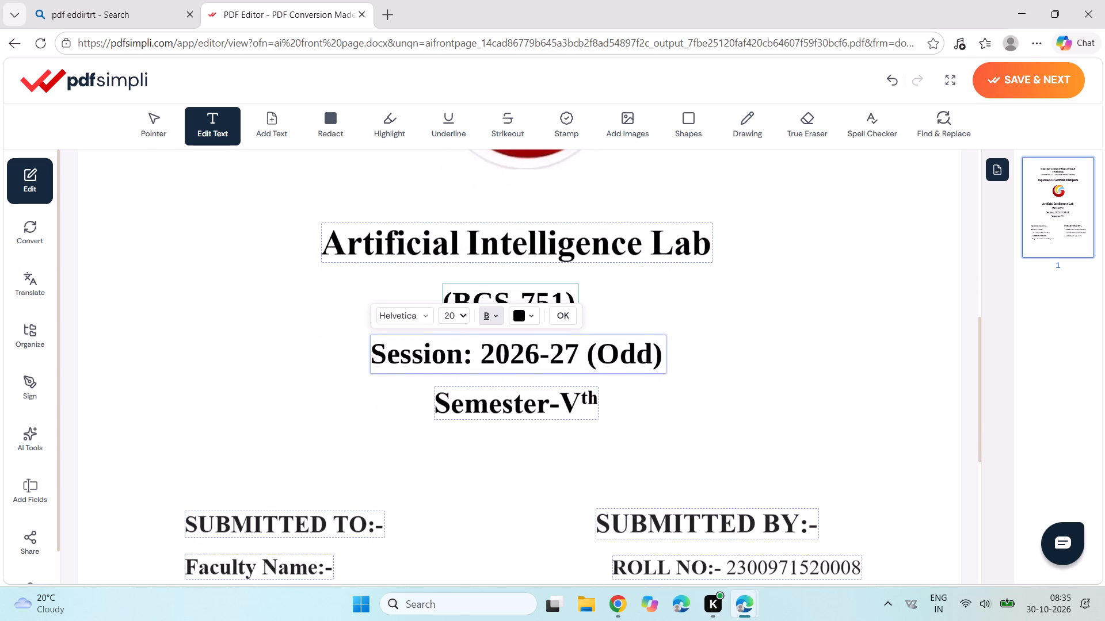
pyautogui.click(574, 409)
pyautogui.click(577, 404)
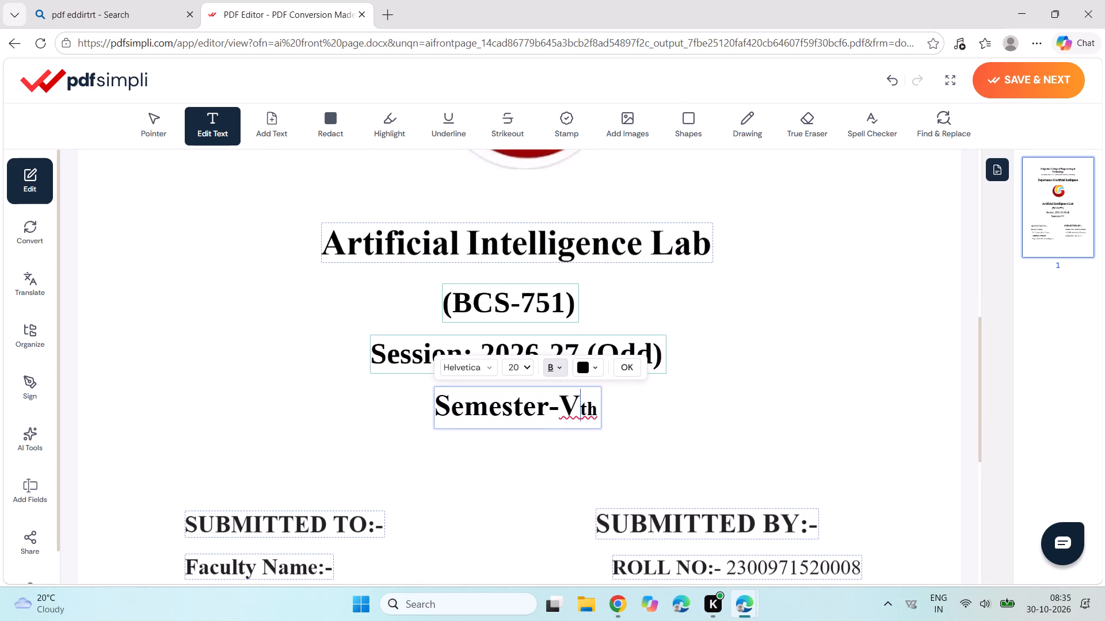
pyautogui.press('i')
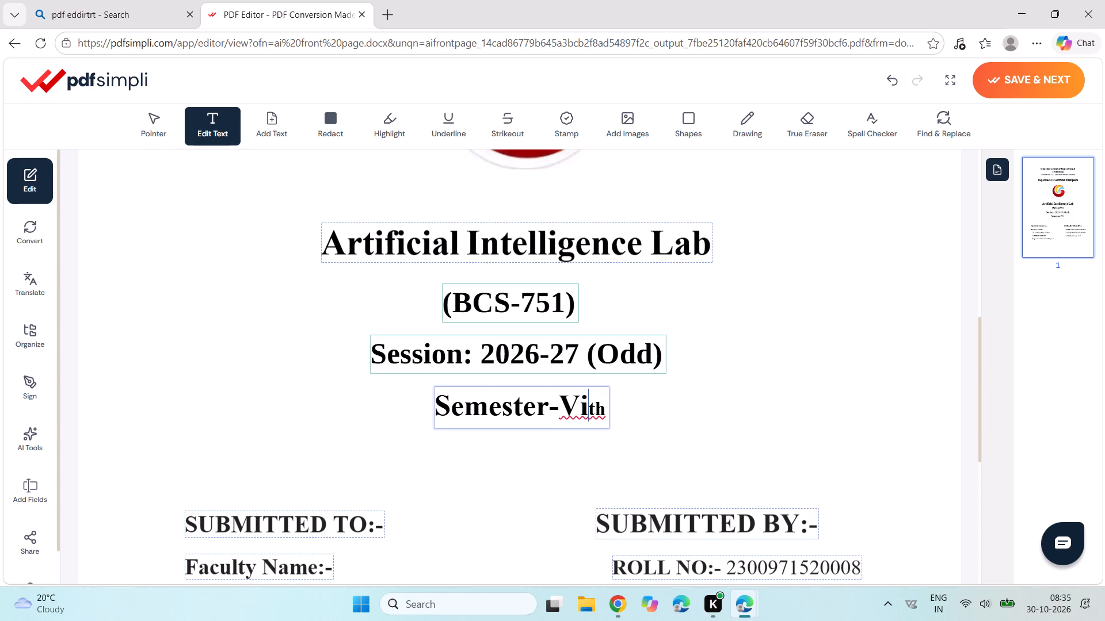
pyautogui.press('BackSpace')
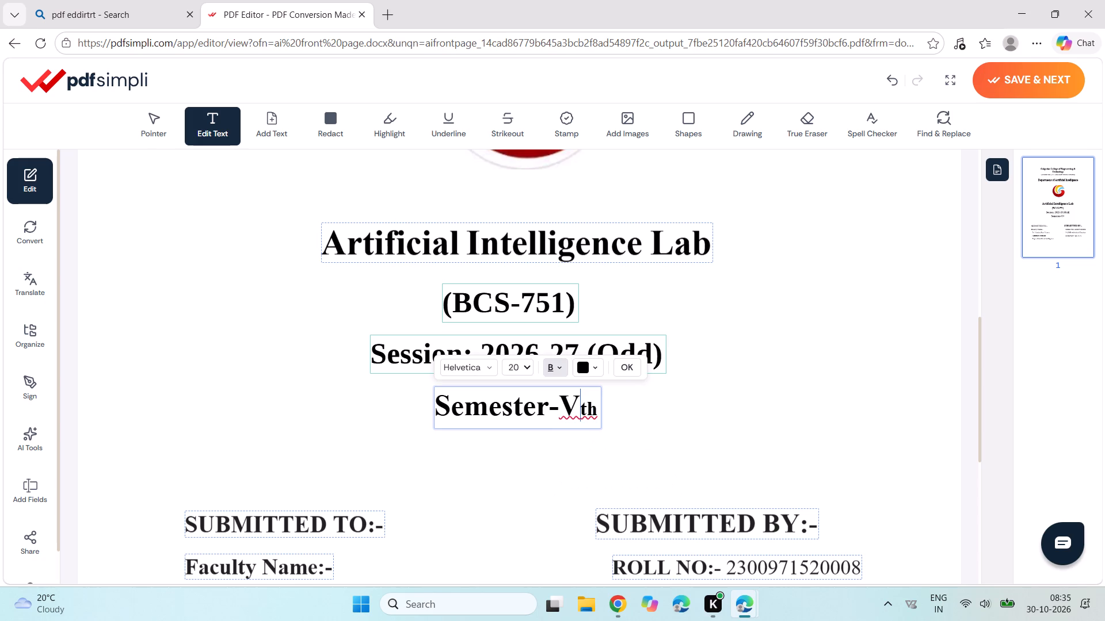
pyautogui.write('II')
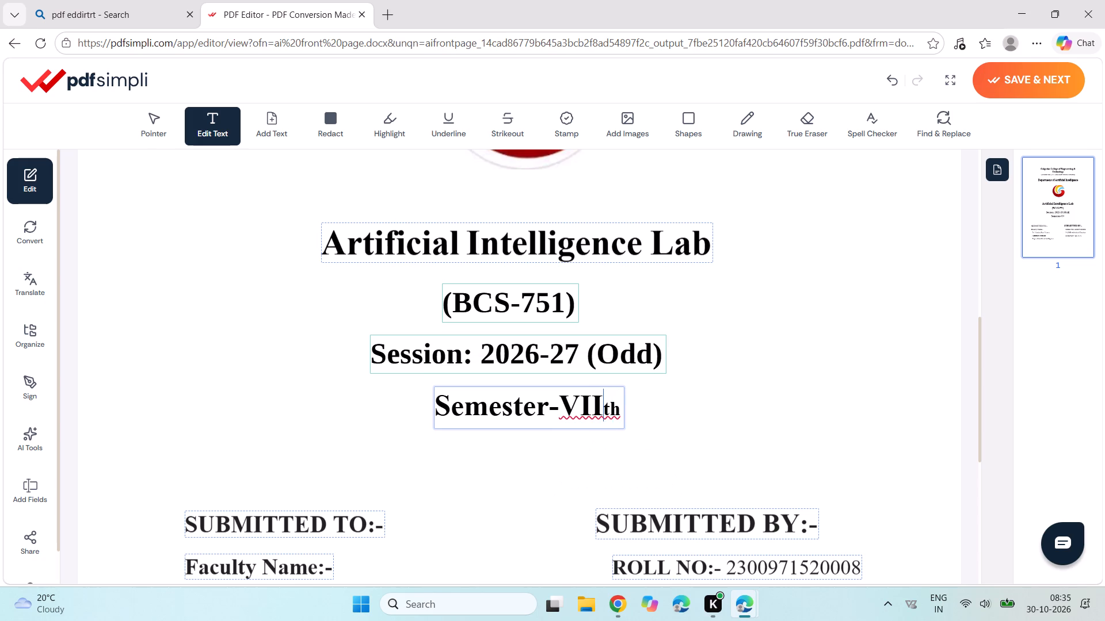
pyautogui.click(623, 431)
# Open the "Dept. of Artificial Intelligence" line in the "SUBMITTED TO" block for editing.
pyautogui.scroll(-1, 623, 431)
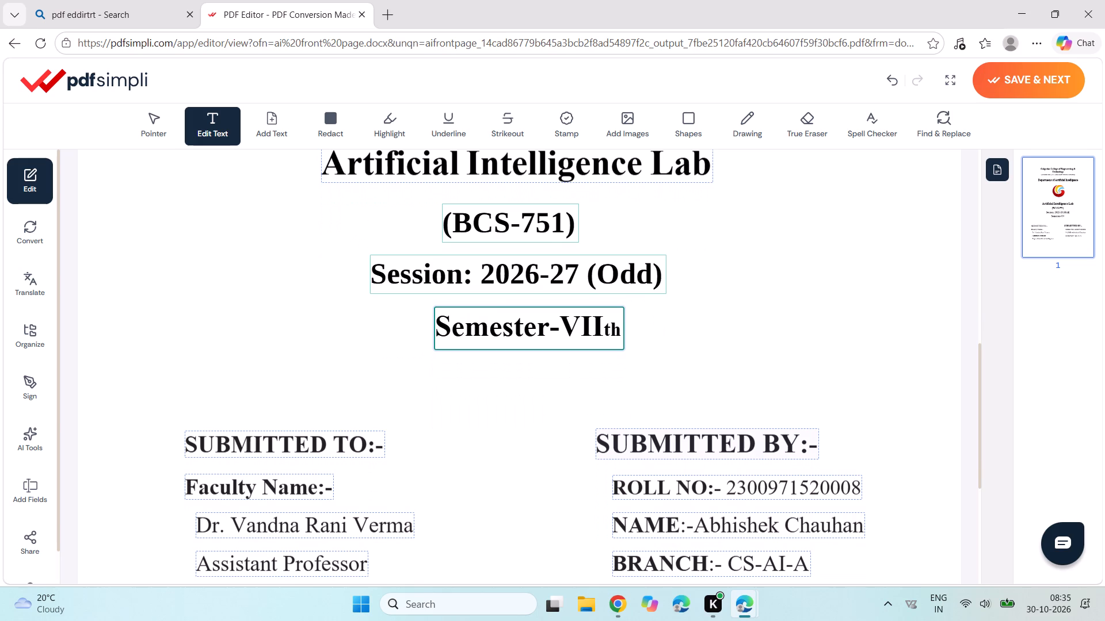
pyautogui.scroll(-1, 623, 431)
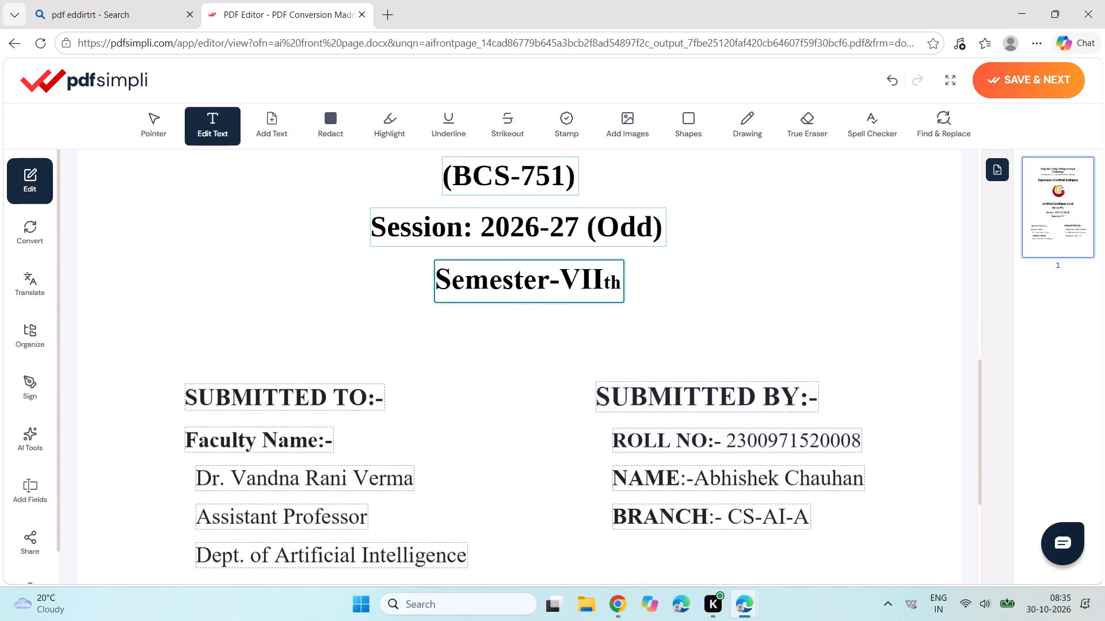
pyautogui.scroll(-1, 623, 431)
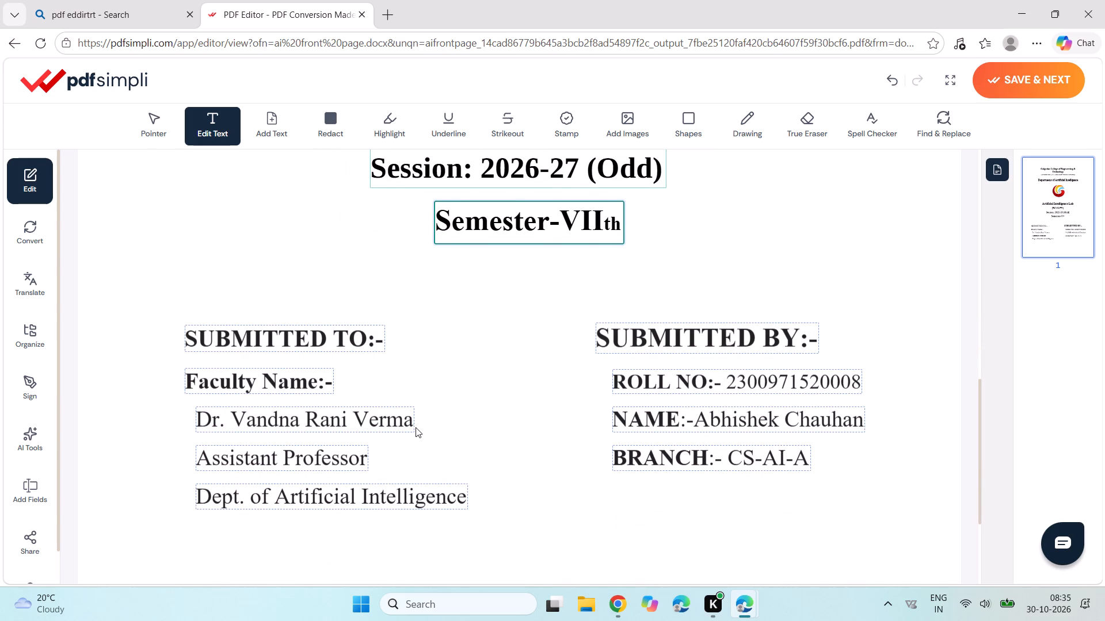
pyautogui.click(468, 508)
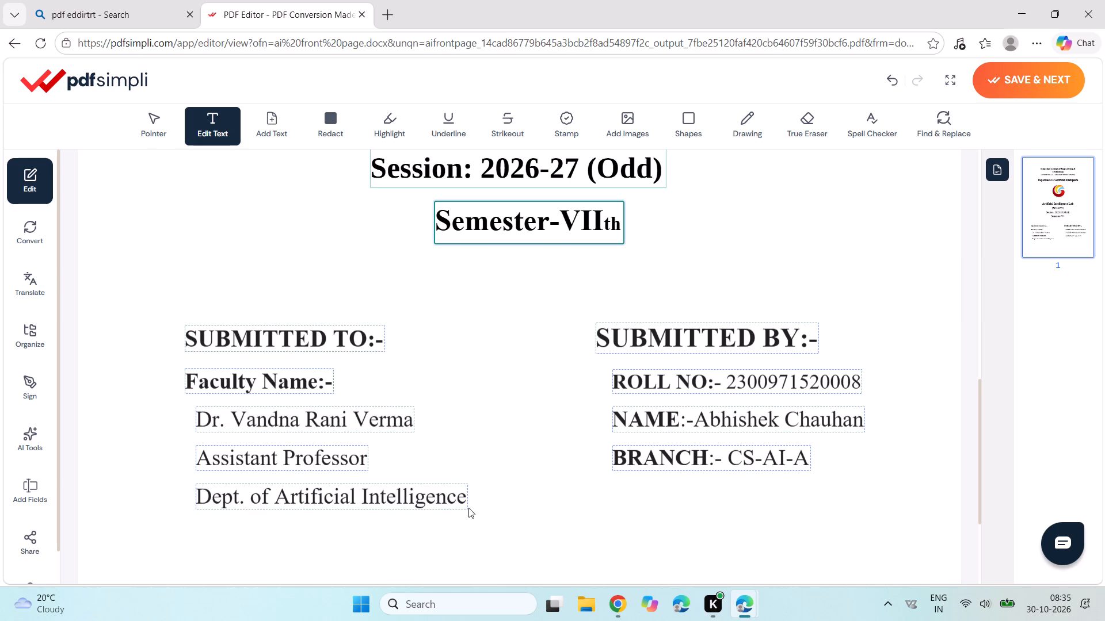
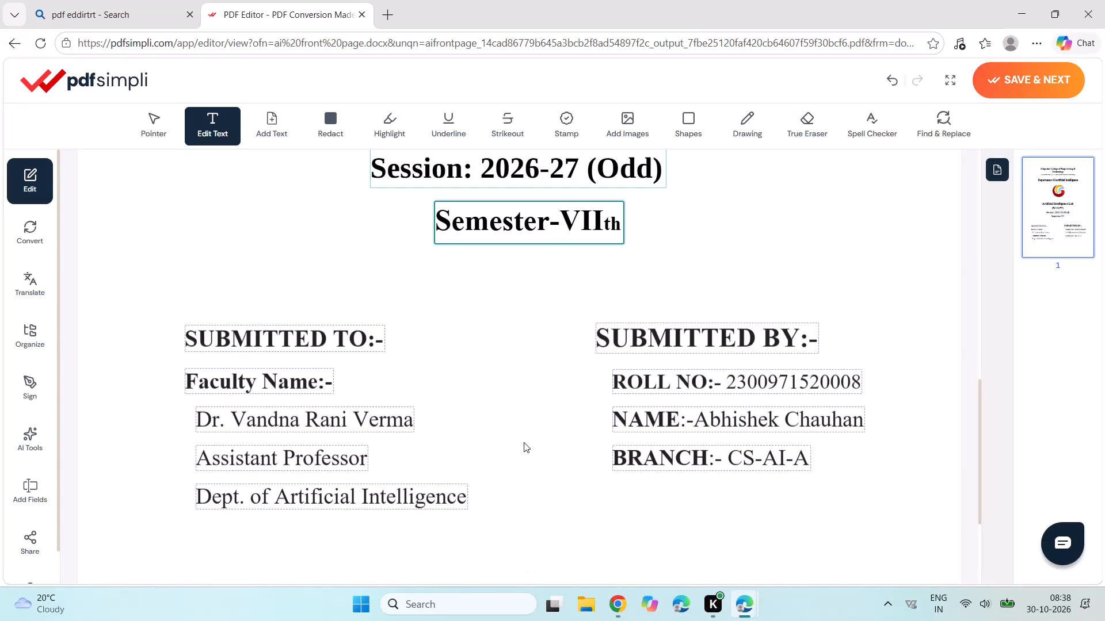
# Change the title in front of the faculty member's name under "Faculty Name:-" to "Mr.".
pyautogui.hscroll(1, 524, 442)
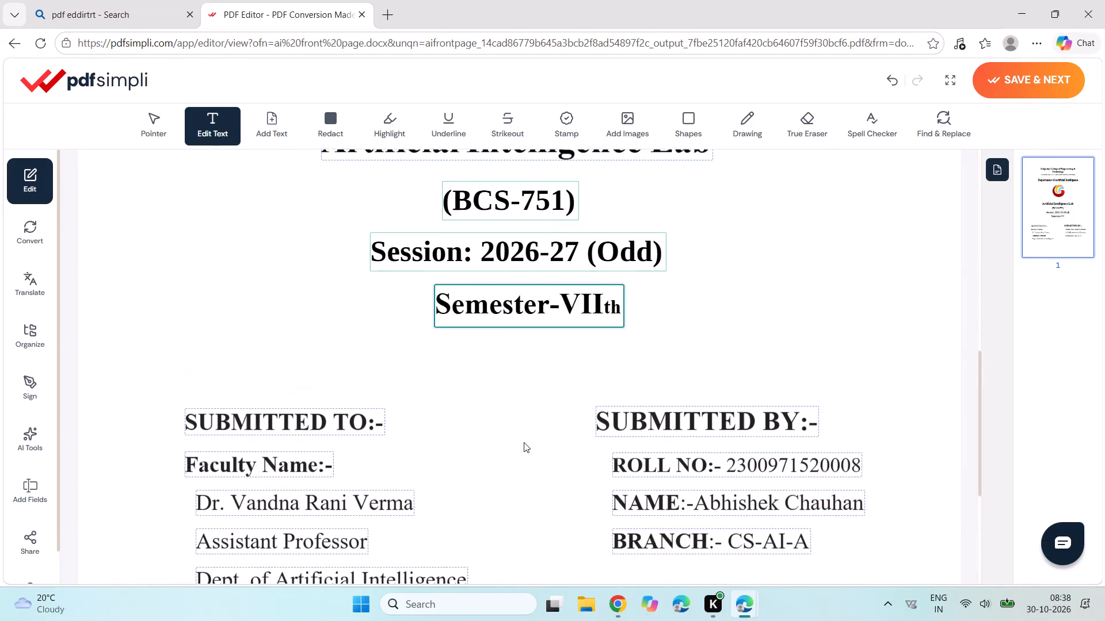
pyautogui.hscroll(1, 524, 442)
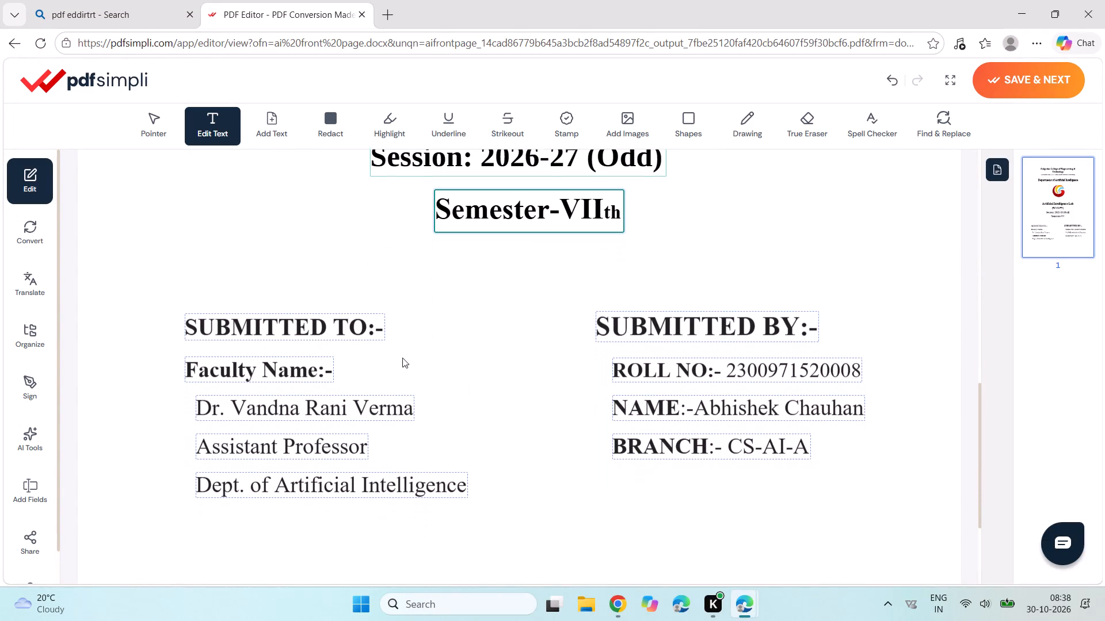
pyautogui.click(417, 409)
pyautogui.click(384, 409)
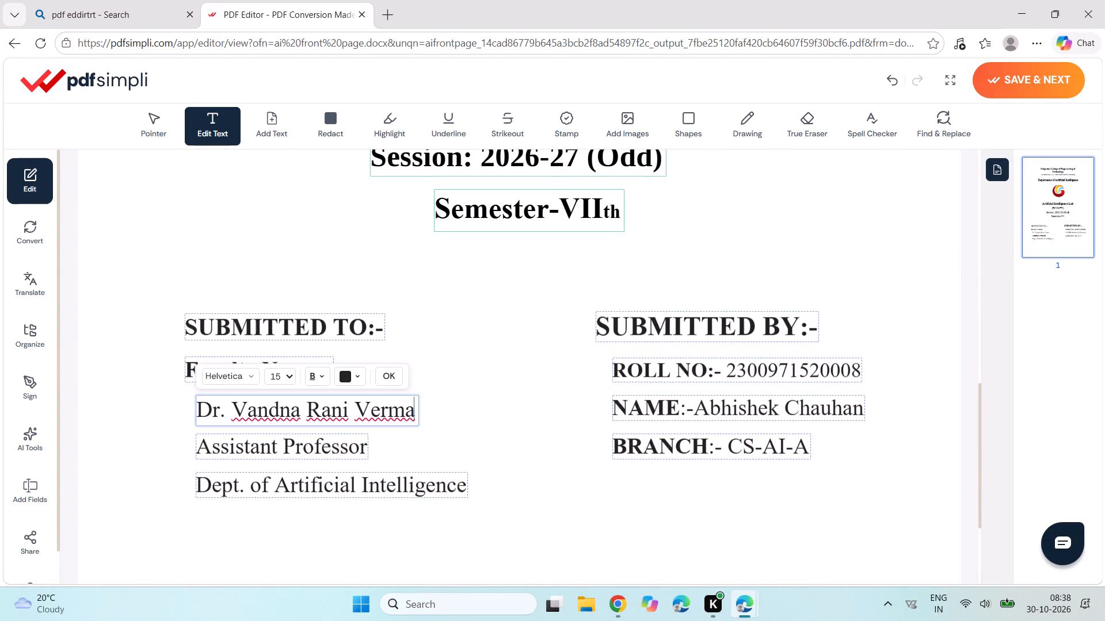
pyautogui.click(217, 411)
pyautogui.press('BackSpace')
pyautogui.press('BackSpace')
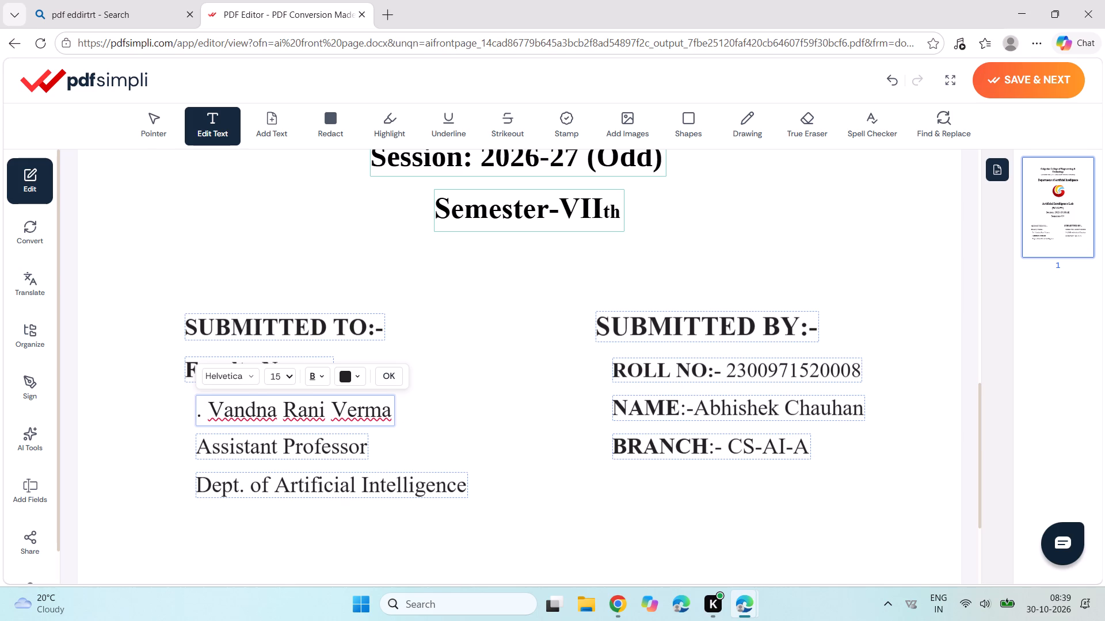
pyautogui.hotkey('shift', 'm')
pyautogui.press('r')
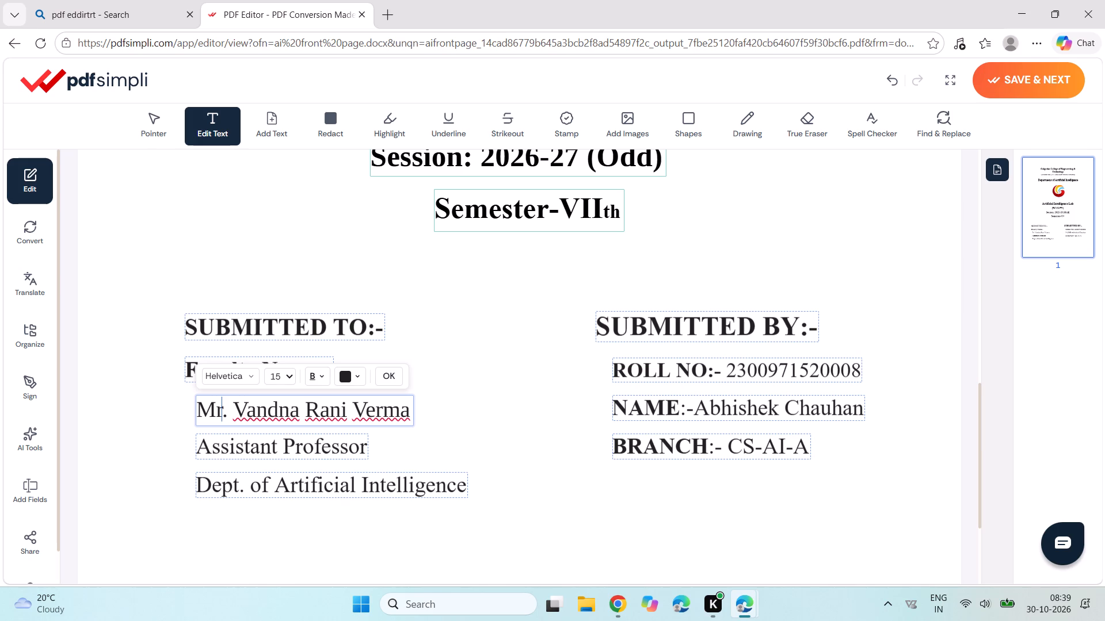
# Replace the faculty member's name after "Mr." in the "SUBMITTED TO" block with the new faculty member's first name and surname.
pyautogui.click(406, 407)
pyautogui.press('BackSpace')
pyautogui.press('BackSpace')
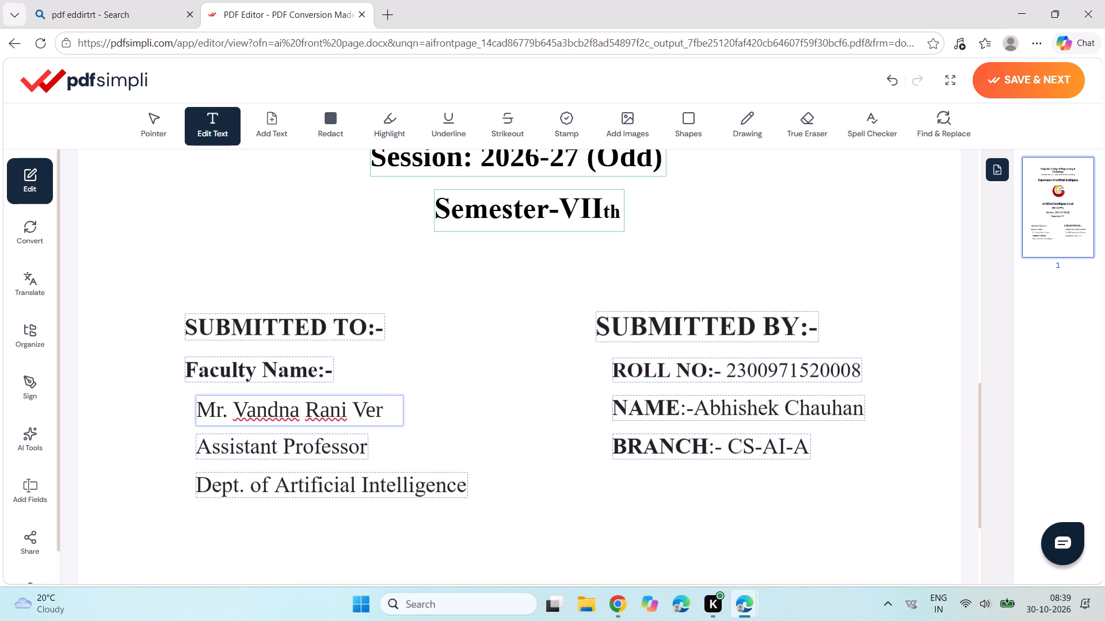
pyautogui.press('BackSpace')
pyautogui.press('BackSpace')
pyautogui.press('BackSpace')
pyautogui.press('BackSpace')
pyautogui.press('BackSpace')
pyautogui.press('BackSpace')
pyautogui.press('BackSpace')
pyautogui.press('BackSpace')
pyautogui.press('BackSpace')
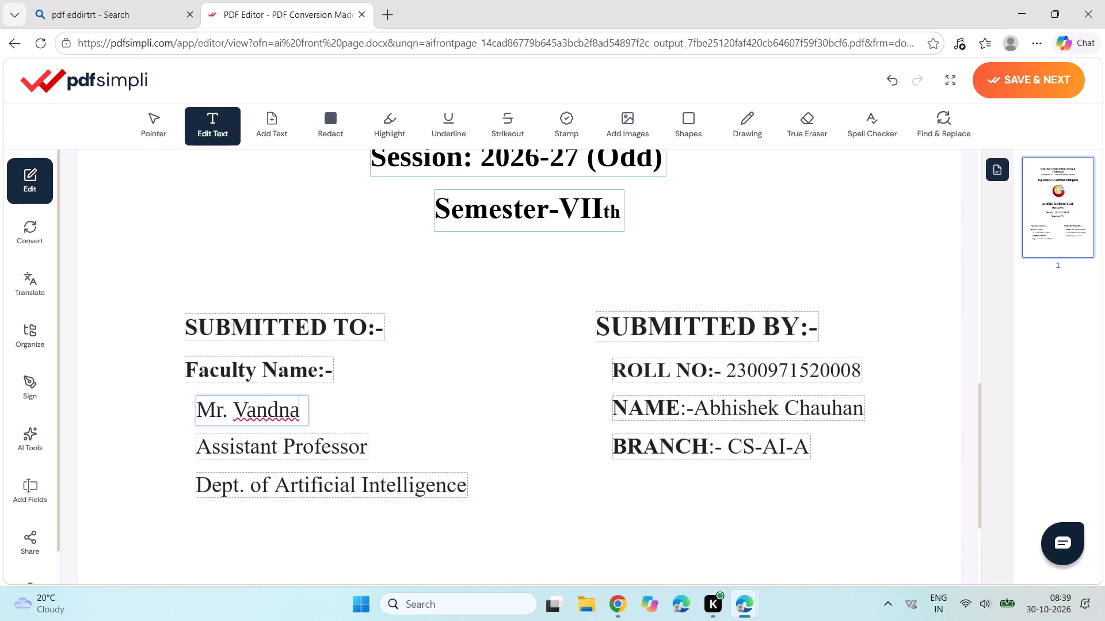
pyautogui.press('BackSpace')
pyautogui.press('BackSpace')
pyautogui.press('BackSpace')
pyautogui.press('BackSpace')
pyautogui.press('BackSpace')
pyautogui.press('BackSpace')
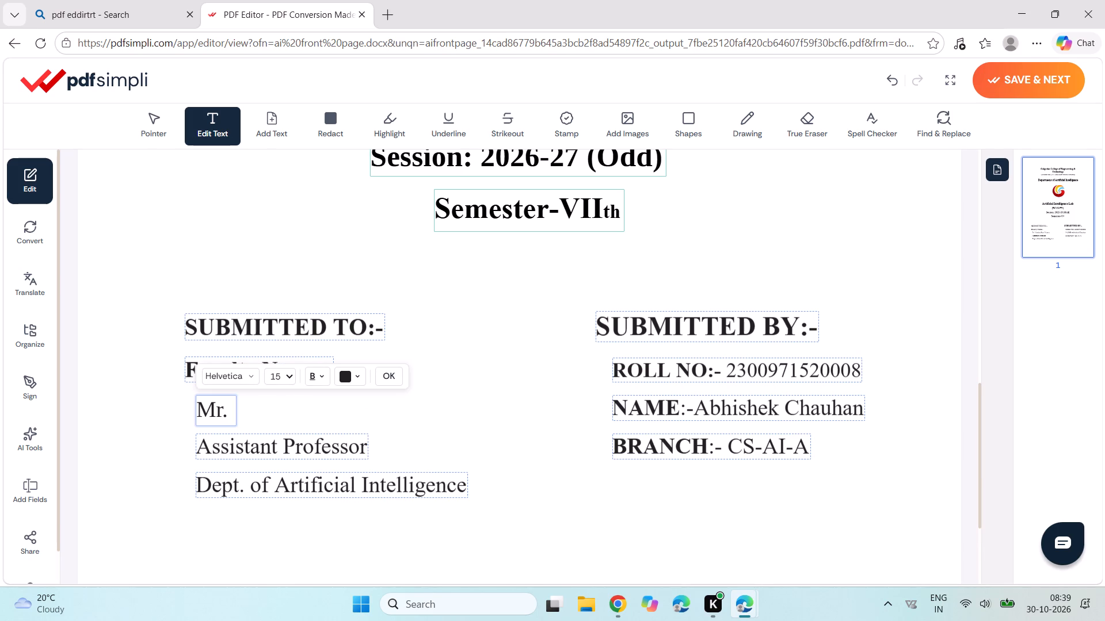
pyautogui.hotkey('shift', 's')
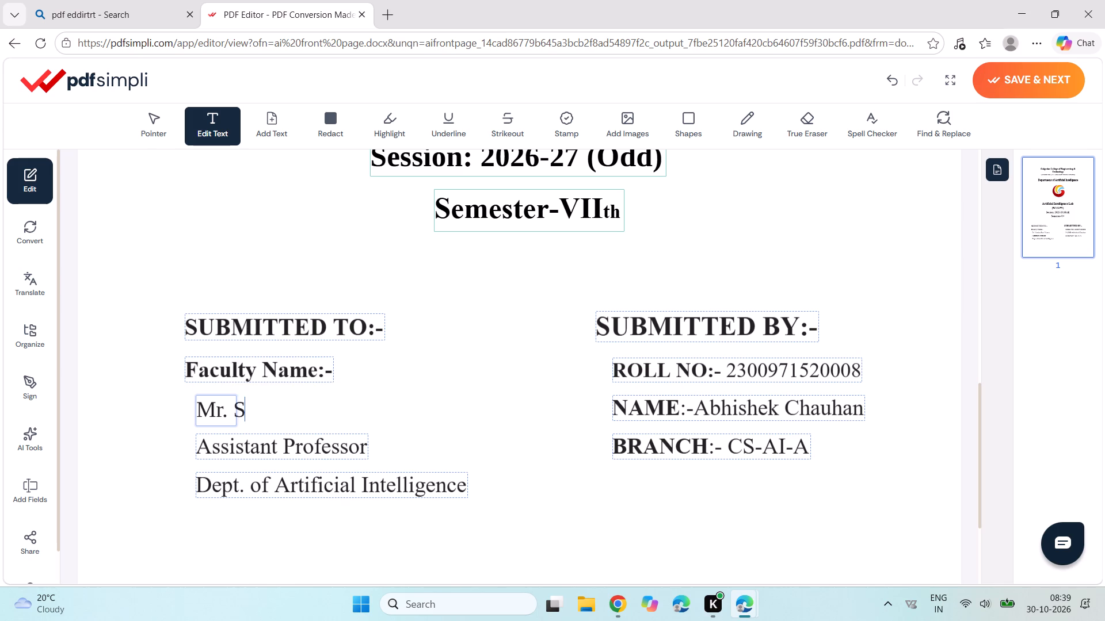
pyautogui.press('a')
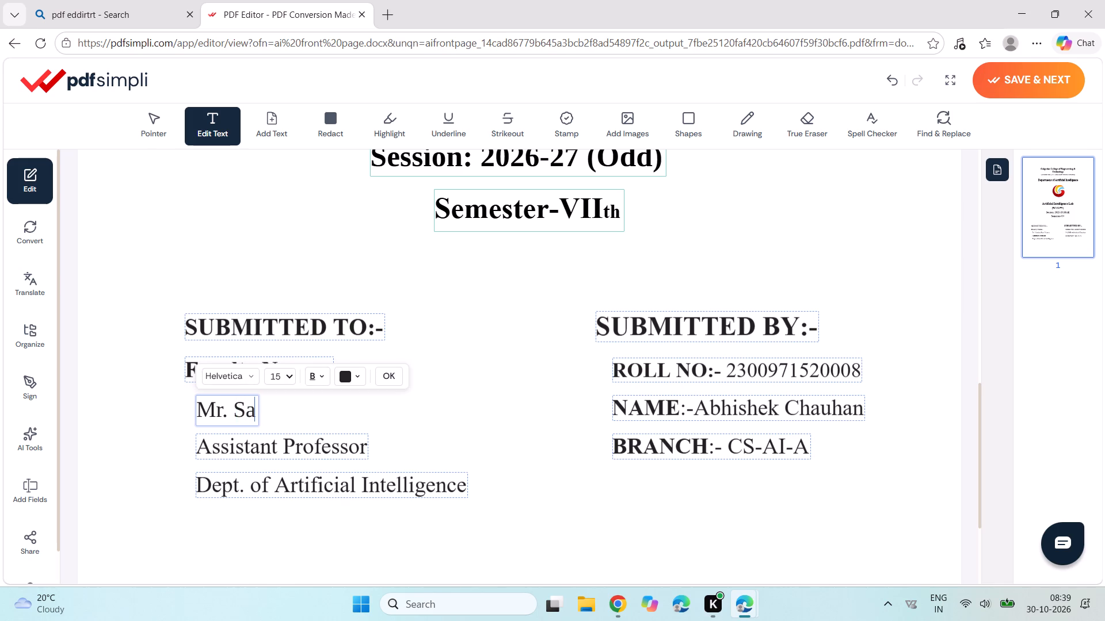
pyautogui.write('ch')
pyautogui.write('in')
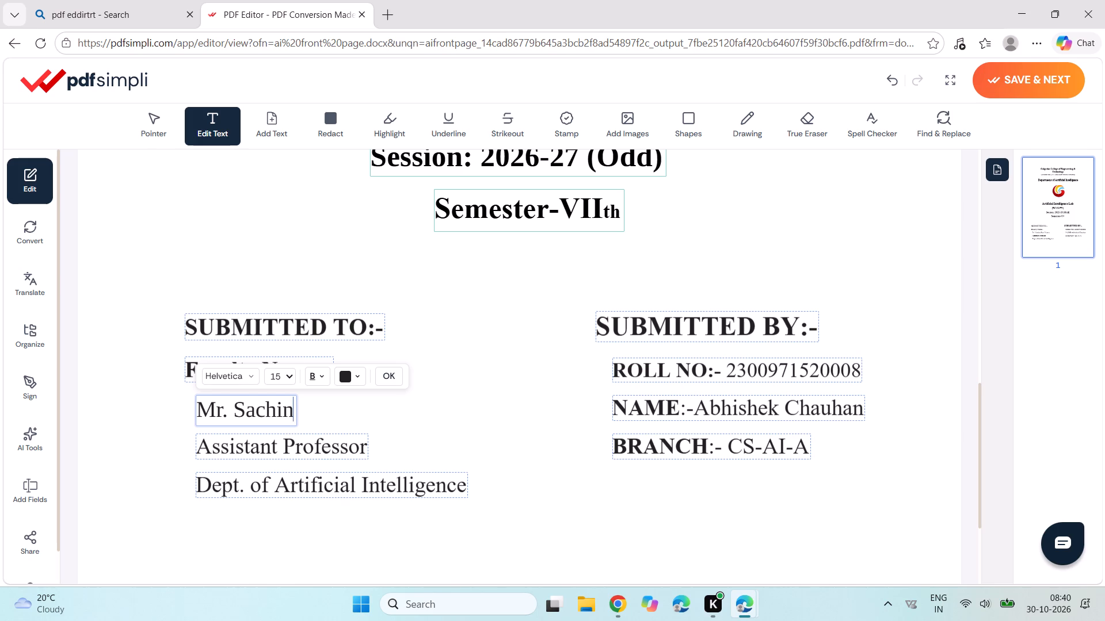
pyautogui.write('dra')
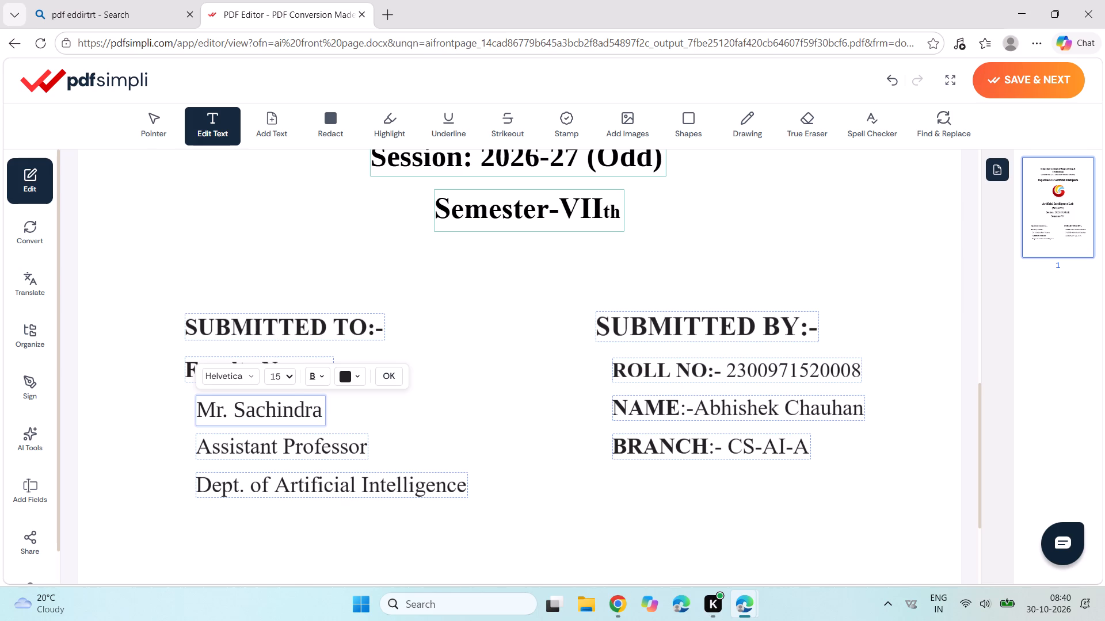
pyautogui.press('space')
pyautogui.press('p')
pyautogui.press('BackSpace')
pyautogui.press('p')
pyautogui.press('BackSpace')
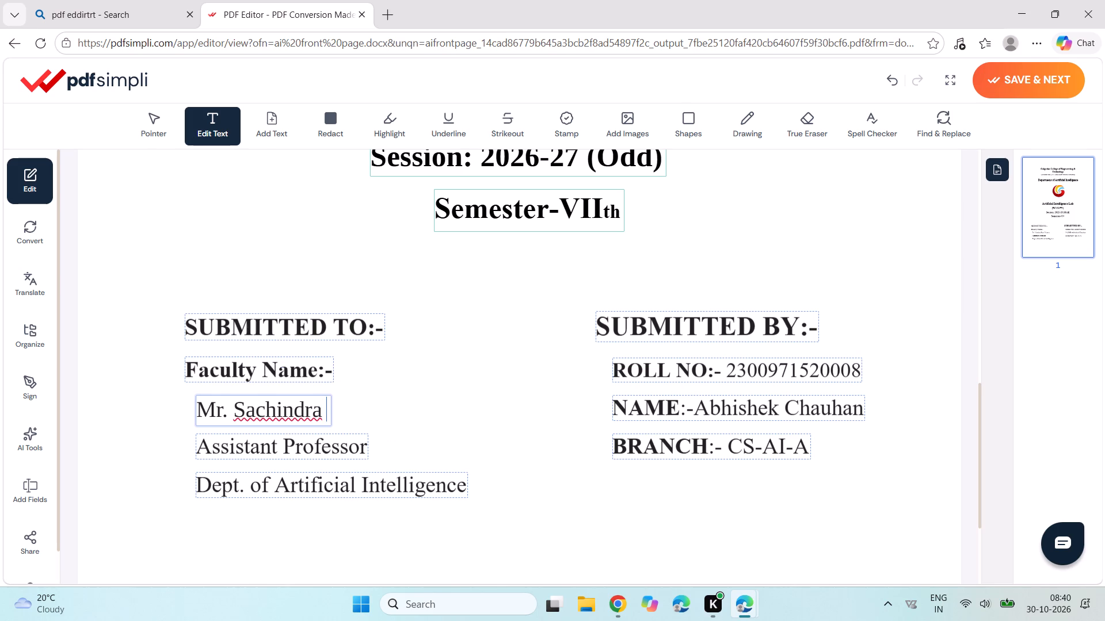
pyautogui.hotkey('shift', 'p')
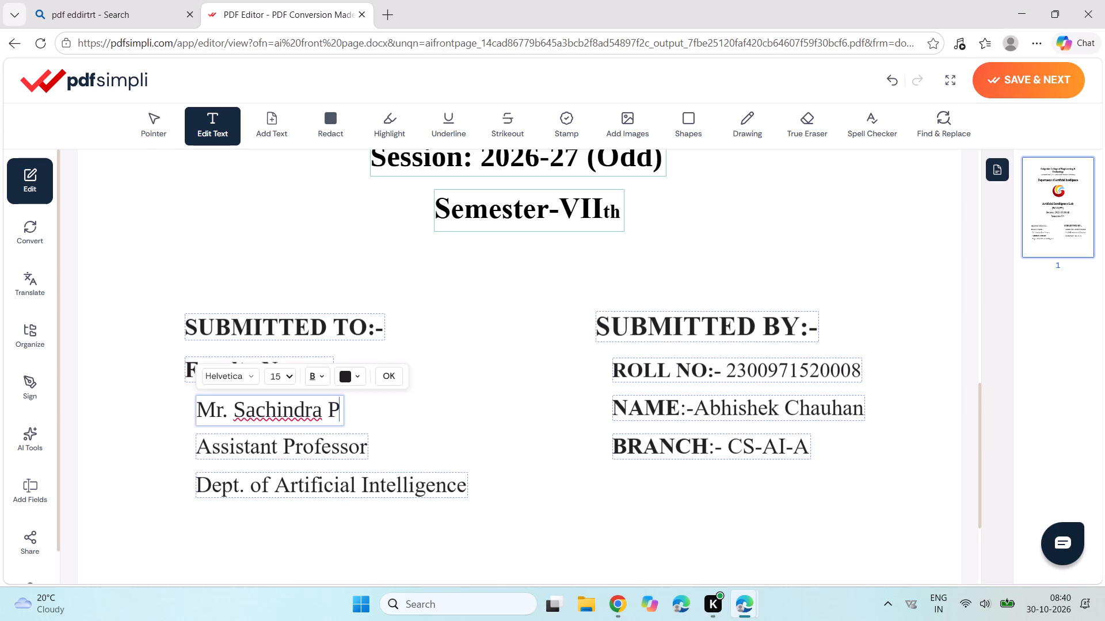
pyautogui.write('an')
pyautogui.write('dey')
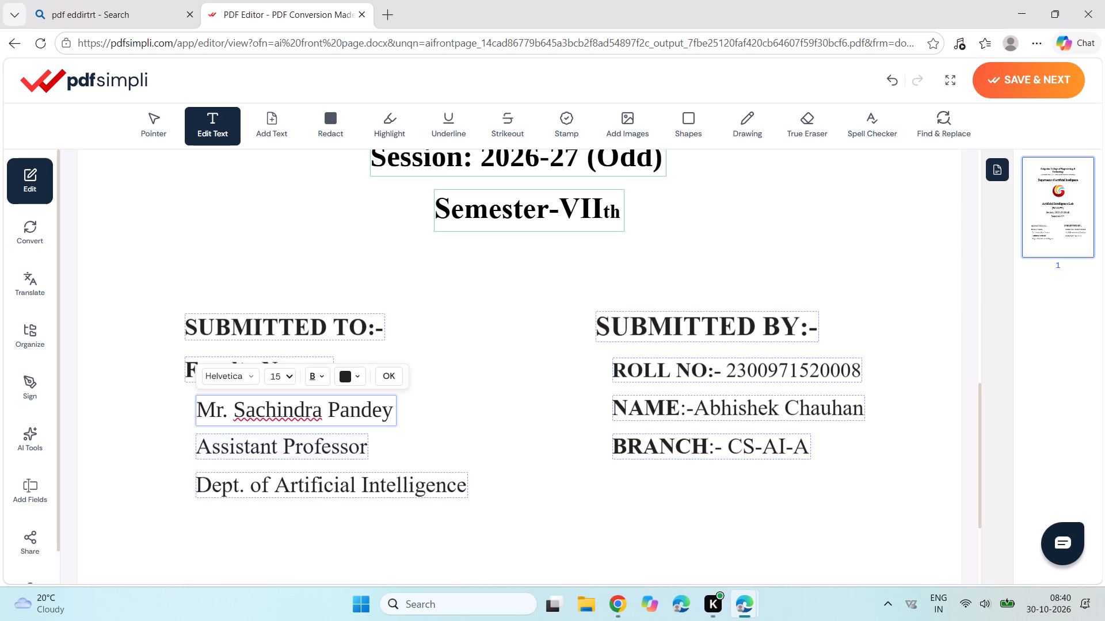
# Change the department line in the "SUBMITTED TO" block to read "Dept. of IT".
pyautogui.click(443, 486)
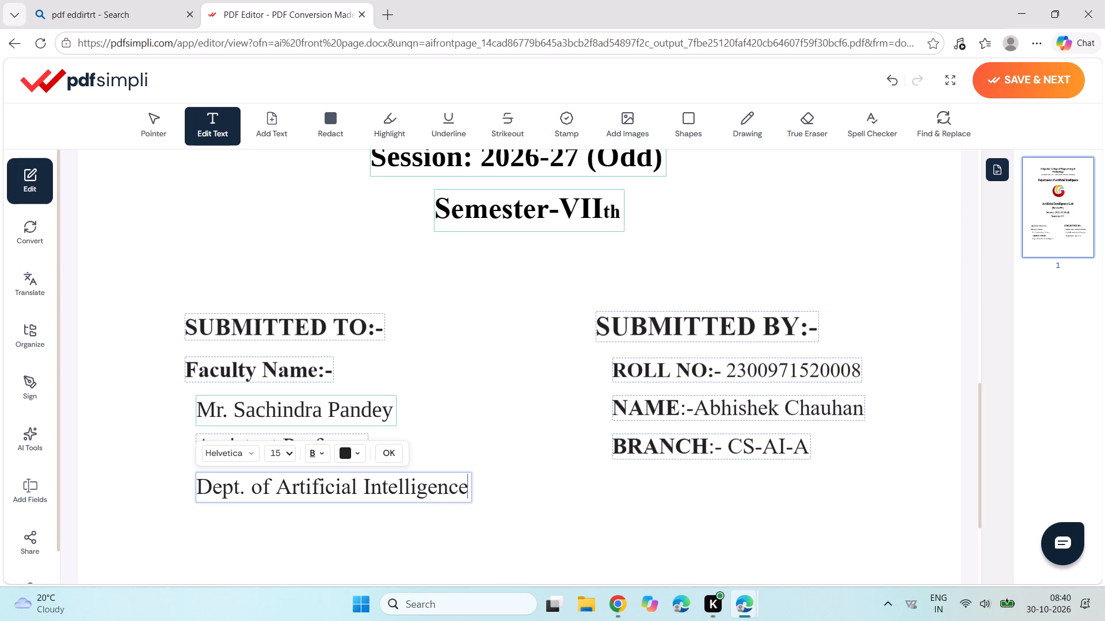
pyautogui.press('BackSpace')
pyautogui.press('BackSpace')
pyautogui.press('BackSpace')
pyautogui.press('BackSpace')
pyautogui.press('BackSpace')
pyautogui.press('BackSpace')
pyautogui.press('BackSpace')
pyautogui.press('BackSpace')
pyautogui.press('BackSpace')
pyautogui.press('BackSpace')
pyautogui.press('BackSpace')
pyautogui.press('BackSpace')
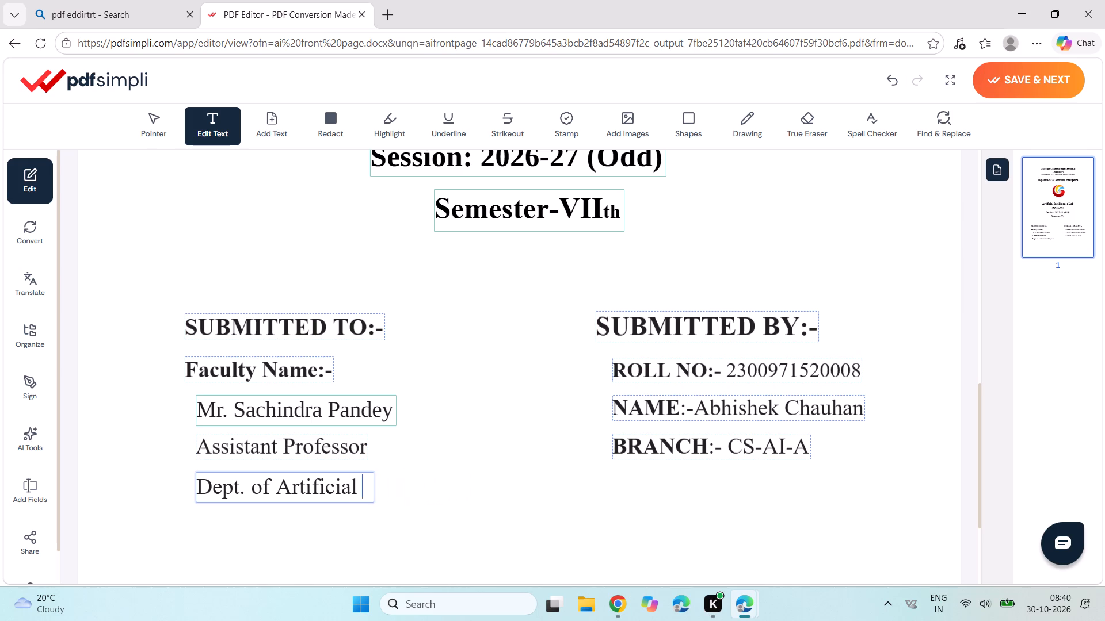
pyautogui.press('BackSpace')
pyautogui.press('BackSpace')
pyautogui.press('BackSpace')
pyautogui.press('BackSpace')
pyautogui.press('BackSpace')
pyautogui.press('BackSpace')
pyautogui.press('BackSpace')
pyautogui.press('BackSpace')
pyautogui.press('BackSpace')
pyautogui.press('BackSpace')
pyautogui.press('BackSpace')
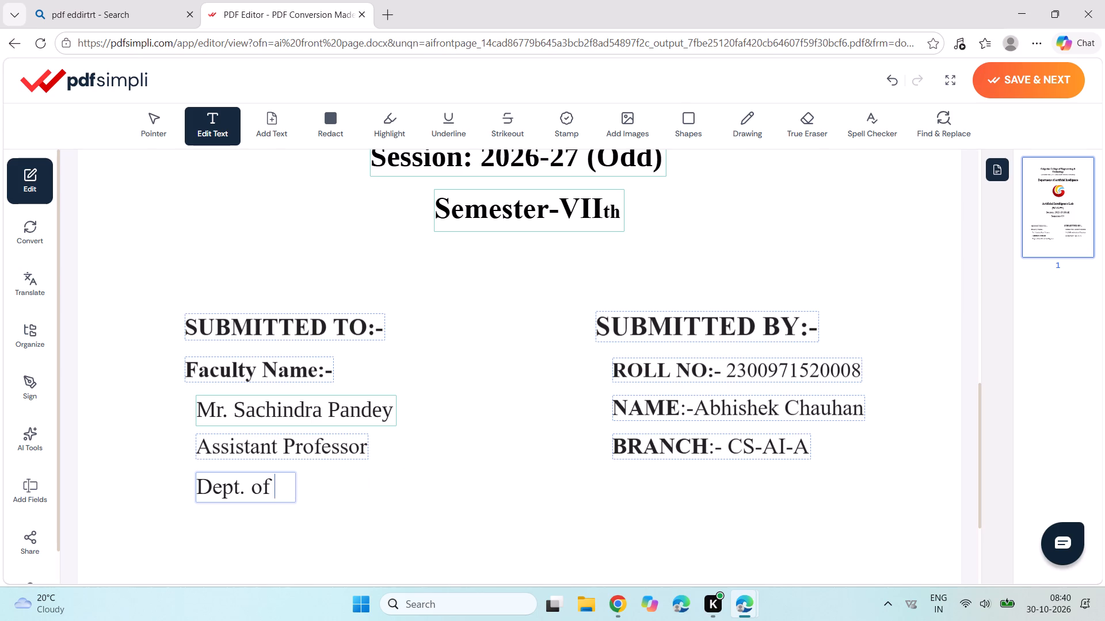
pyautogui.press('BackSpace')
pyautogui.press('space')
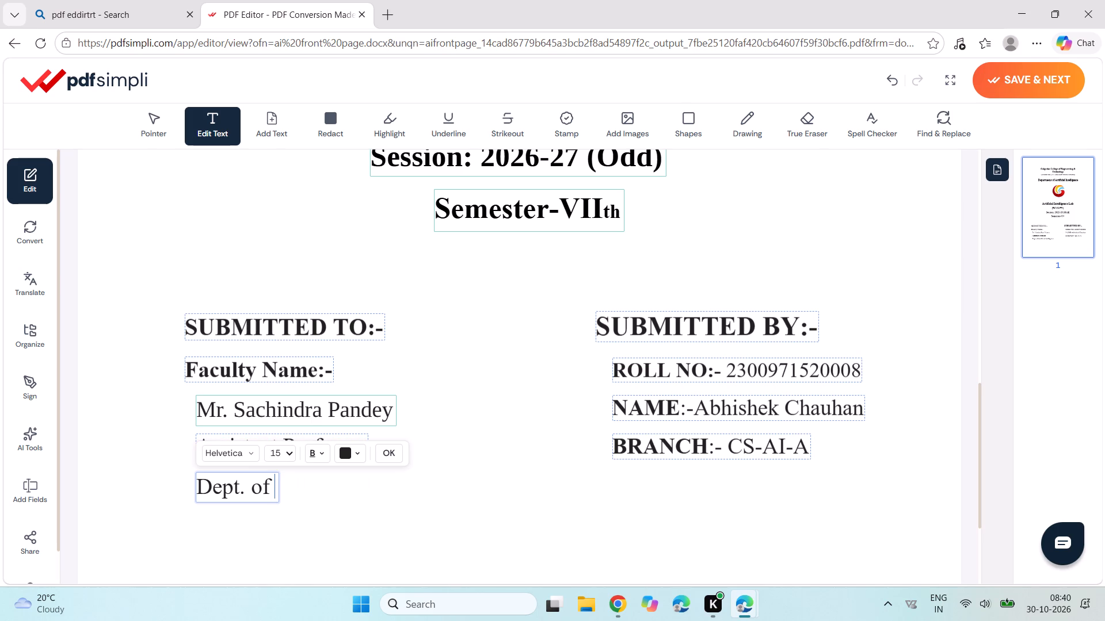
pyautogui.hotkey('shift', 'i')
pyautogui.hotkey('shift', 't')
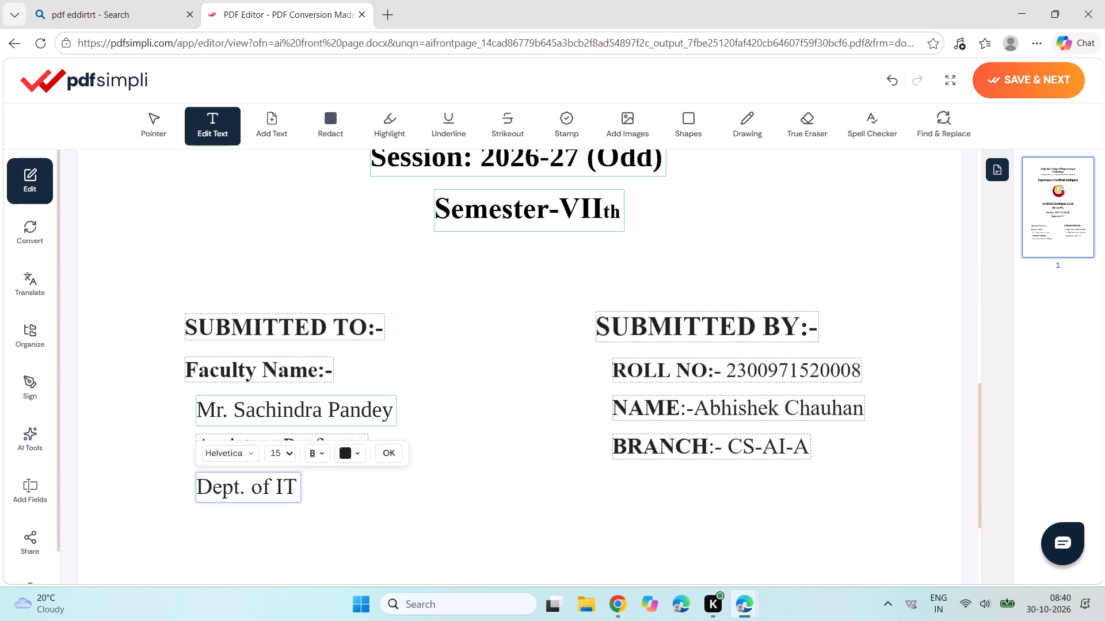
# Finish editing the "Dept. of IT" line in the "SUBMITTED TO" block.
pyautogui.click(431, 534)
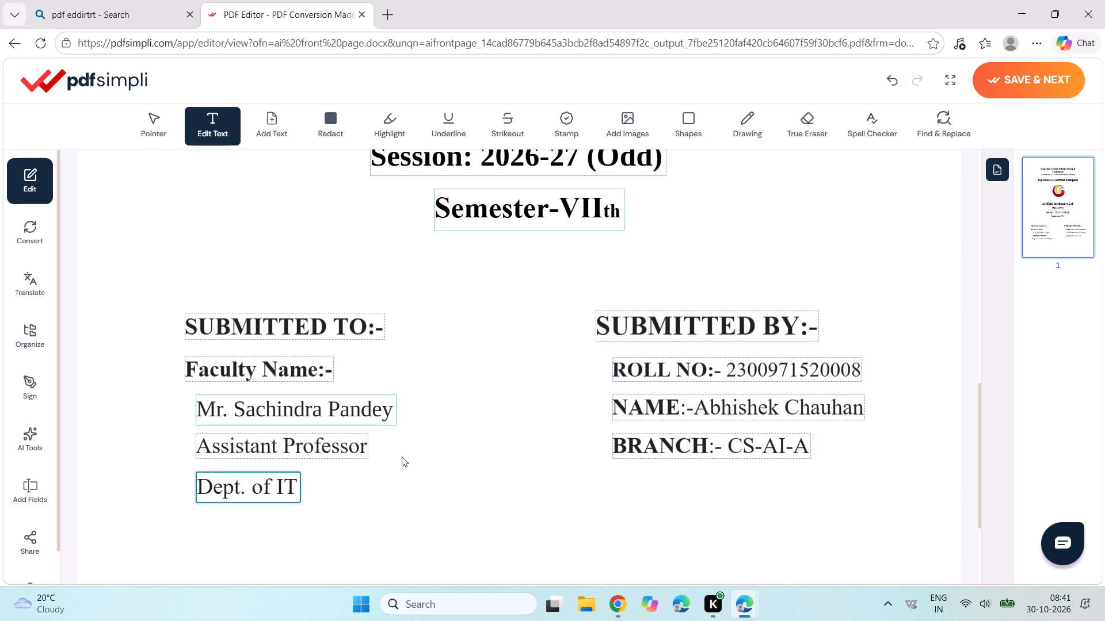
# Replace the number in the "ROLL NO:-" line of the "SUBMITTED BY" block with the new student's roll number in bold.
pyautogui.click(836, 369)
pyautogui.press('BackSpace')
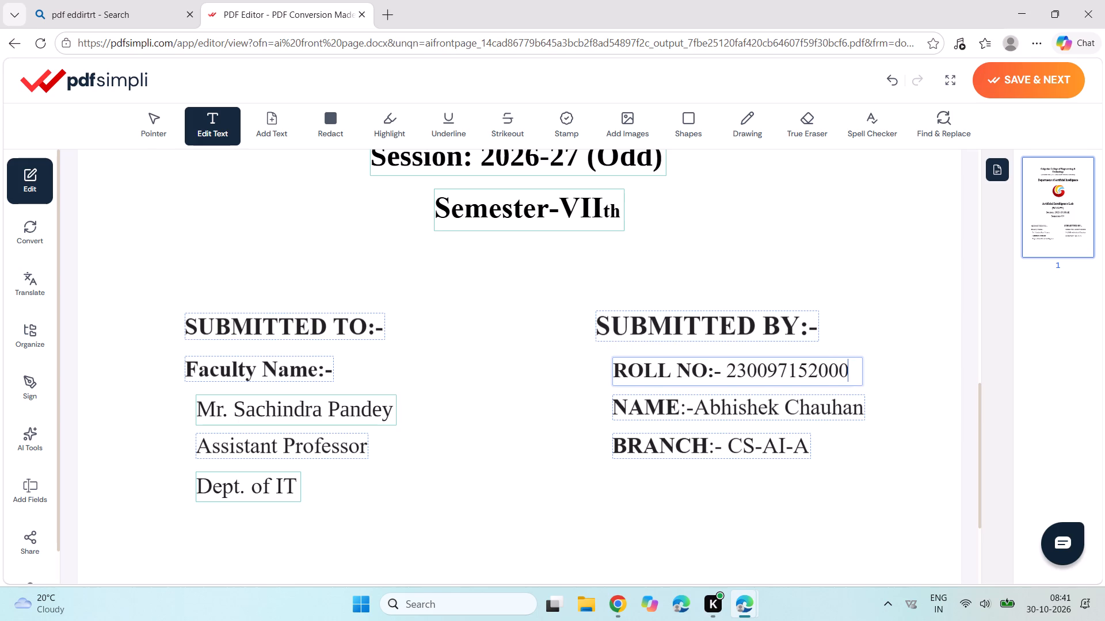
pyautogui.press('BackSpace')
pyautogui.press('BackSpace')
pyautogui.press('BackSpace')
pyautogui.press('BackSpace')
pyautogui.press('BackSpace')
pyautogui.press('BackSpace')
pyautogui.press('BackSpace')
pyautogui.press('BackSpace')
pyautogui.press('BackSpace')
pyautogui.press('BackSpace')
pyautogui.press('BackSpace')
pyautogui.press('BackSpace')
pyautogui.press('BackSpace')
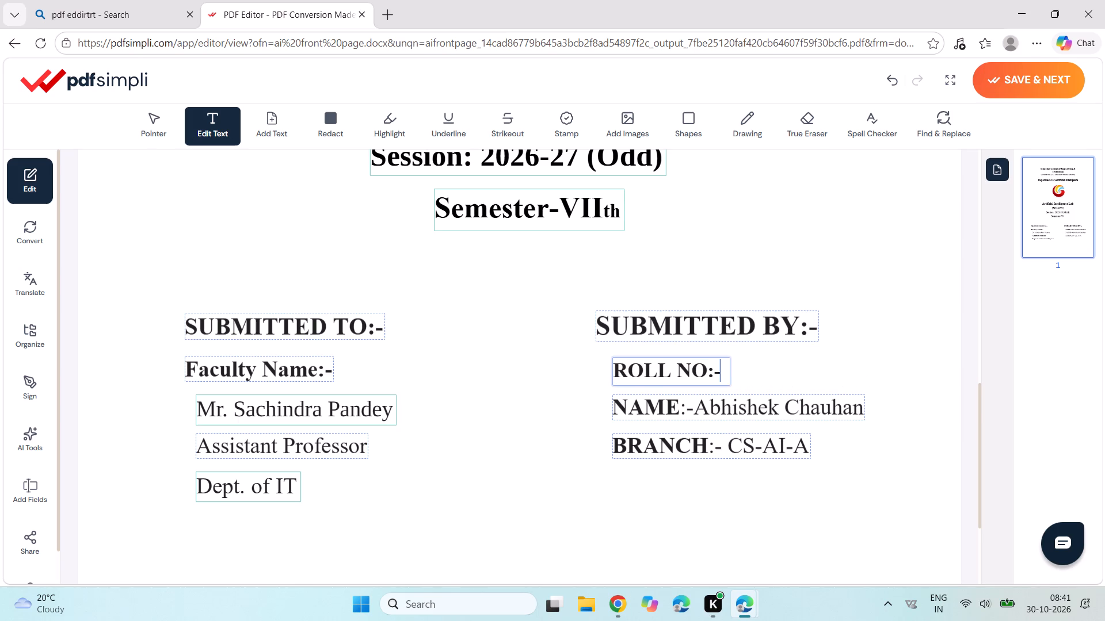
pyautogui.press('BackSpace')
pyautogui.press('BackSpace')
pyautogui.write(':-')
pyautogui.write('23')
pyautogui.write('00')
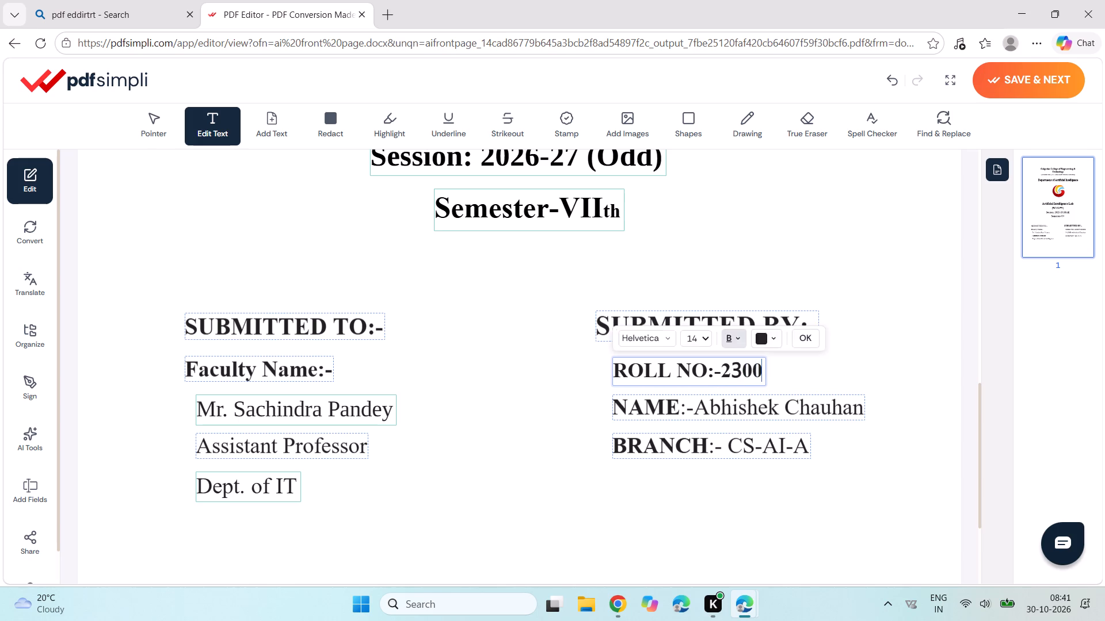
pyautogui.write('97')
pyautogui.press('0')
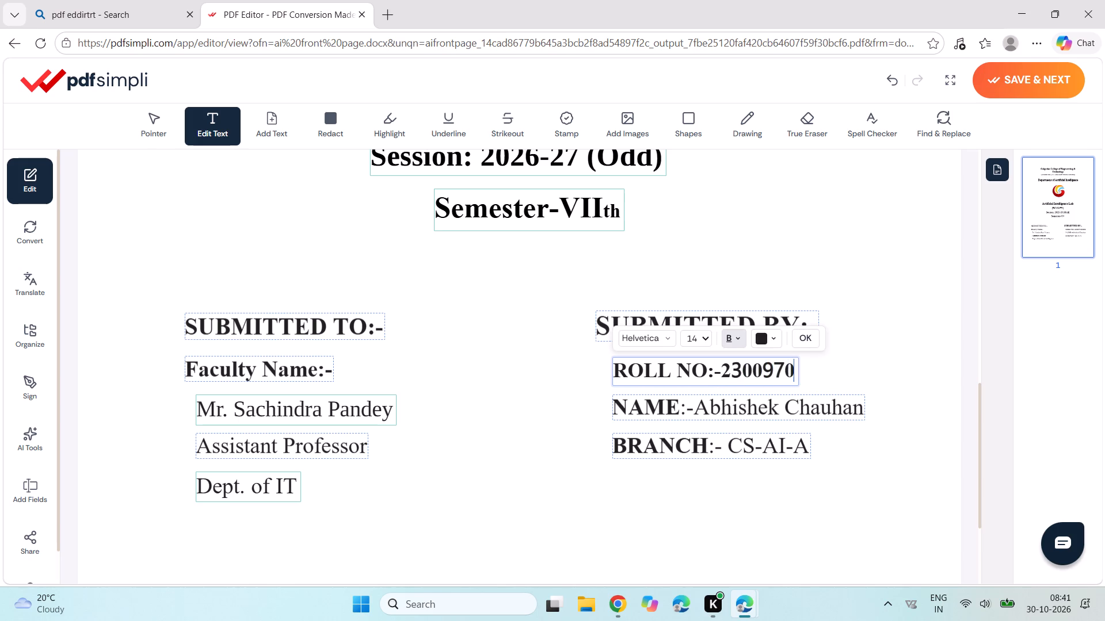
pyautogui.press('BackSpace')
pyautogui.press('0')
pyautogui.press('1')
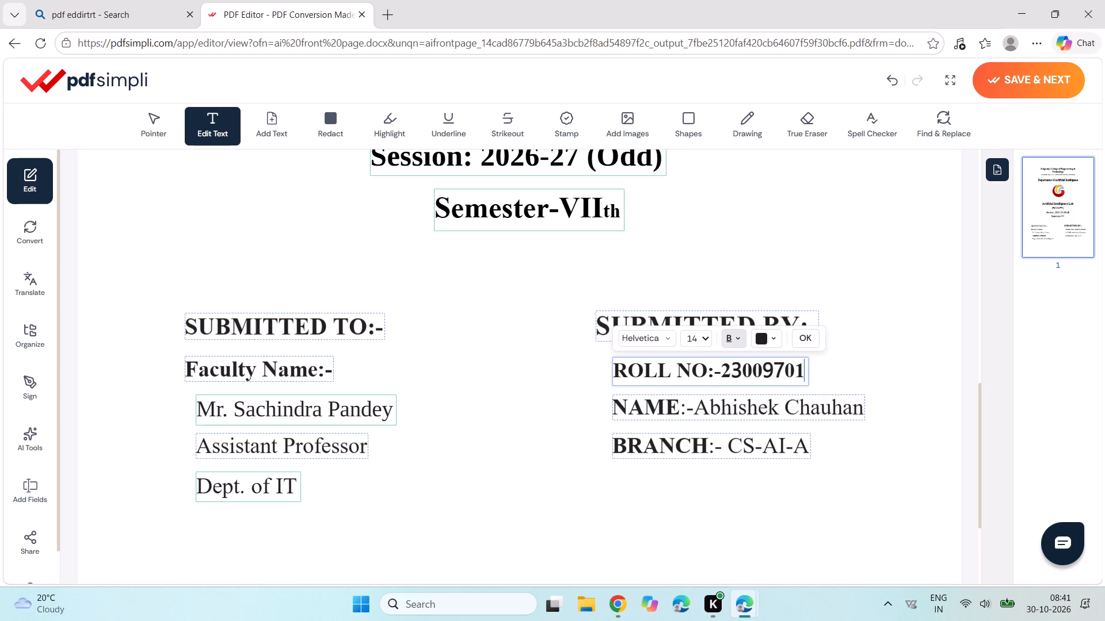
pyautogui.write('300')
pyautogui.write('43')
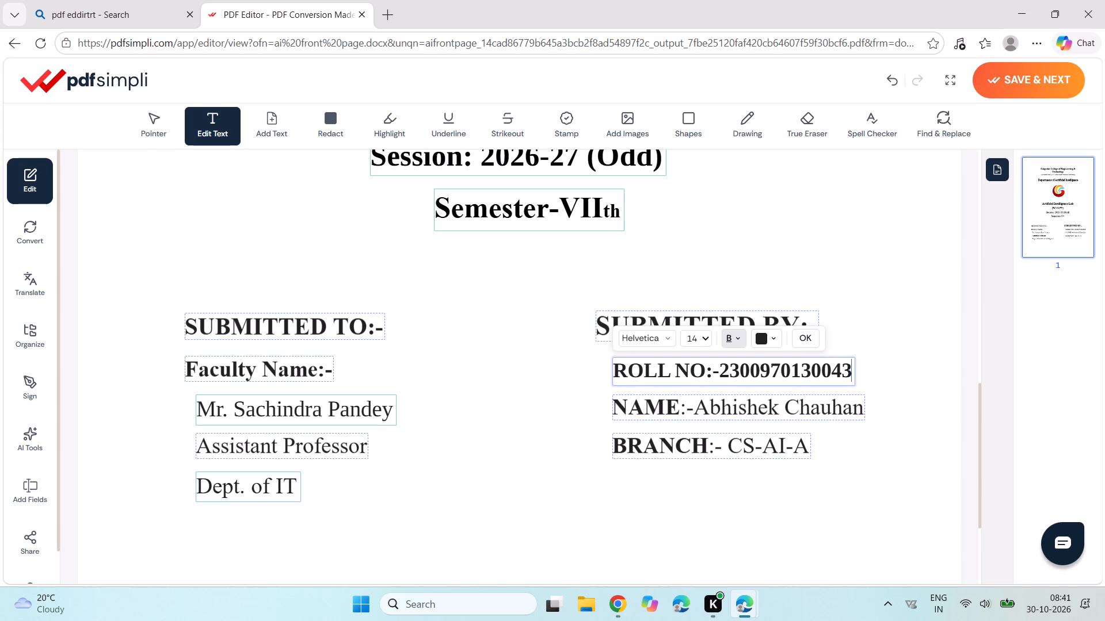
# Replace the student name in the "NAME:-" line of the "SUBMITTED BY" block with the new student's full name.
pyautogui.click(849, 407)
pyautogui.press('BackSpace')
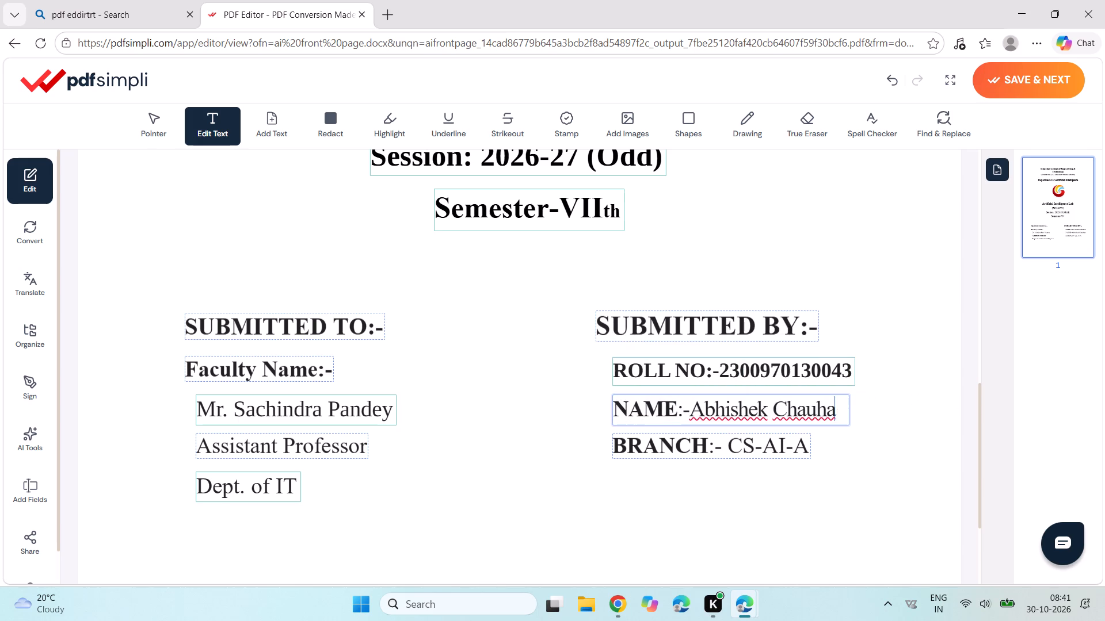
pyautogui.press('BackSpace')
pyautogui.press('BackSpace')
pyautogui.press('BackSpace')
pyautogui.press('BackSpace')
pyautogui.press('BackSpace')
pyautogui.press('BackSpace')
pyautogui.press('BackSpace')
pyautogui.press('BackSpace')
pyautogui.press('BackSpace')
pyautogui.press('BackSpace')
pyautogui.press('BackSpace')
pyautogui.press('BackSpace')
pyautogui.press('BackSpace')
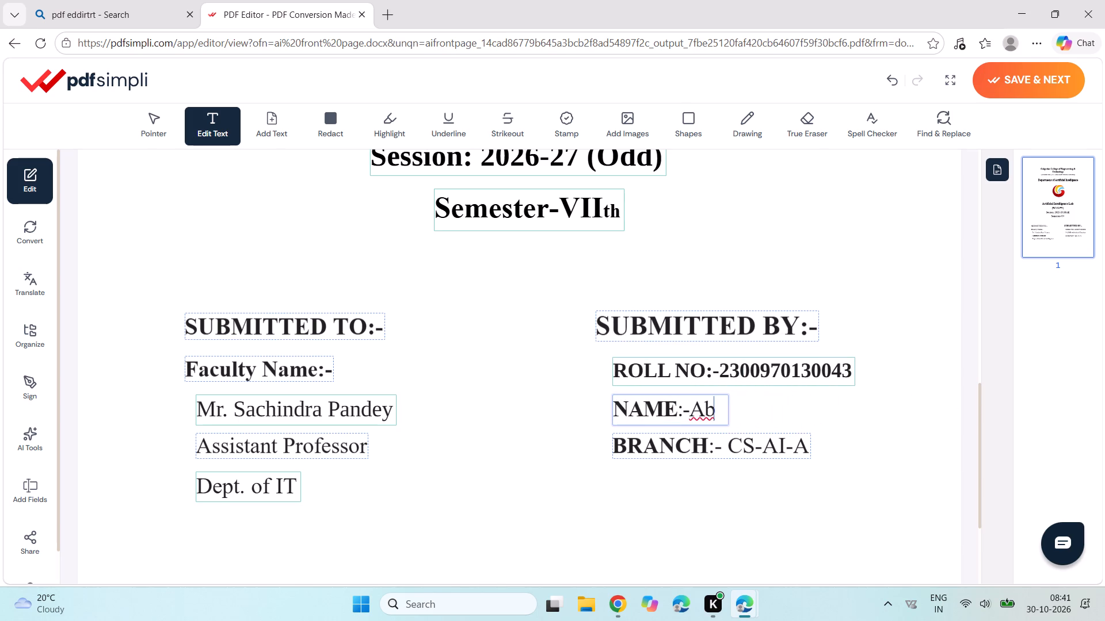
pyautogui.press('BackSpace')
pyautogui.press('BackSpace')
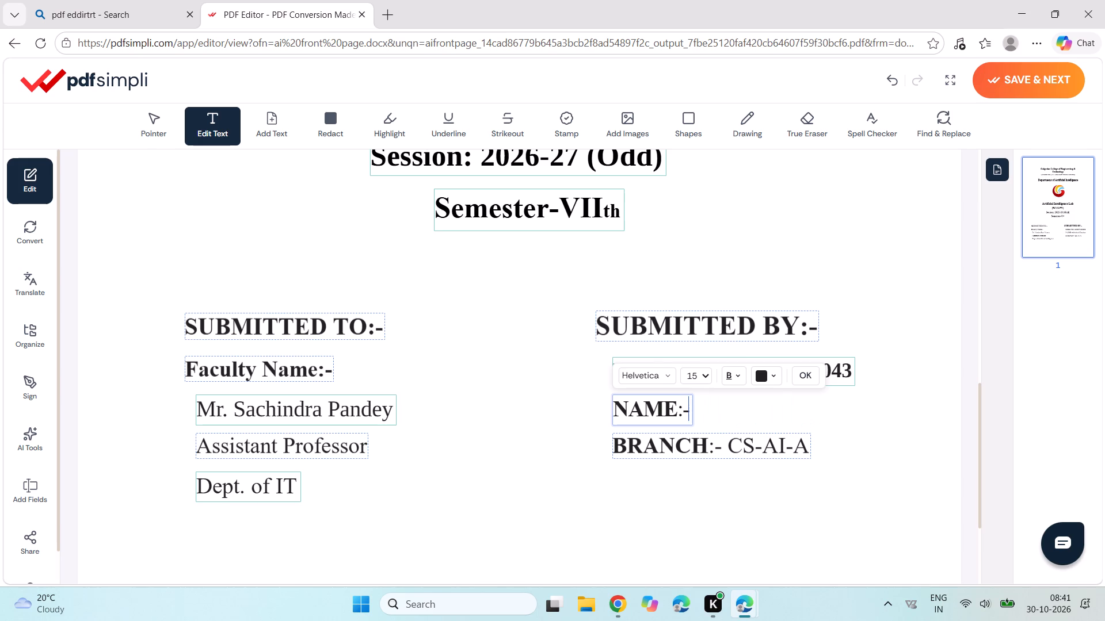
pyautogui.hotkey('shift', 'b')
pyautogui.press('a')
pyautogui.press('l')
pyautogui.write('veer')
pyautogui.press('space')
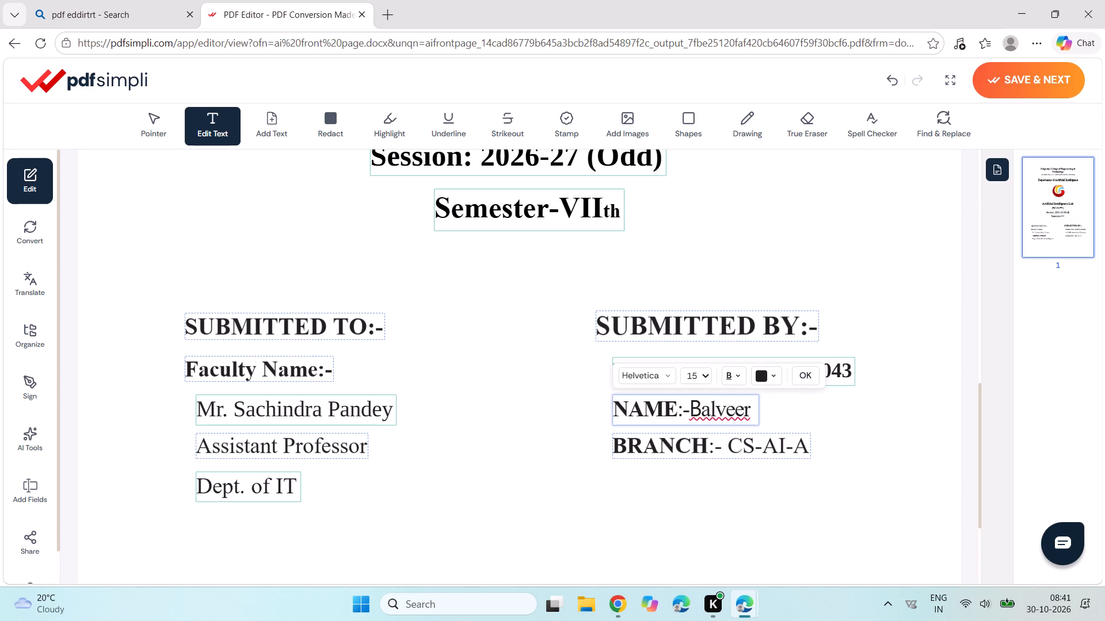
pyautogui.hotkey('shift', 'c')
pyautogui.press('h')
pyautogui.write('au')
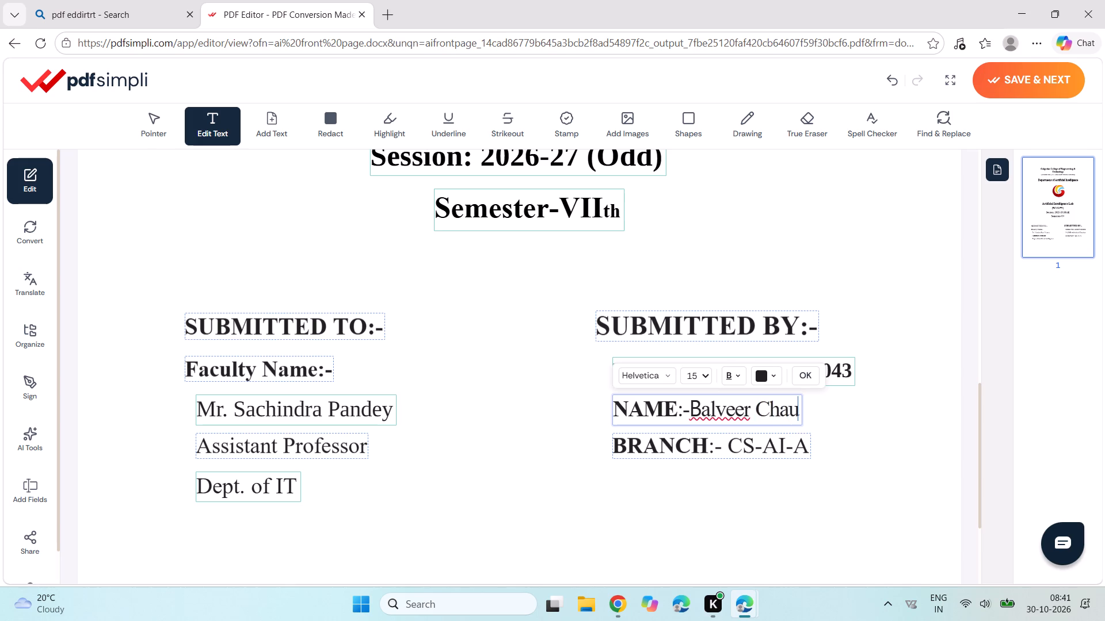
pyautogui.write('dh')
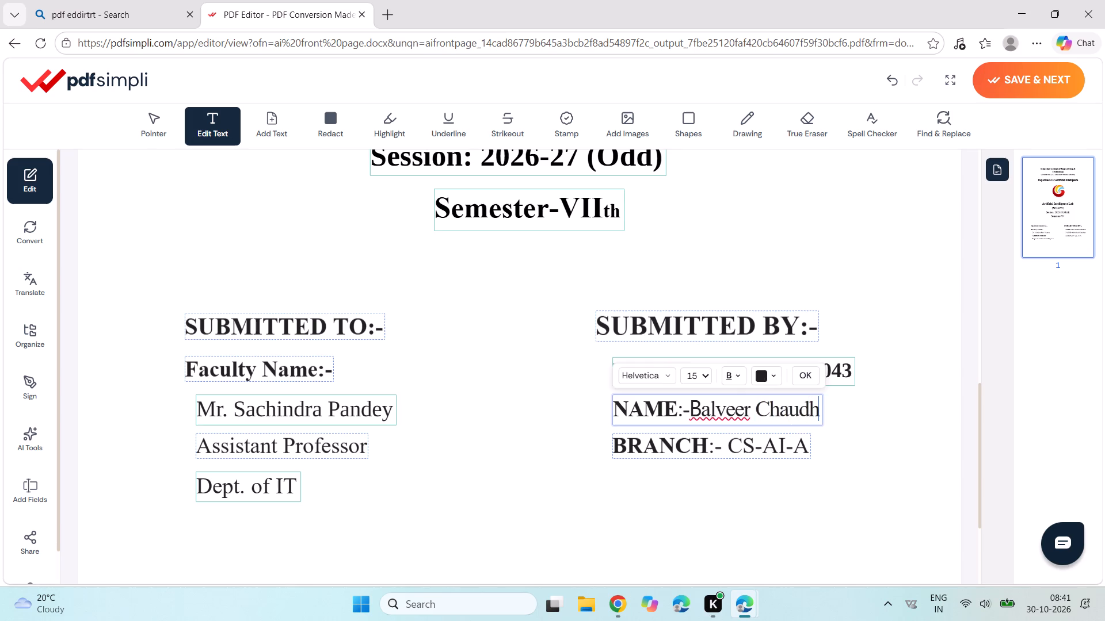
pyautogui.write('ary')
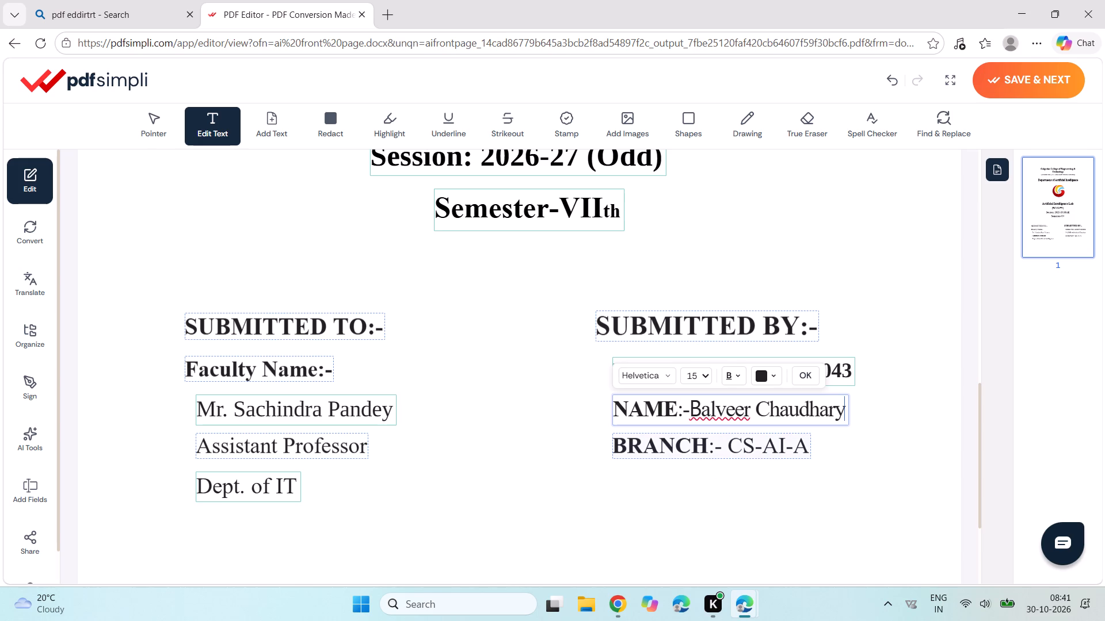
# Change the branch in the "BRANCH:-" line of the "SUBMITTED BY" block to IT-A2.
pyautogui.click(798, 451)
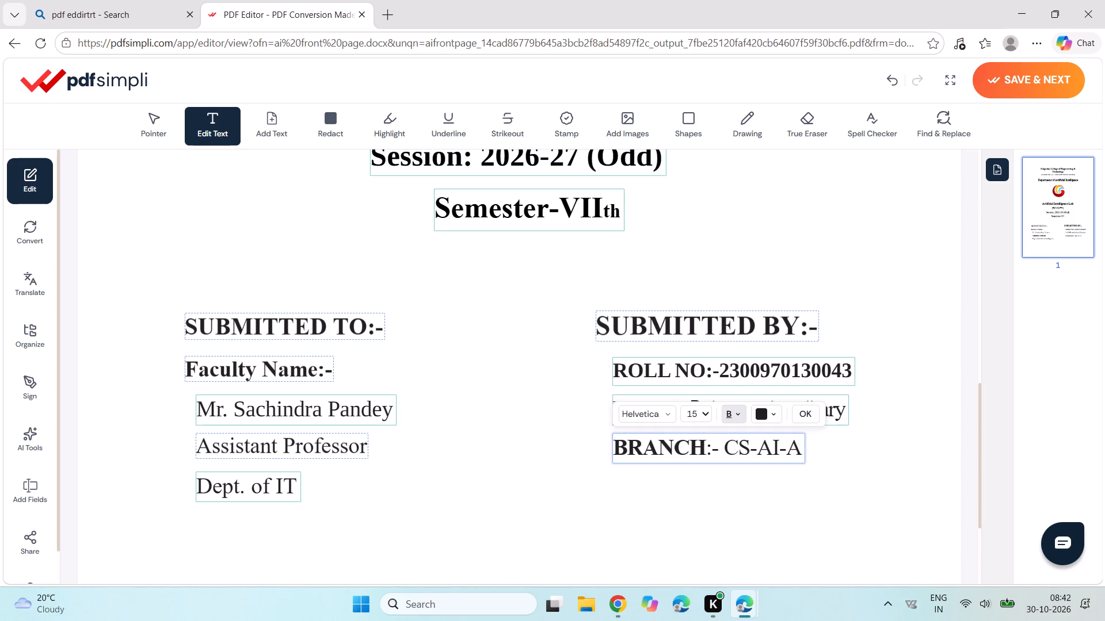
pyautogui.press('BackSpace')
pyautogui.press('BackSpace')
pyautogui.press('BackSpace')
pyautogui.press('BackSpace')
pyautogui.press('BackSpace')
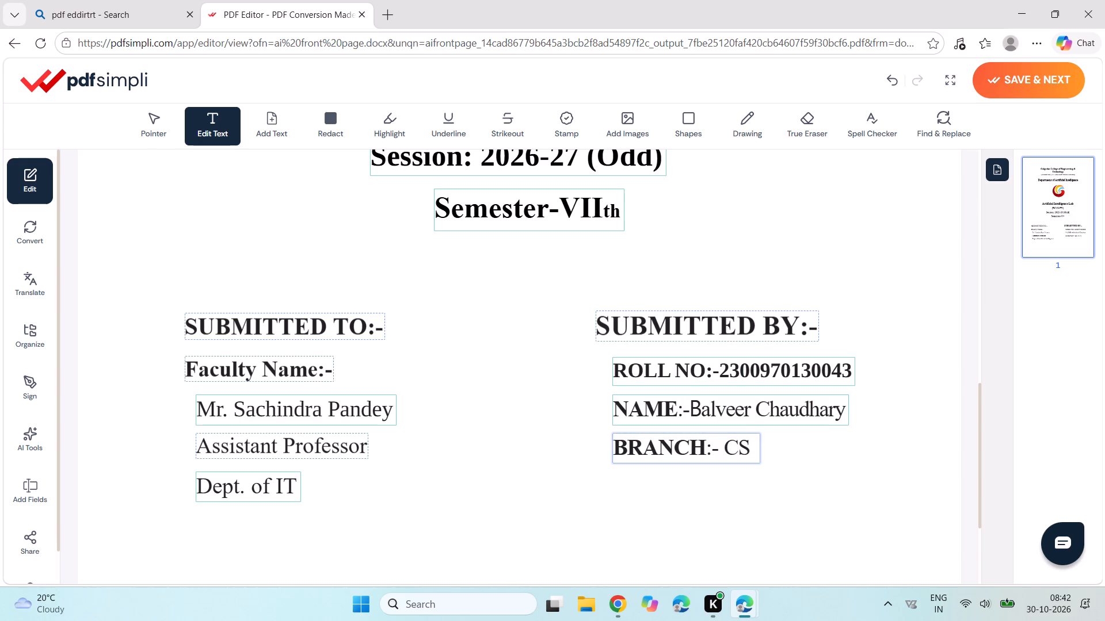
pyautogui.press('BackSpace')
pyautogui.press('BackSpace')
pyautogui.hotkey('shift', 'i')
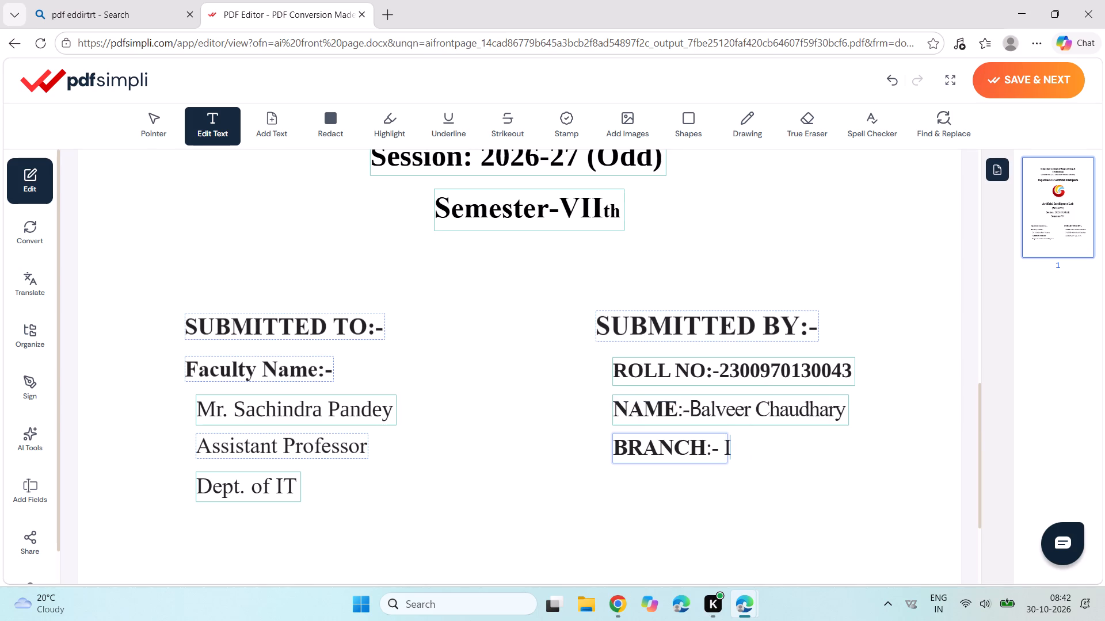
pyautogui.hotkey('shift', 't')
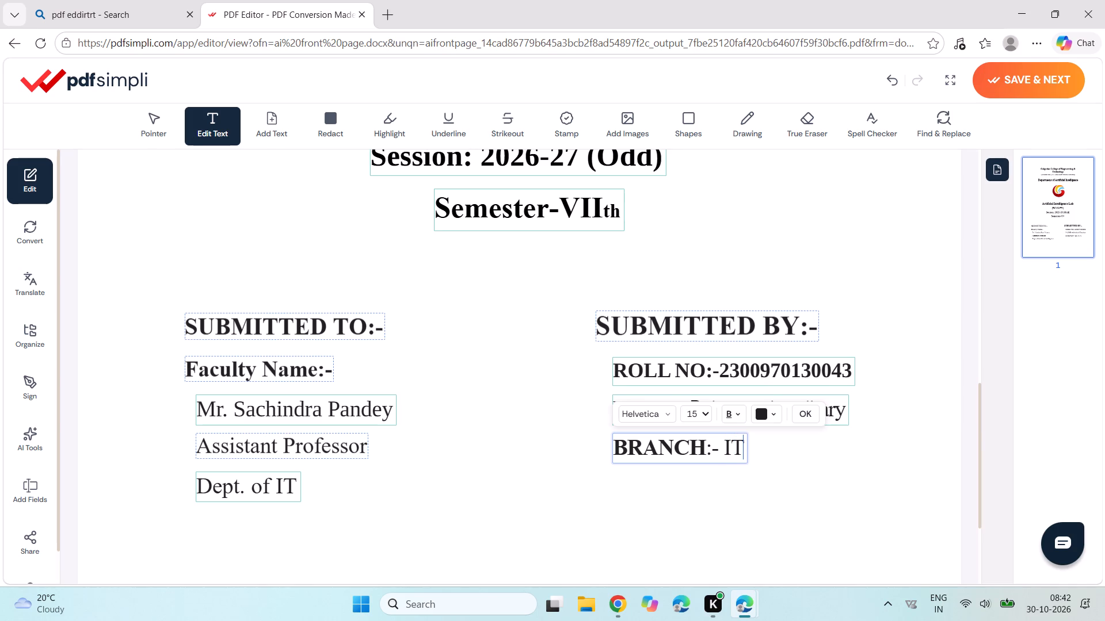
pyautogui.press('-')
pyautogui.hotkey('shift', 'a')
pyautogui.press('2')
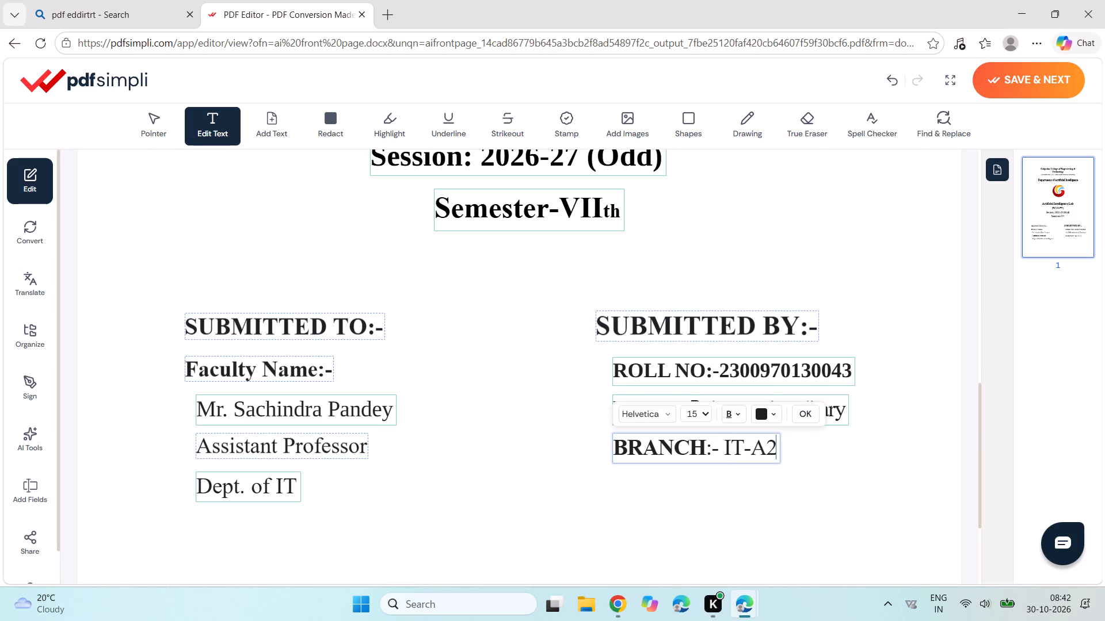
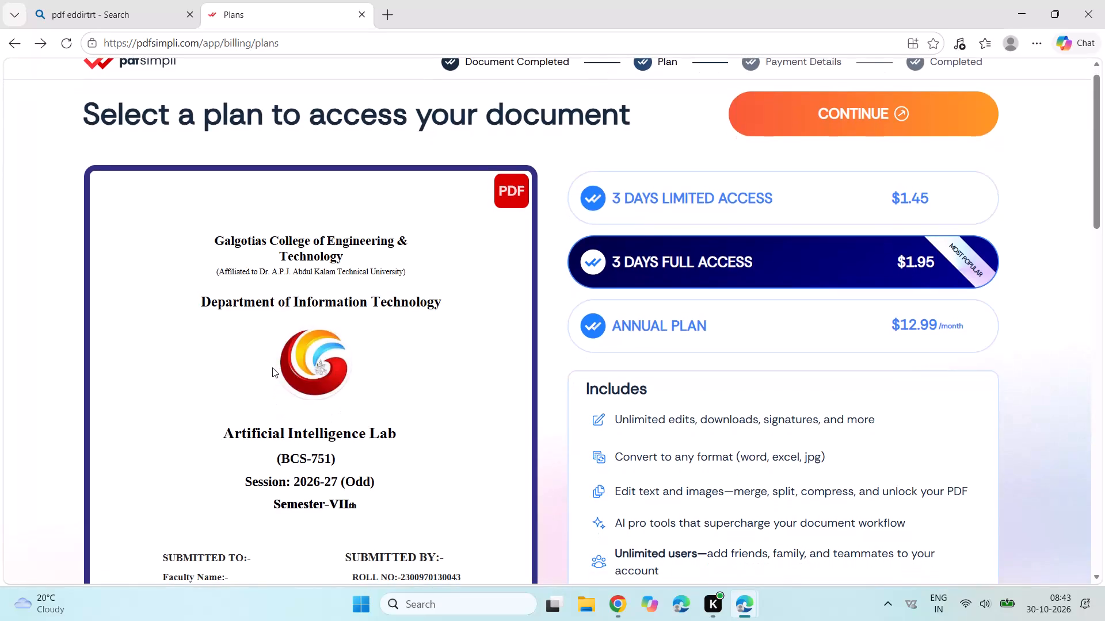
# Examine the plan options, included features, reviews and edited front page preview on the plan selection page.
pyautogui.scroll(-1, 272, 367)
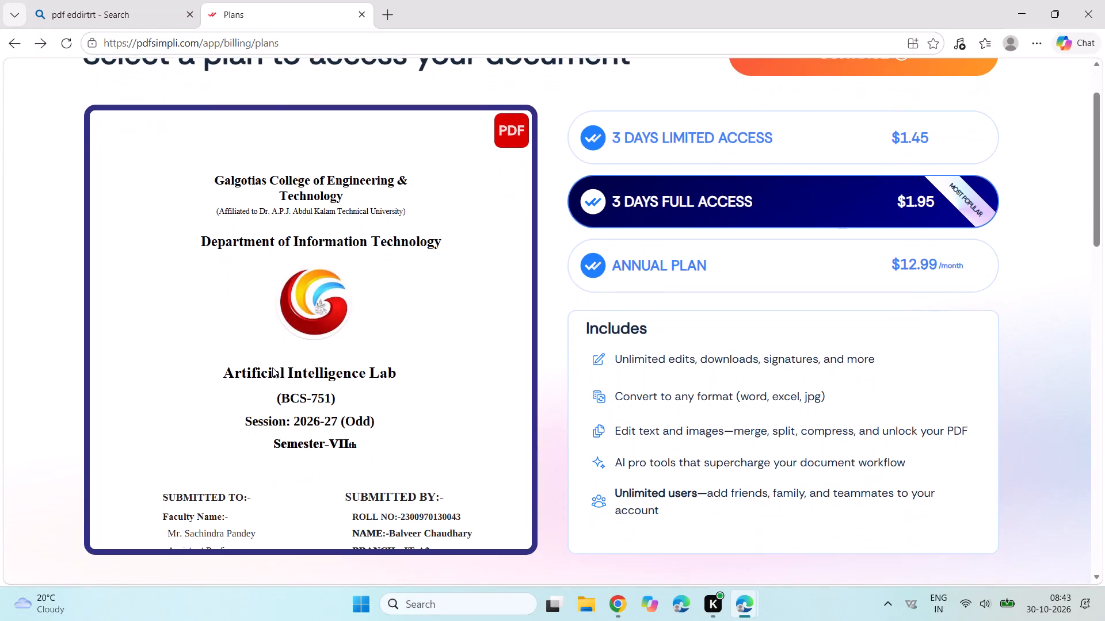
pyautogui.scroll(-1, 272, 367)
pyautogui.scroll(-1, 368, 372)
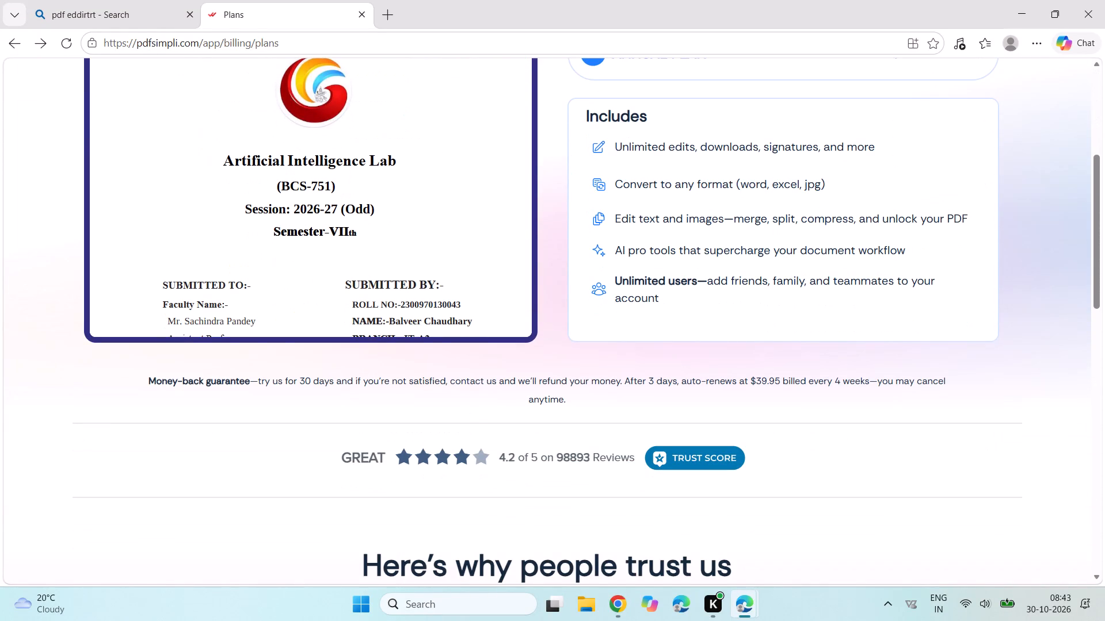
pyautogui.scroll(-2, 438, 486)
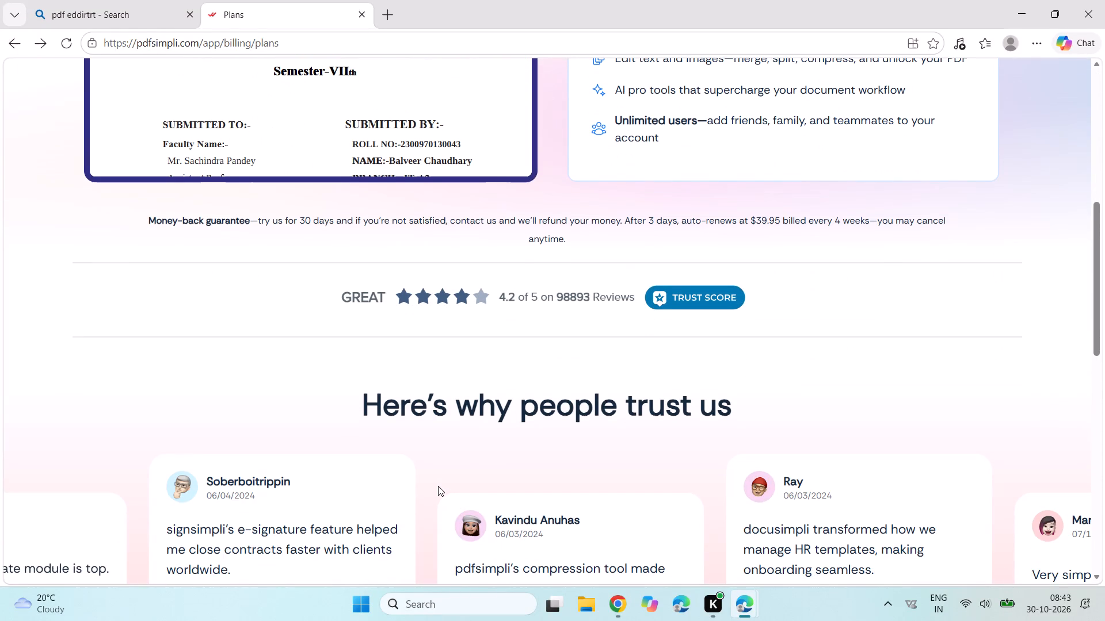
pyautogui.scroll(3, 438, 486)
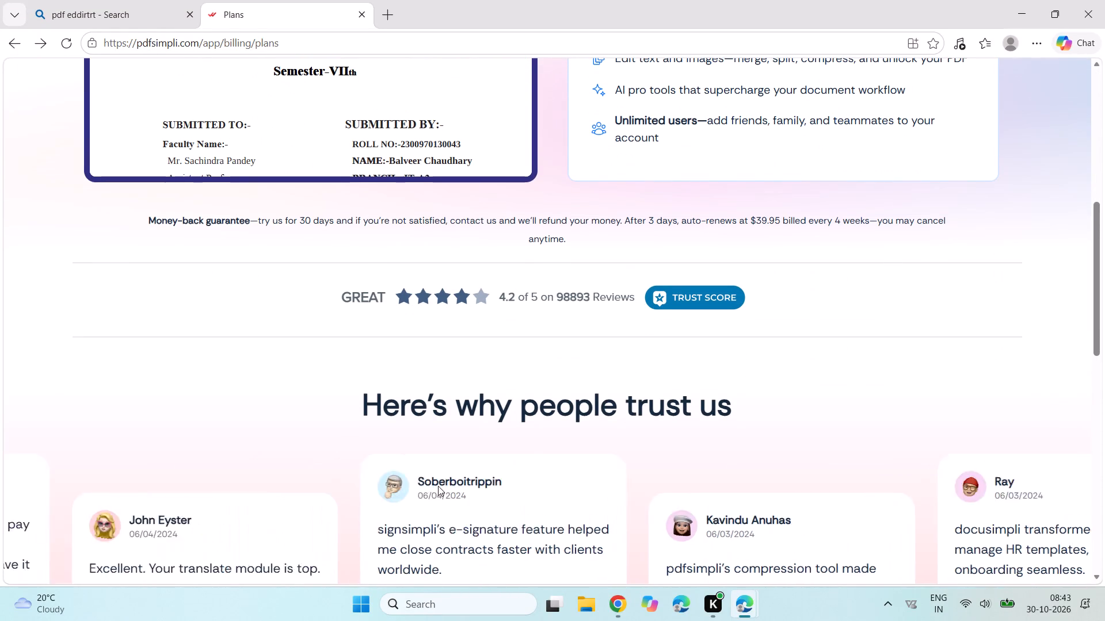
pyautogui.scroll(1, 438, 486)
pyautogui.scroll(3, 365, 319)
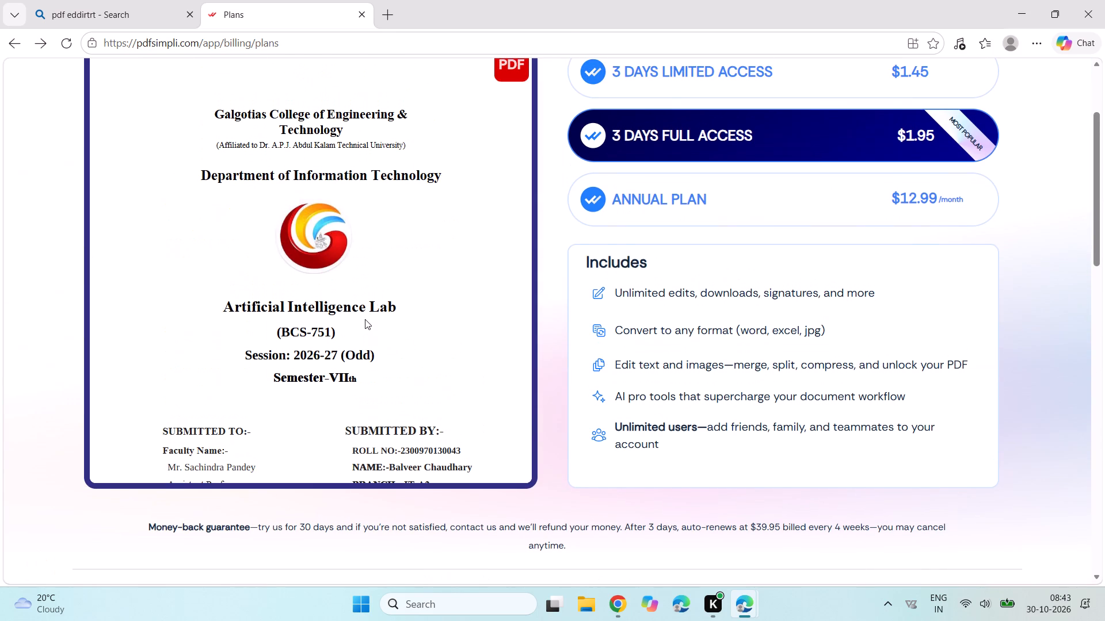
pyautogui.scroll(1, 365, 319)
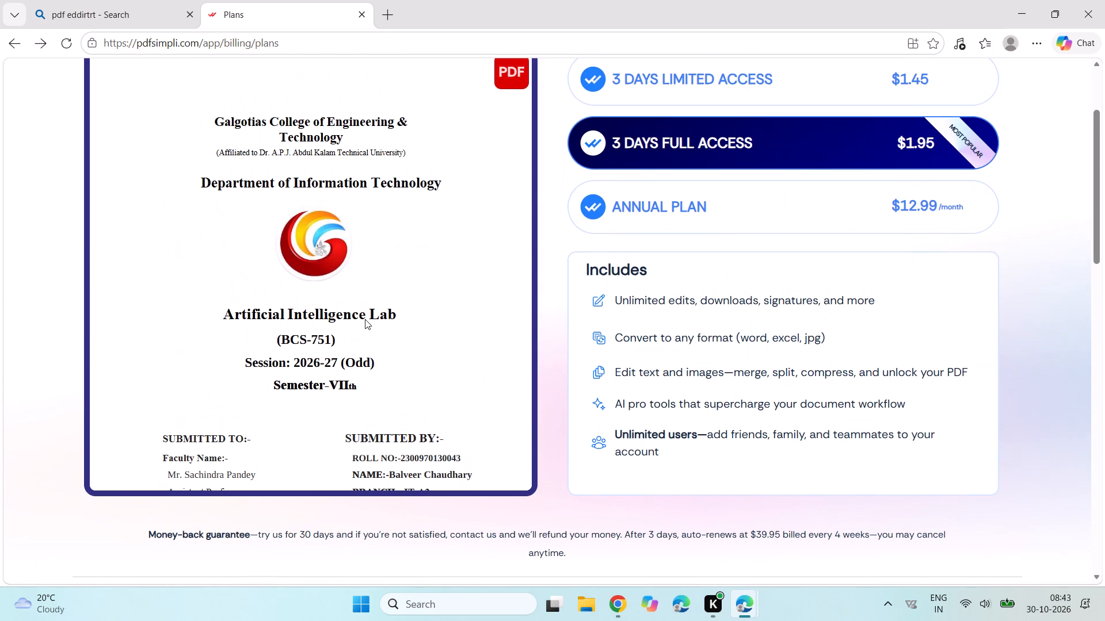
pyautogui.scroll(1, 365, 319)
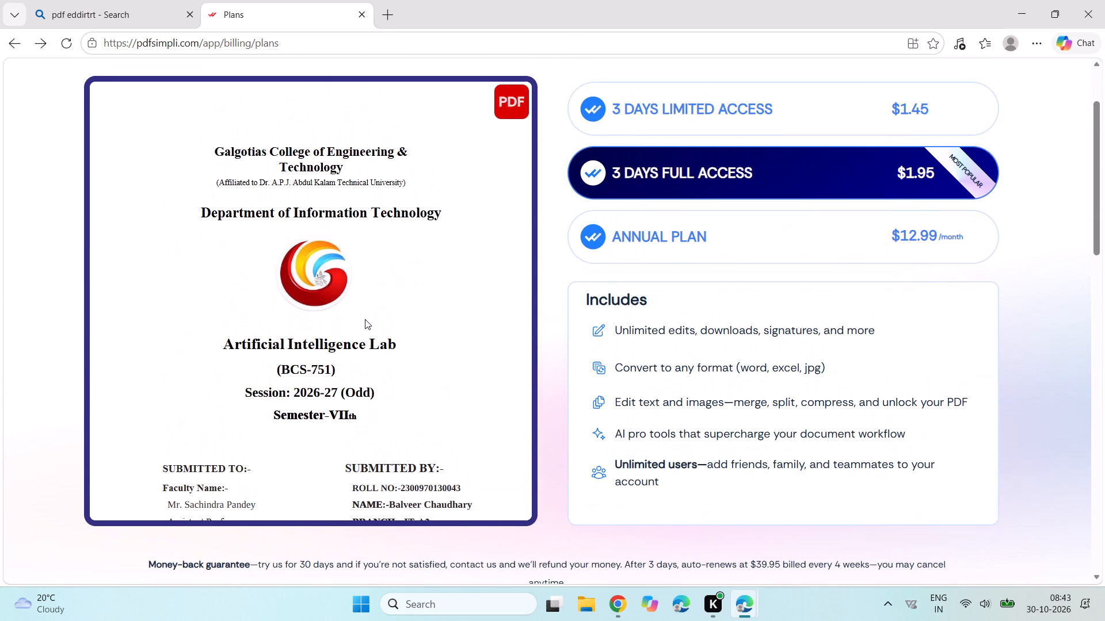
pyautogui.scroll(1, 417, 374)
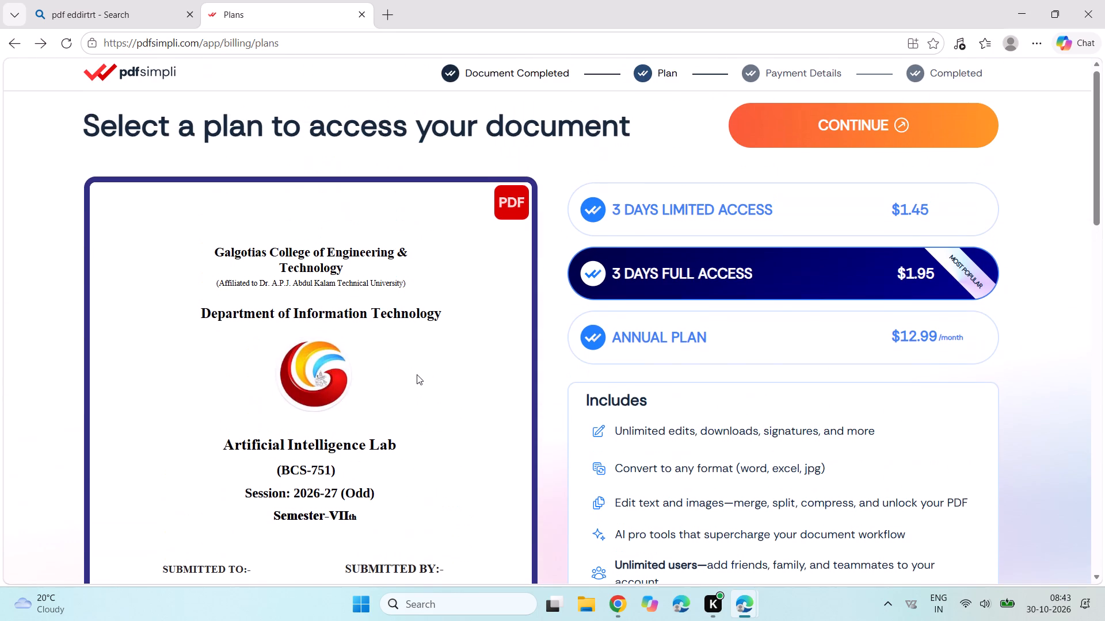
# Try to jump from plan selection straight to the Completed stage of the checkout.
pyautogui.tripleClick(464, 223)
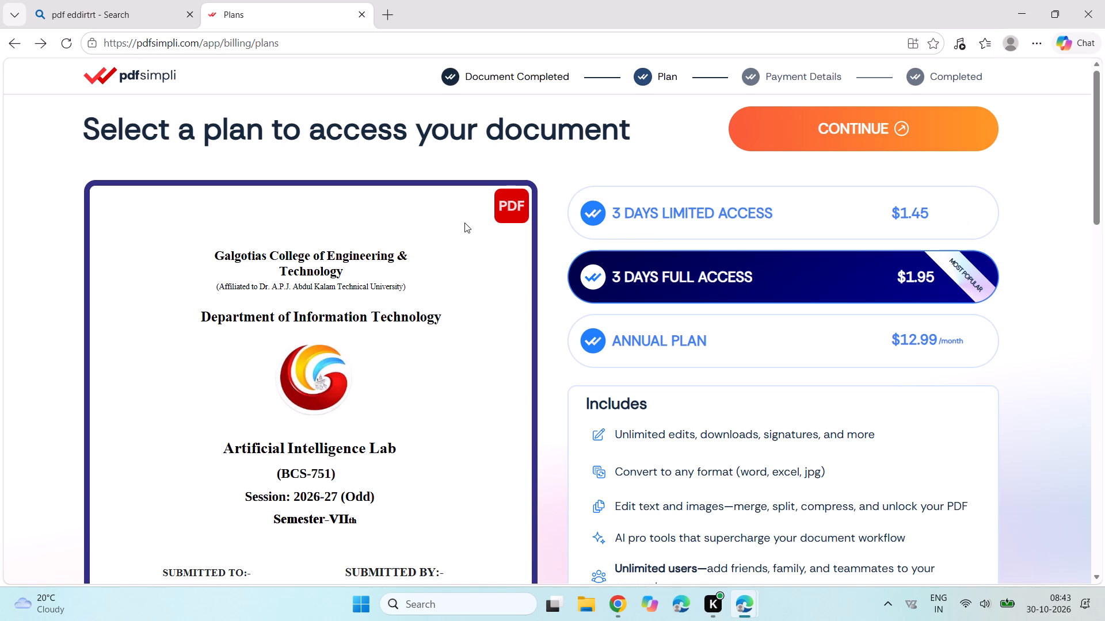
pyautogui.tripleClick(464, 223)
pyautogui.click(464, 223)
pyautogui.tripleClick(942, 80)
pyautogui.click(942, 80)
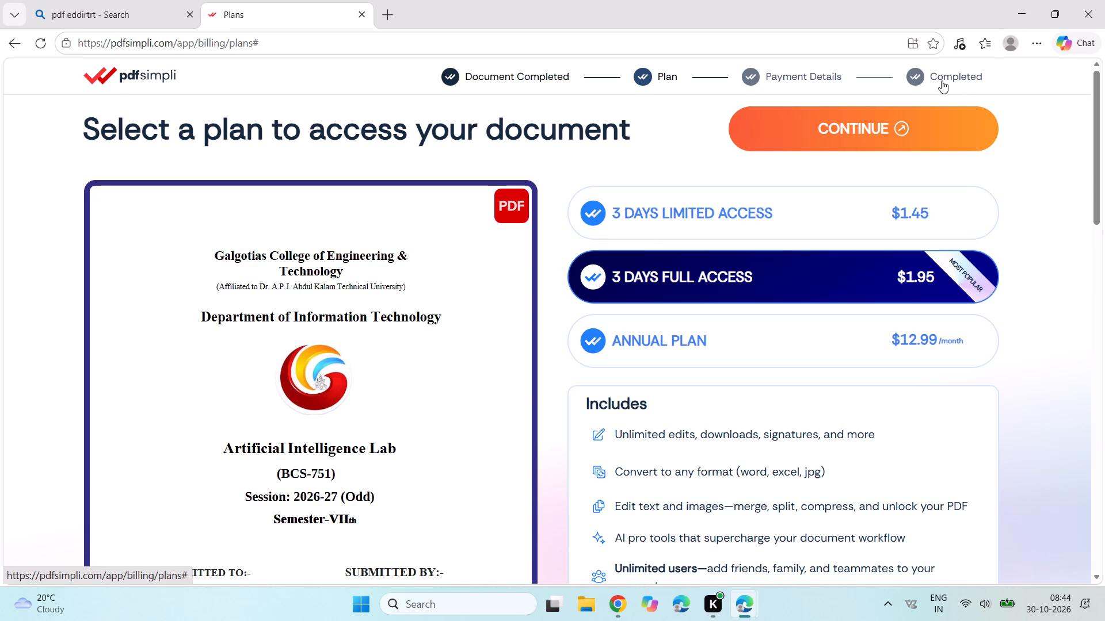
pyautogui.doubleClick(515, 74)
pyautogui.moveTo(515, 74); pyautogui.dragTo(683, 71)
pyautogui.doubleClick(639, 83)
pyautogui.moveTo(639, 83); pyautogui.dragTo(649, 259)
# Look through the plan page again, checking the included features, money-back terms, customer reviews and document preview.
pyautogui.scroll(-3, 649, 259)
pyautogui.tripleClick(661, 386)
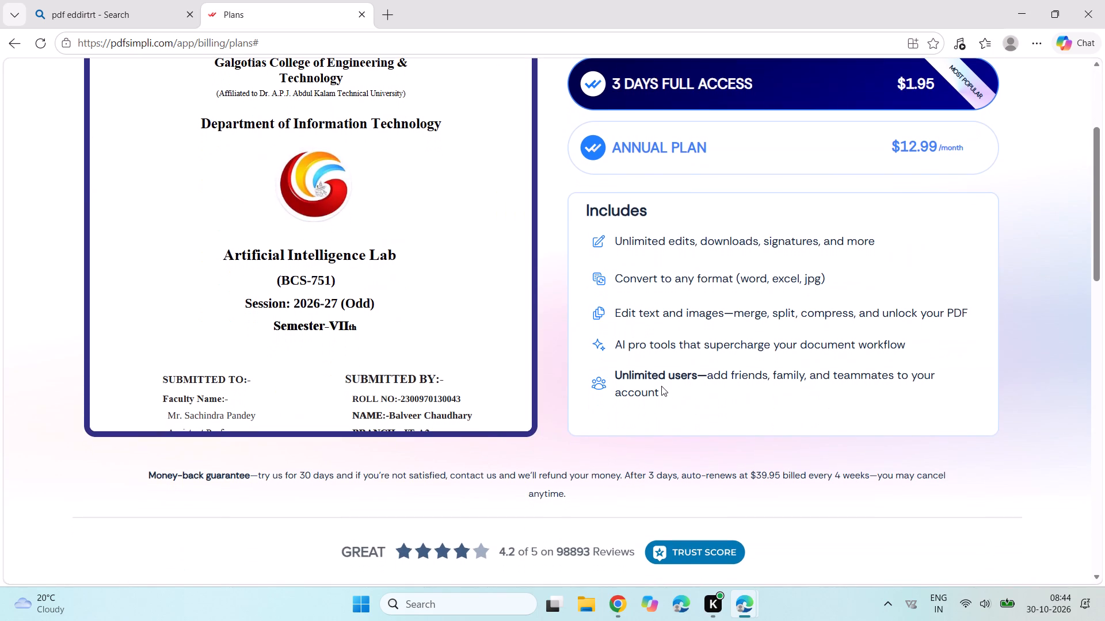
pyautogui.click(566, 425)
pyautogui.scroll(-2, 566, 425)
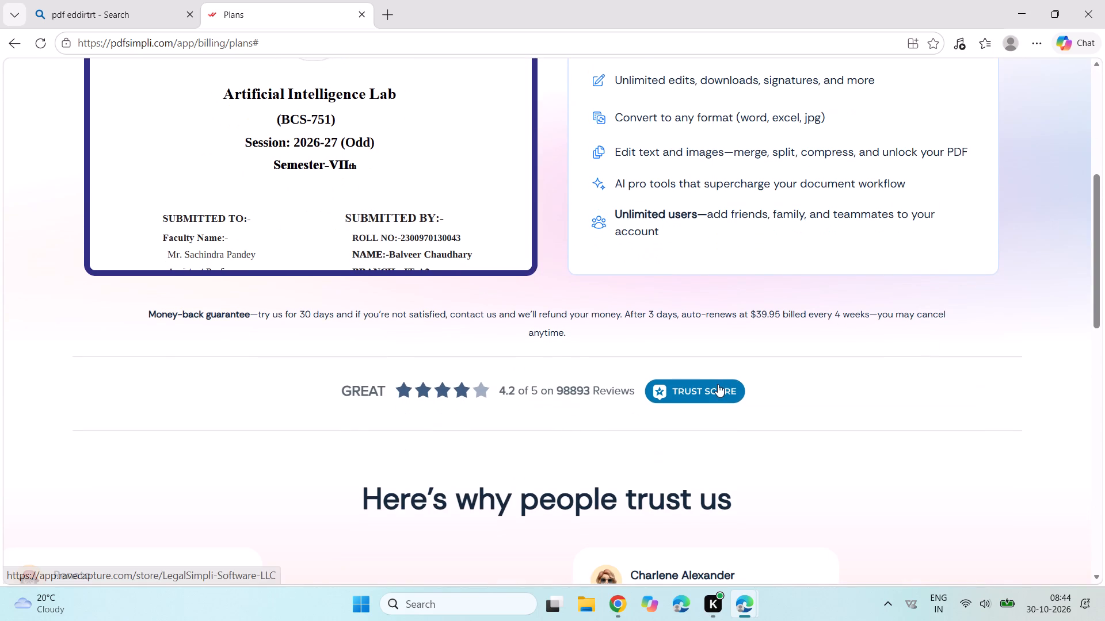
pyautogui.scroll(-2, 691, 403)
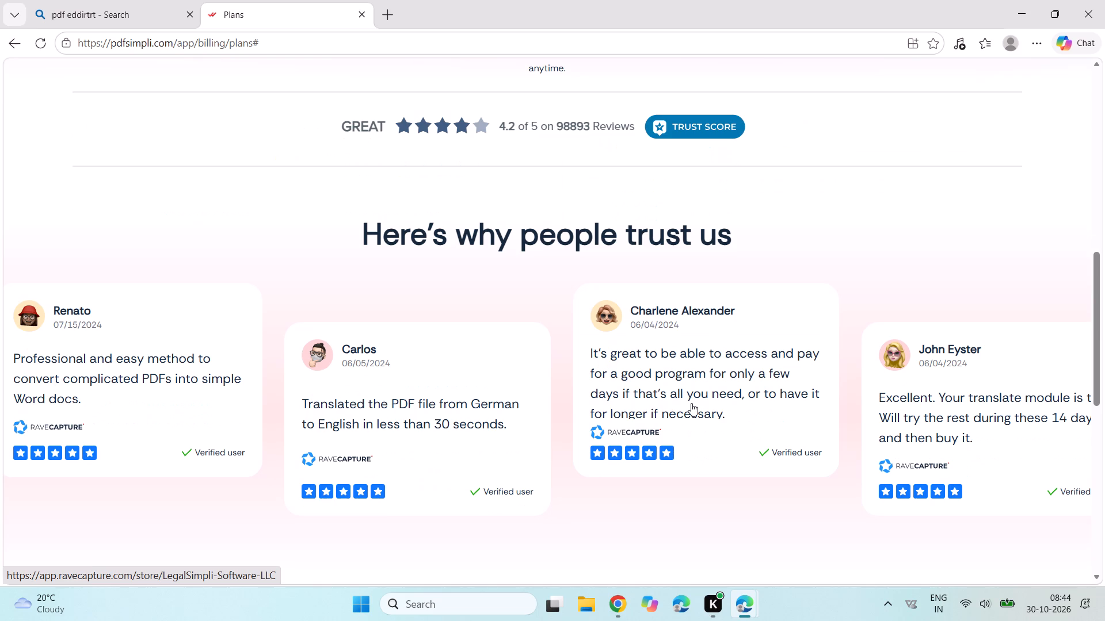
pyautogui.scroll(10, 691, 403)
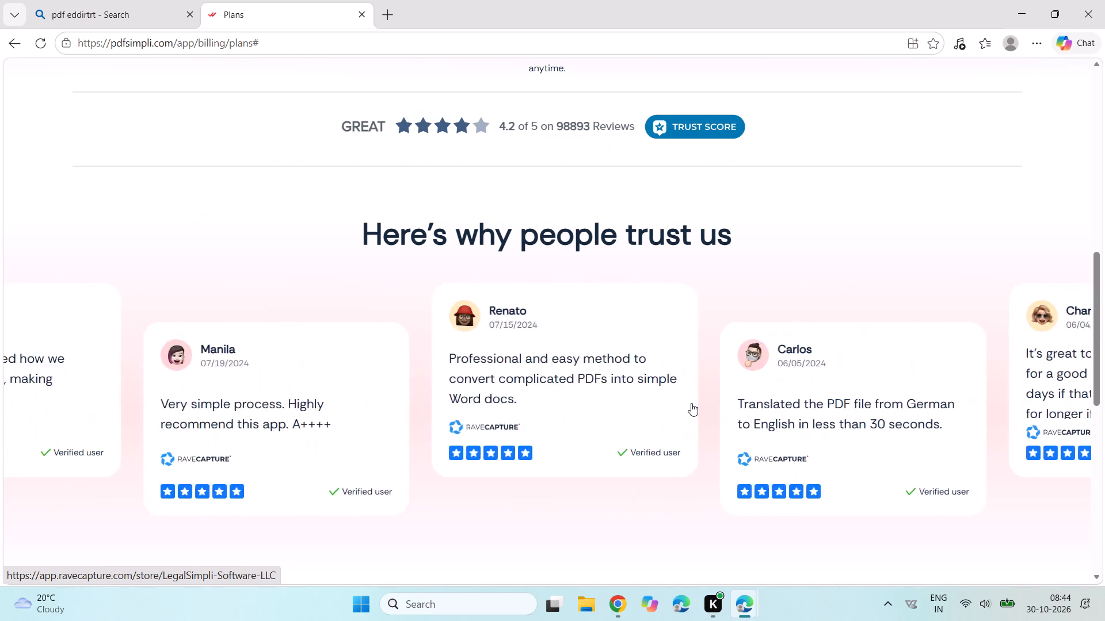
pyautogui.scroll(8, 691, 403)
pyautogui.scroll(10, 429, 423)
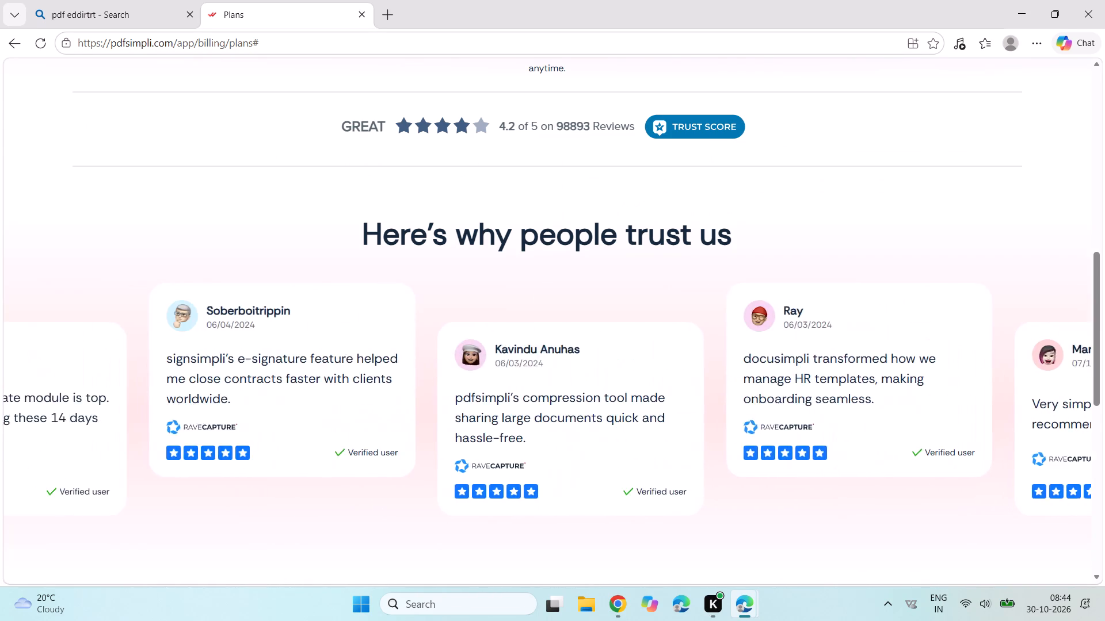
pyautogui.scroll(2, 429, 423)
pyautogui.scroll(5, 413, 221)
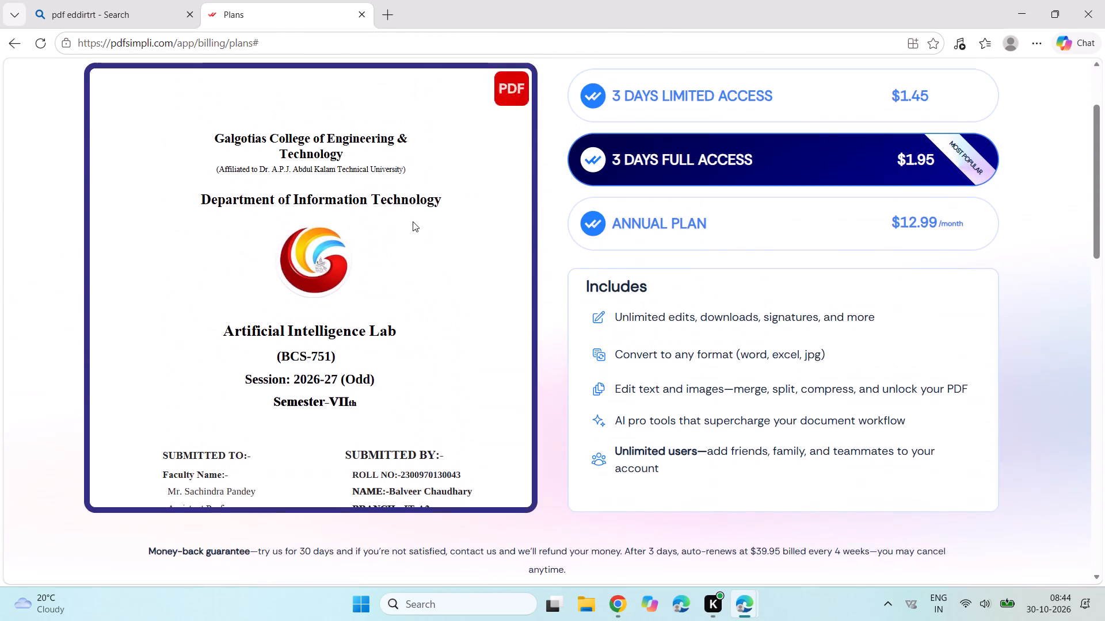
pyautogui.scroll(2, 413, 221)
pyautogui.tripleClick(352, 267)
pyautogui.click(352, 267)
pyautogui.scroll(1, 352, 267)
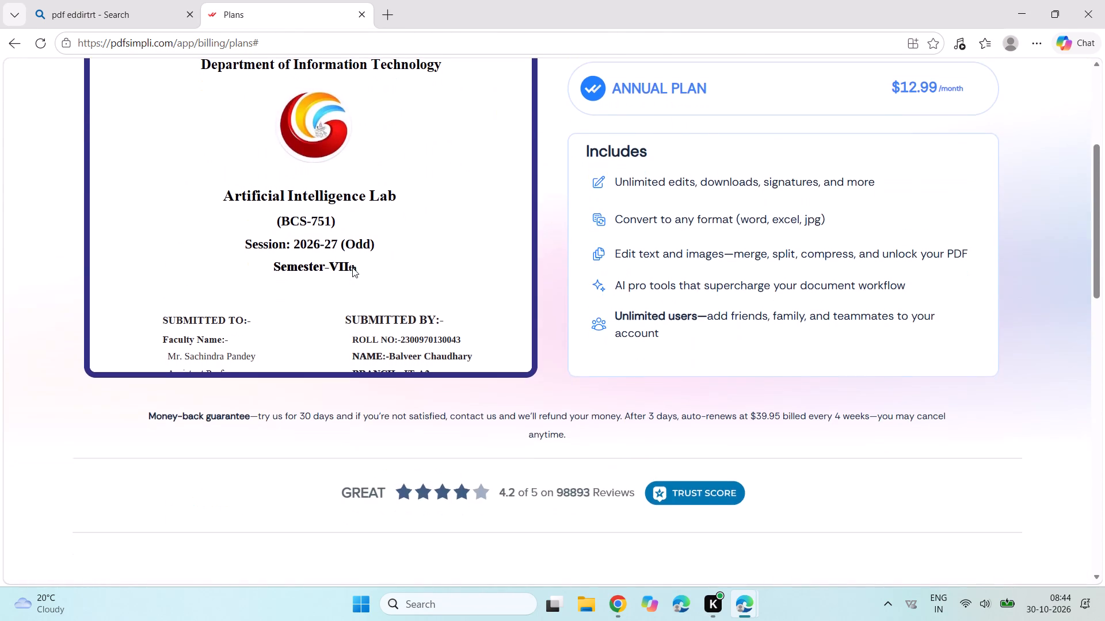
pyautogui.scroll(1, 352, 267)
pyautogui.tripleClick(516, 203)
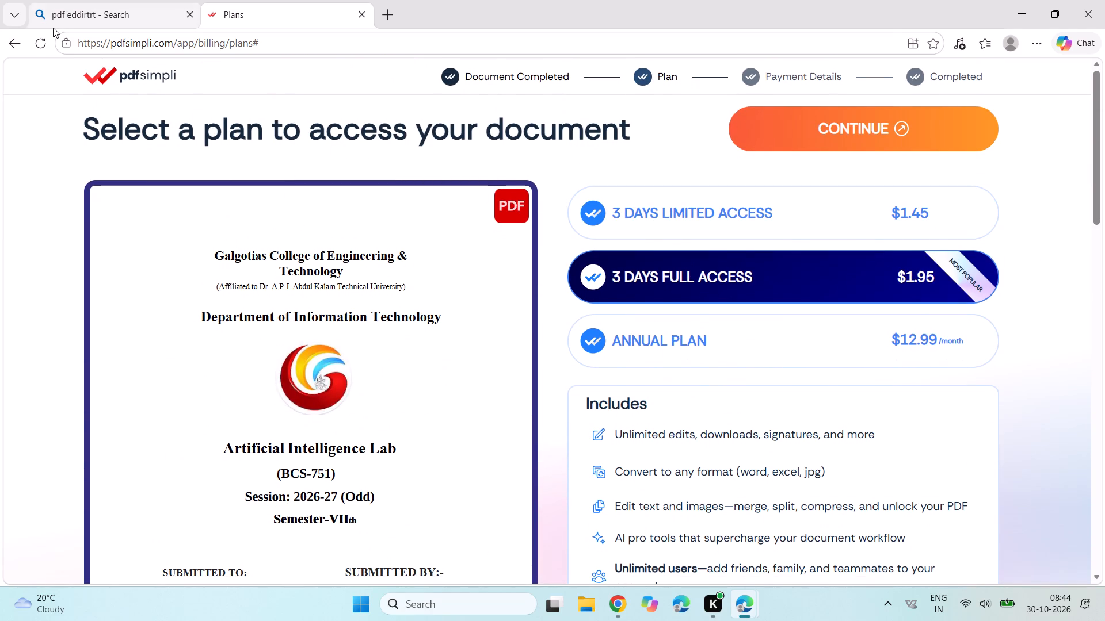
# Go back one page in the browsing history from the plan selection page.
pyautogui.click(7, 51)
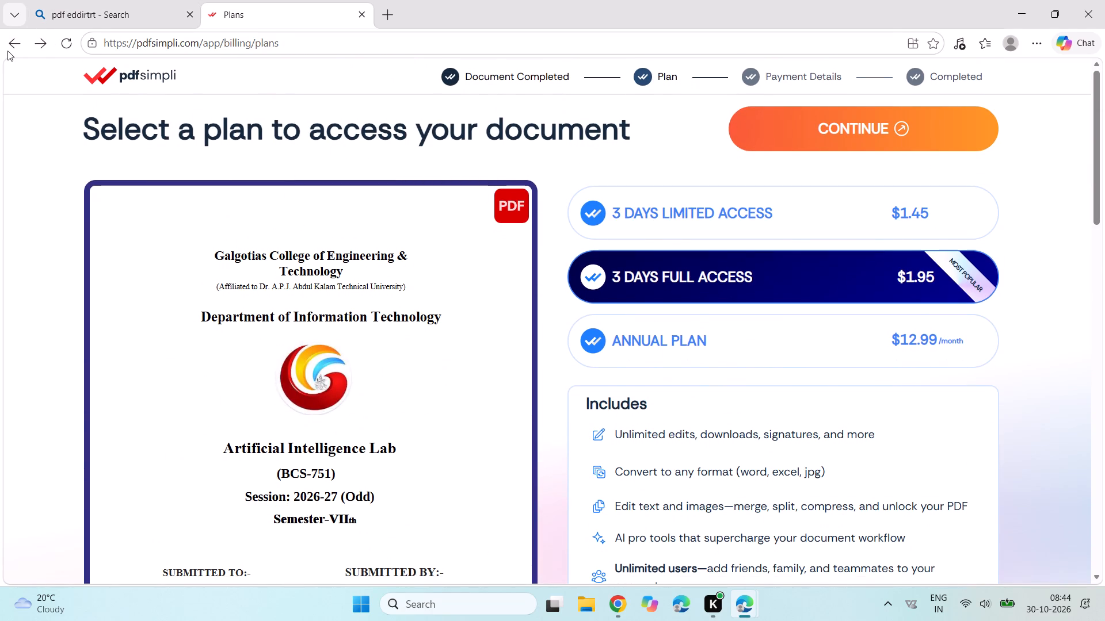
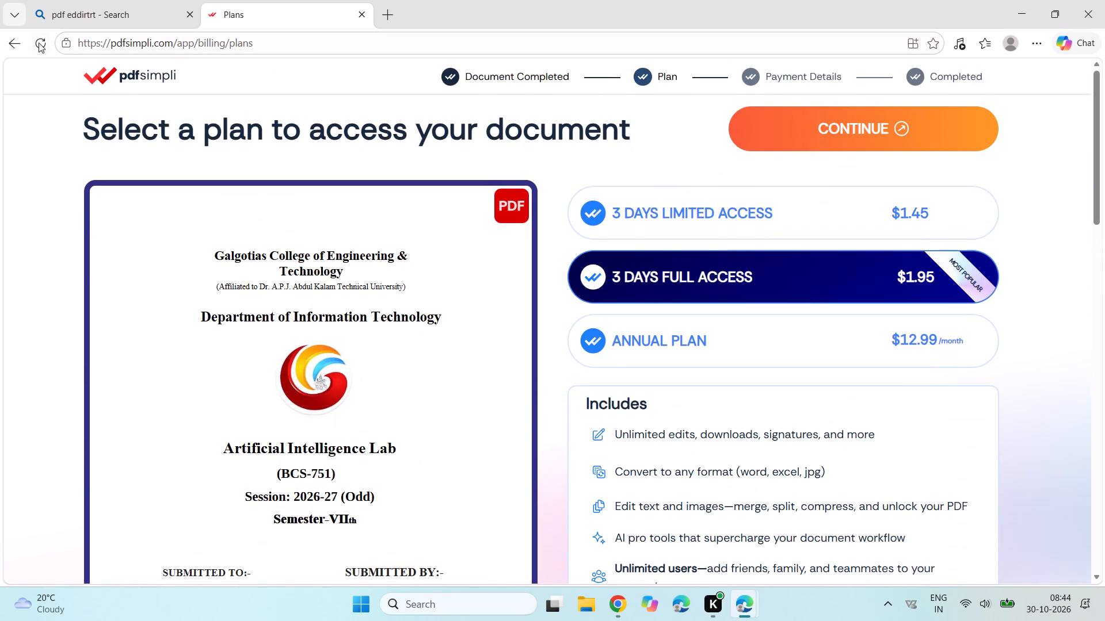
# Return to the document editor and review the edited front page down to the faculty and student submission details.
pyautogui.click(18, 43)
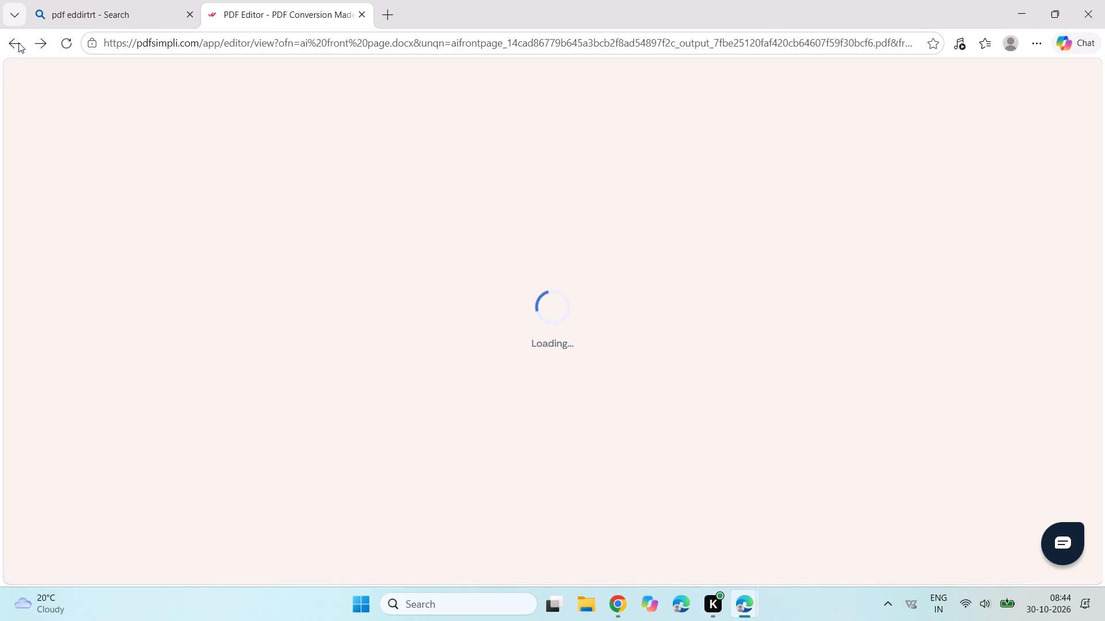
pyautogui.scroll(-3, 346, 383)
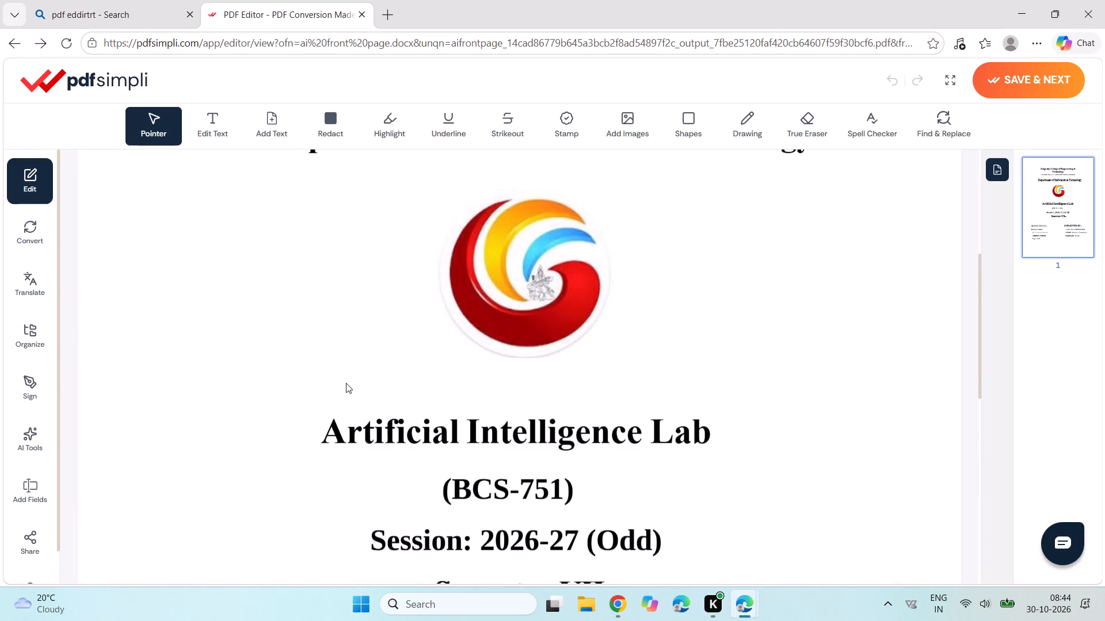
pyautogui.scroll(-5, 346, 383)
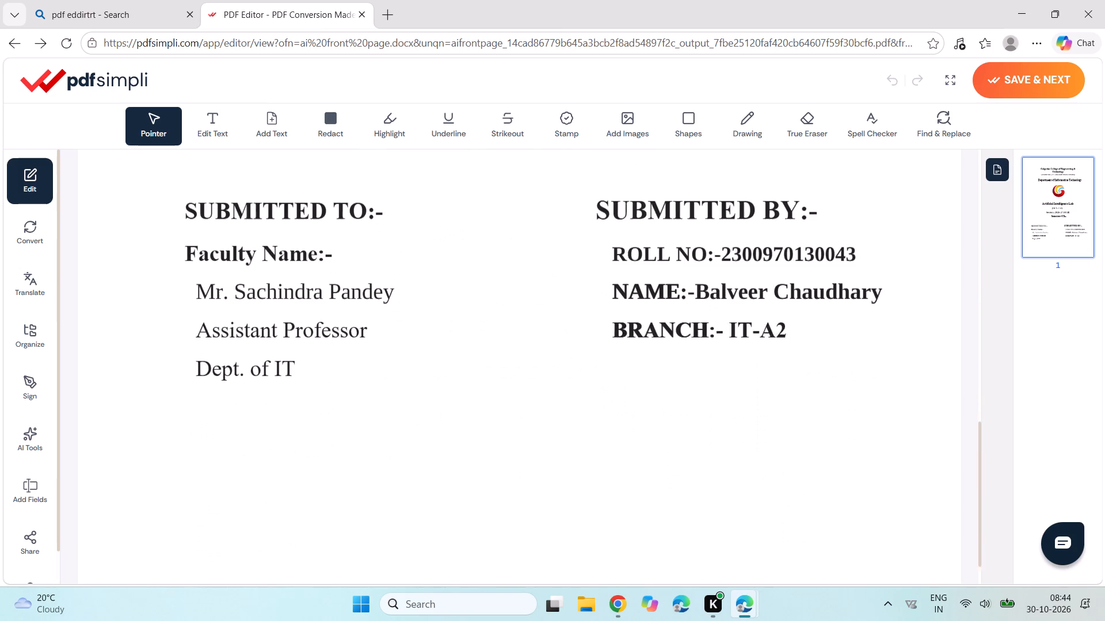
pyautogui.scroll(-2, 346, 383)
pyautogui.scroll(1, 346, 383)
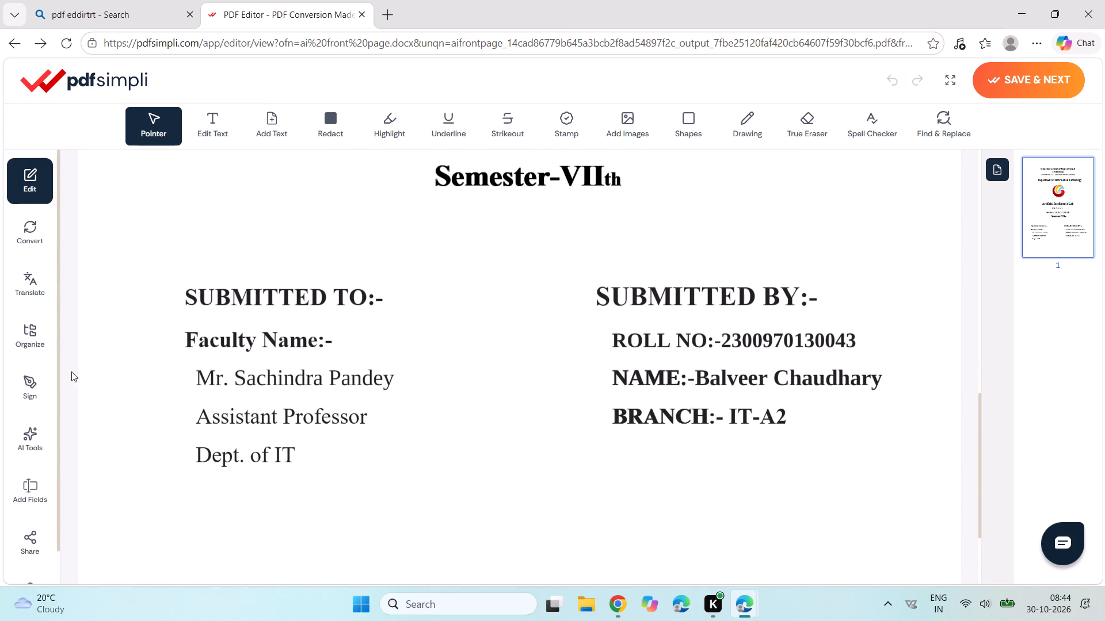
# Open the fax sharing form for the edited front page.
pyautogui.click(28, 538)
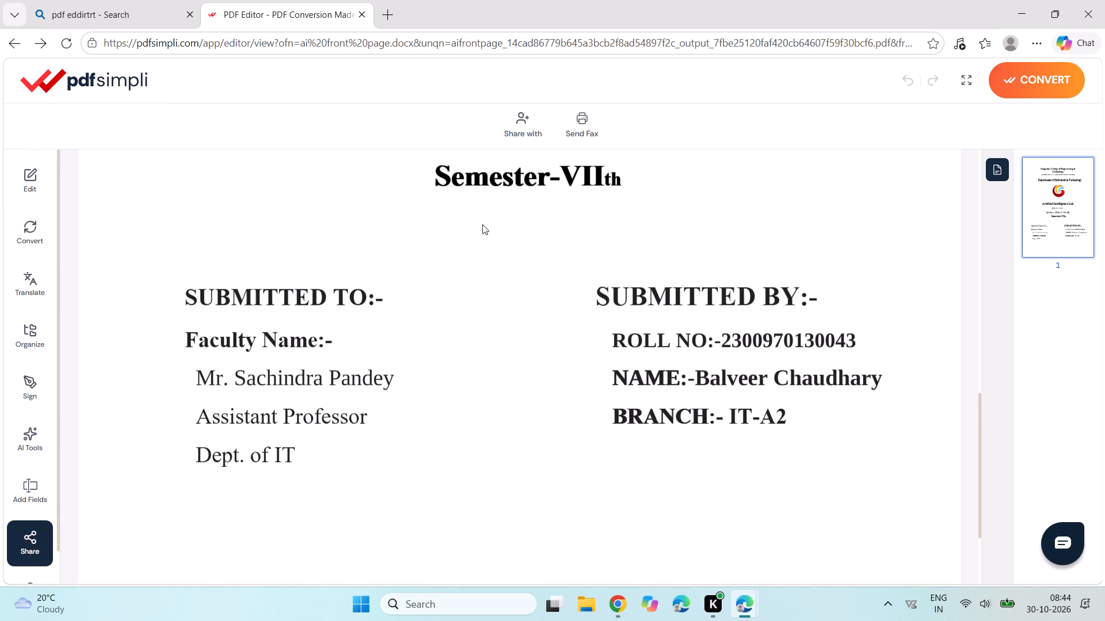
pyautogui.click(582, 127)
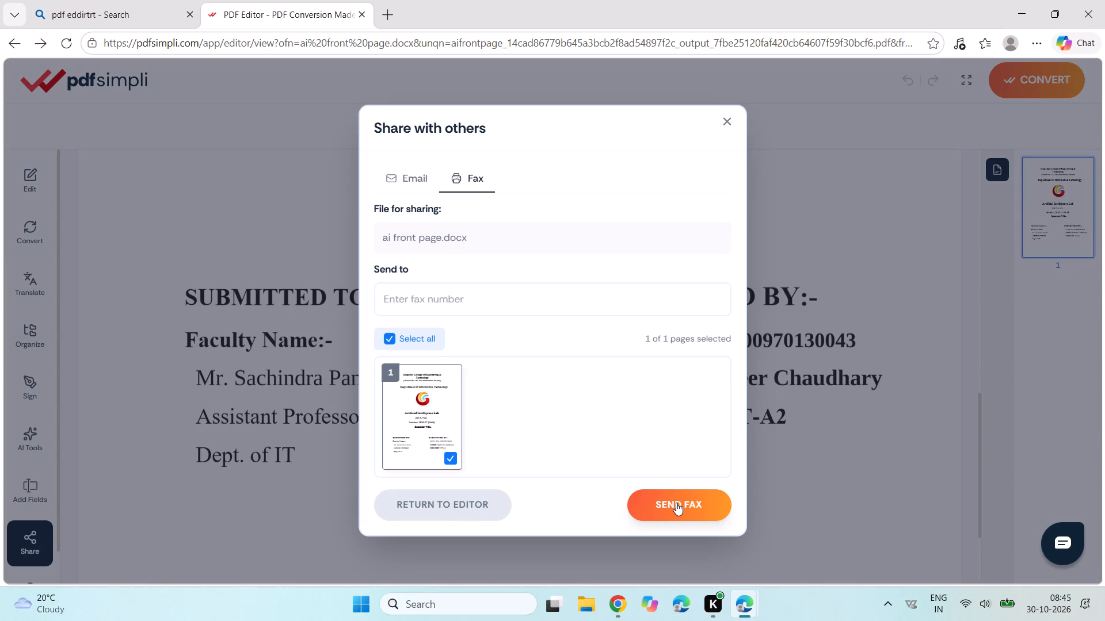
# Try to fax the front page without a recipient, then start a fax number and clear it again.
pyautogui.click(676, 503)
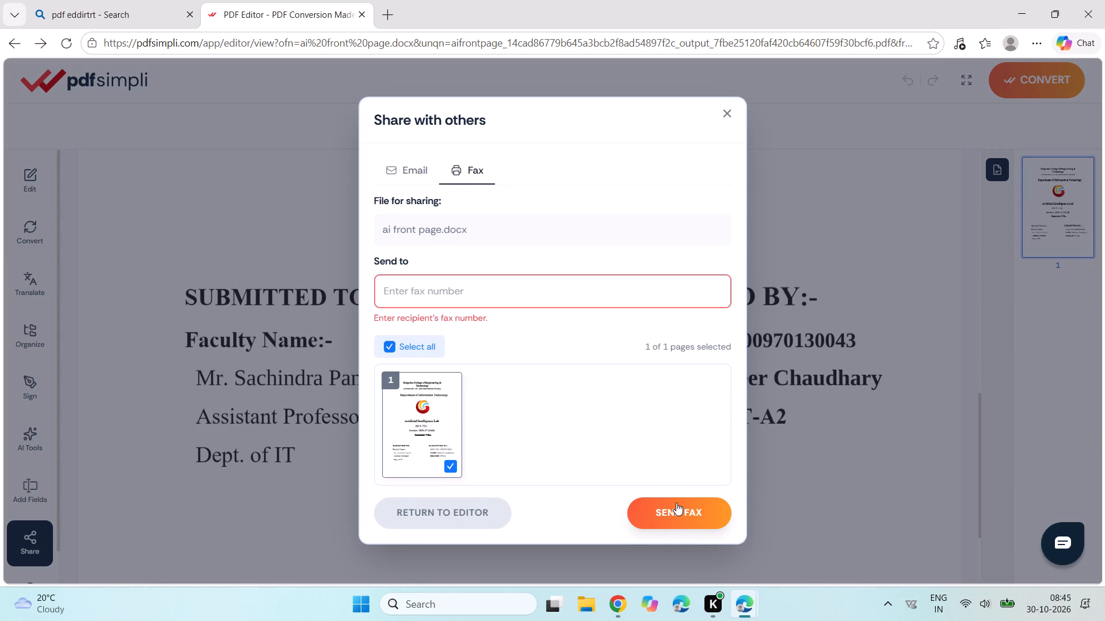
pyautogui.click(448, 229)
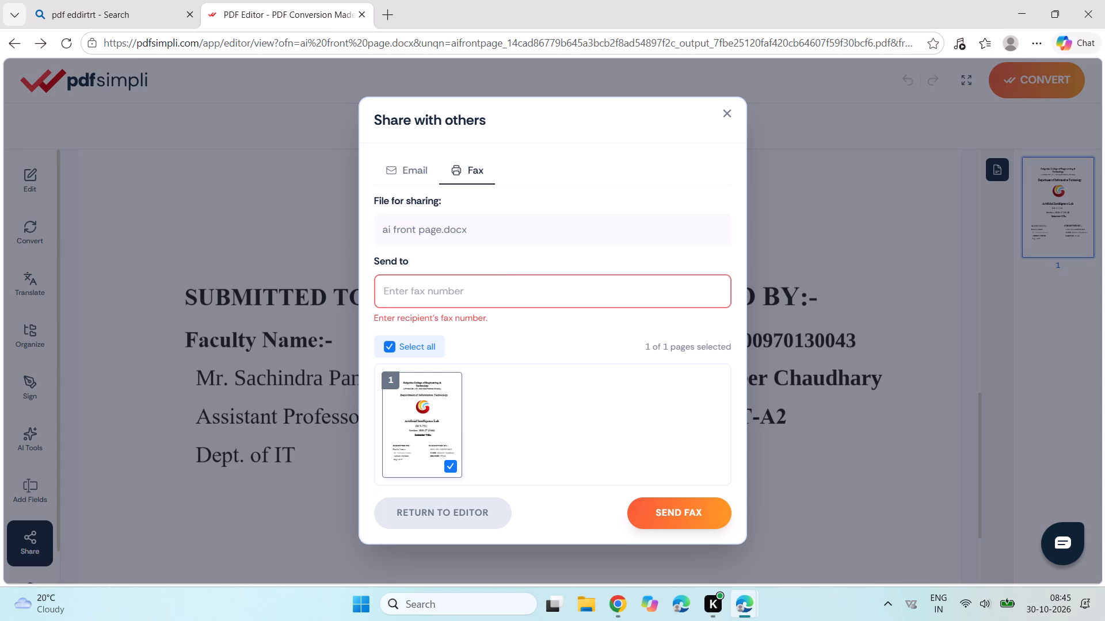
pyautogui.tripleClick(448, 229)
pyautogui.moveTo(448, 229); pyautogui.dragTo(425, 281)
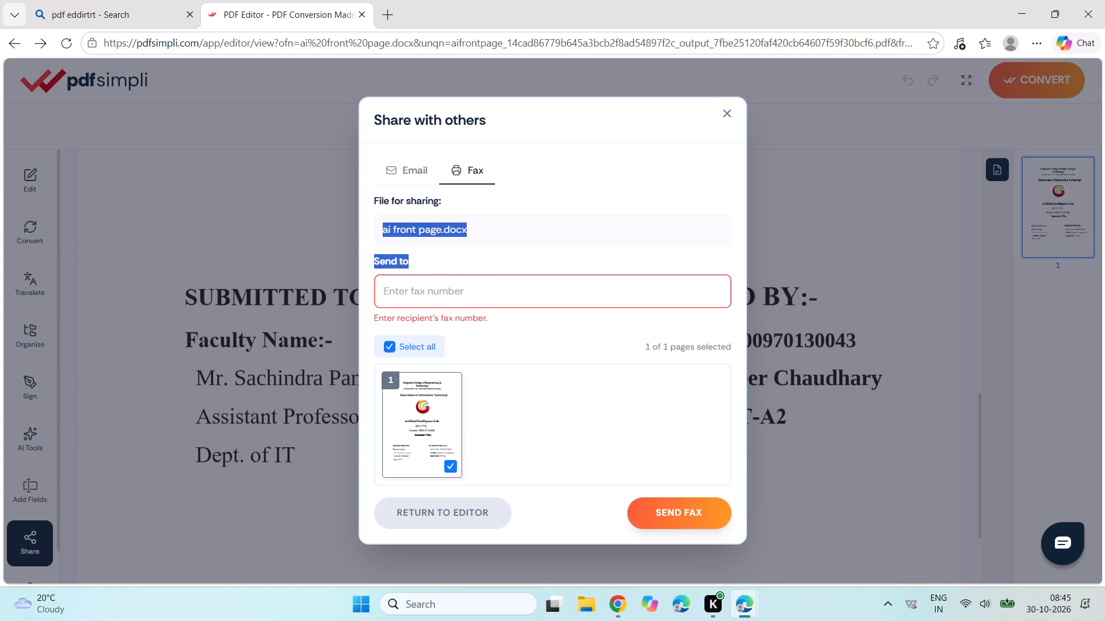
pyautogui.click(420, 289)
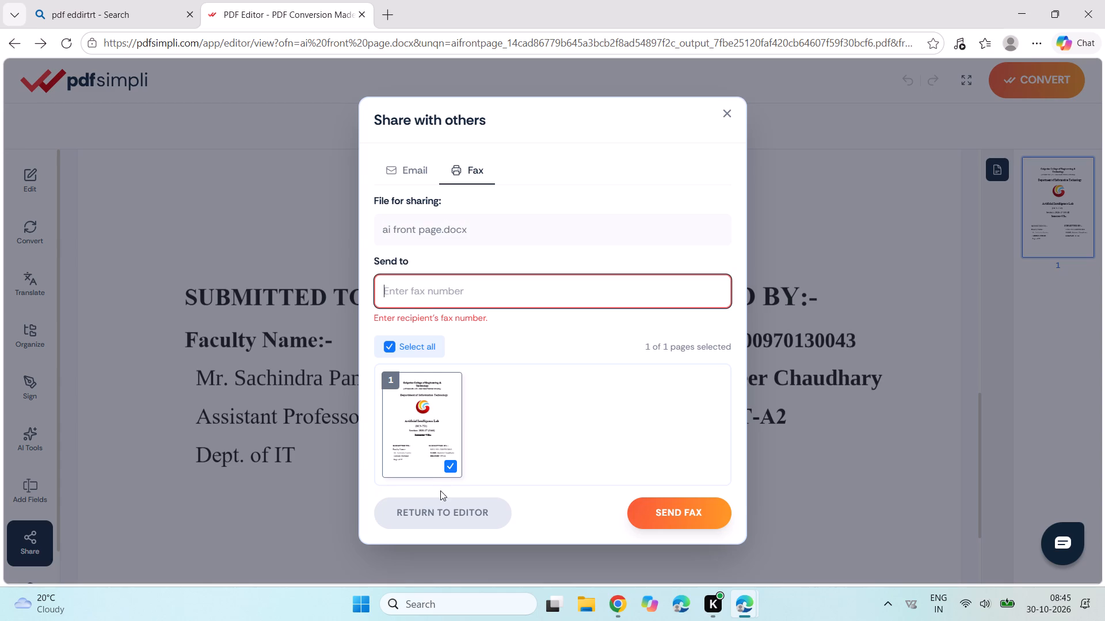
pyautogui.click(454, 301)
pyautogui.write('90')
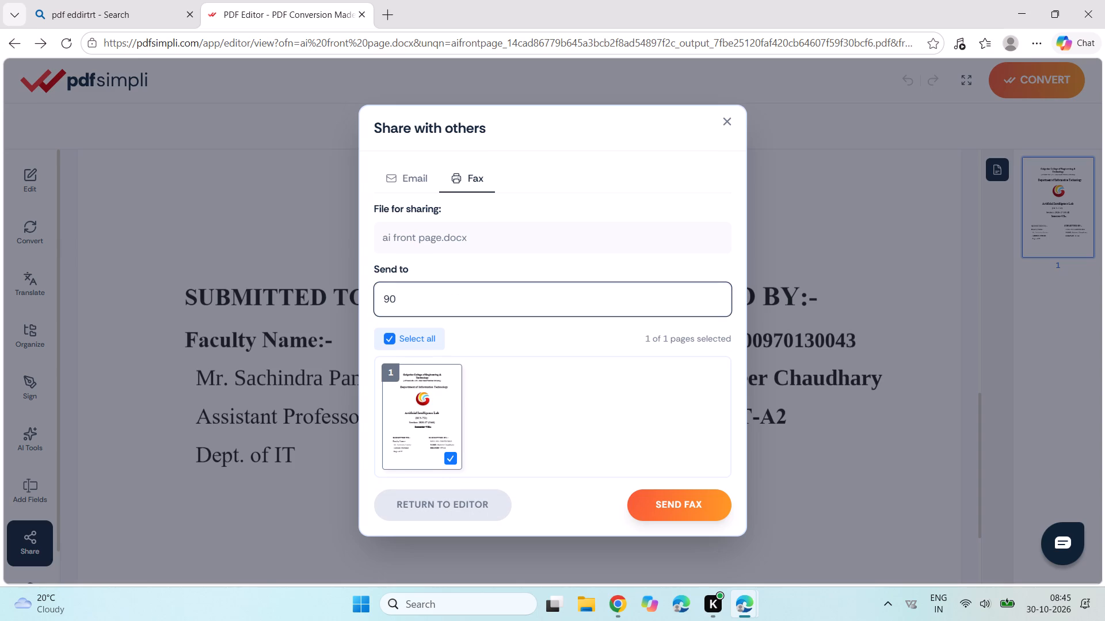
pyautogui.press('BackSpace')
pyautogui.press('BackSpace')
# Switch sharing of the front page from fax to email.
pyautogui.click(420, 191)
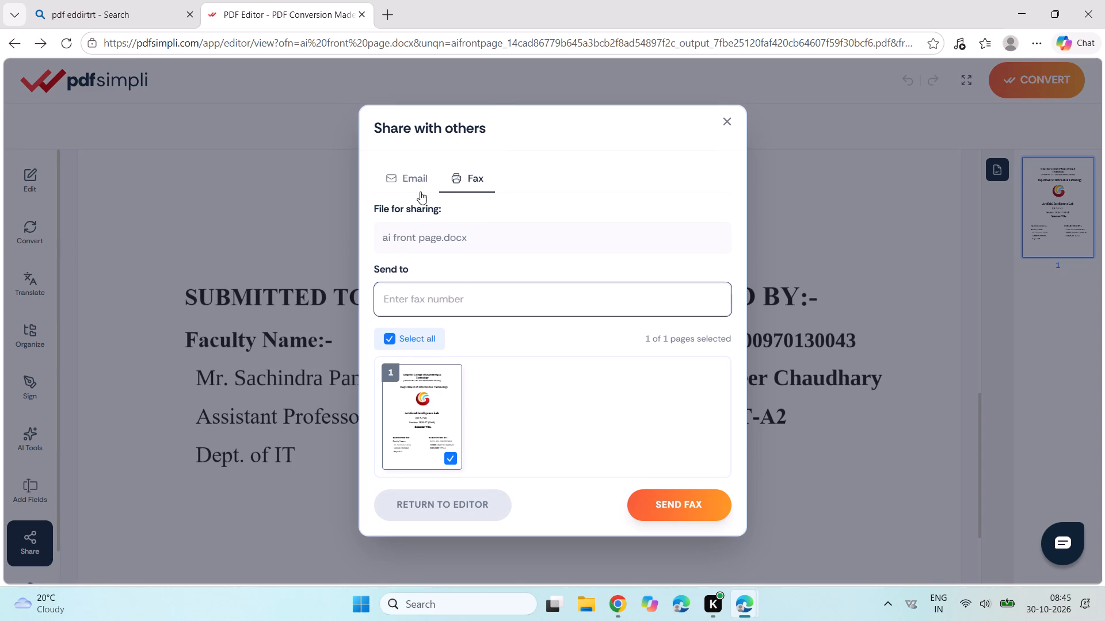
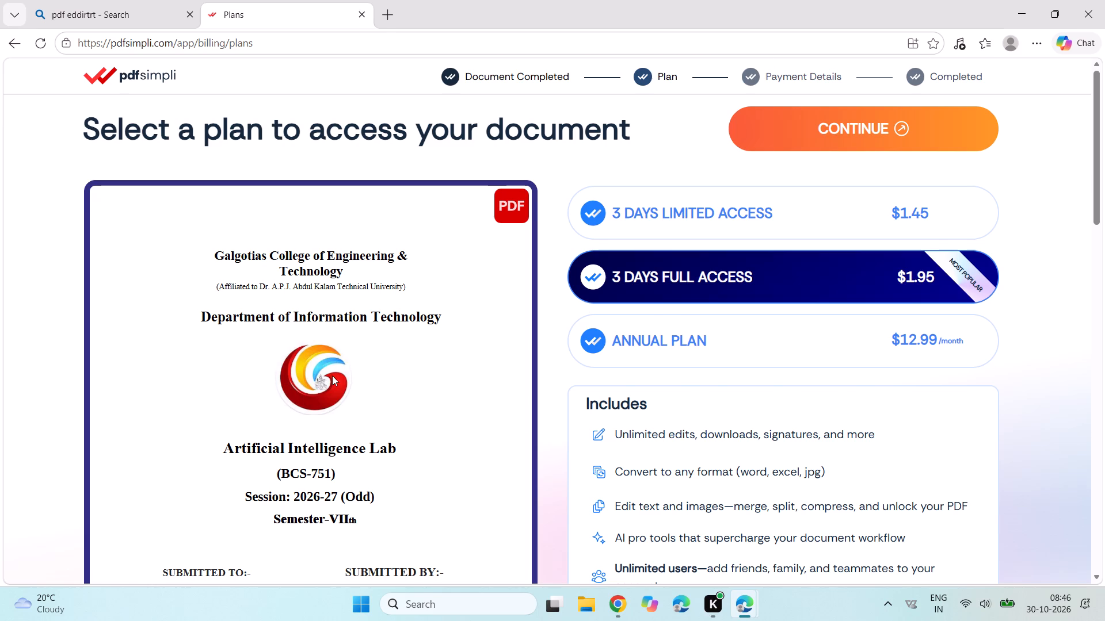
# Look over the offered plans and select the 3 Days Limited Access plan at $1.45.
pyautogui.scroll(-4, 332, 375)
pyautogui.scroll(5, 332, 375)
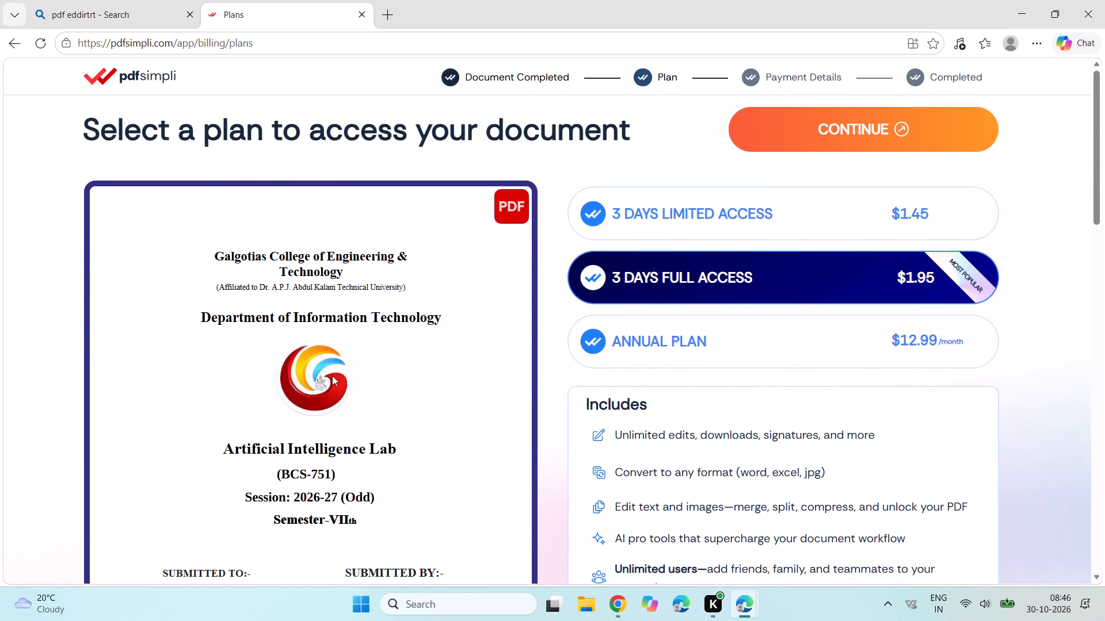
pyautogui.click(768, 217)
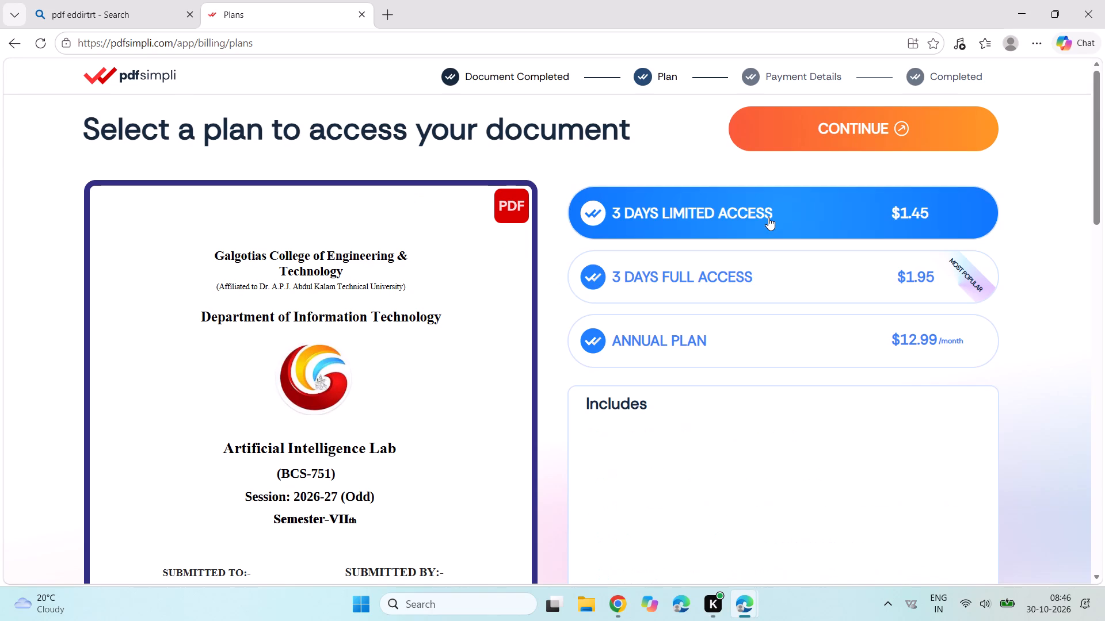
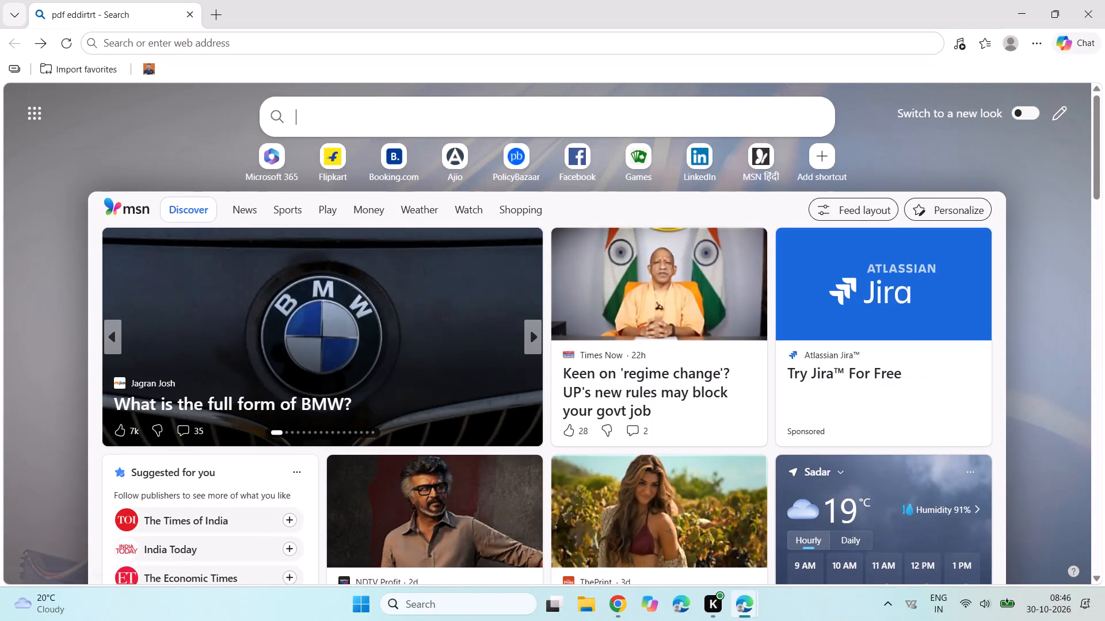
# Search the web for "i love pdf" and open the iLovePDF online tools site.
pyautogui.press('f')
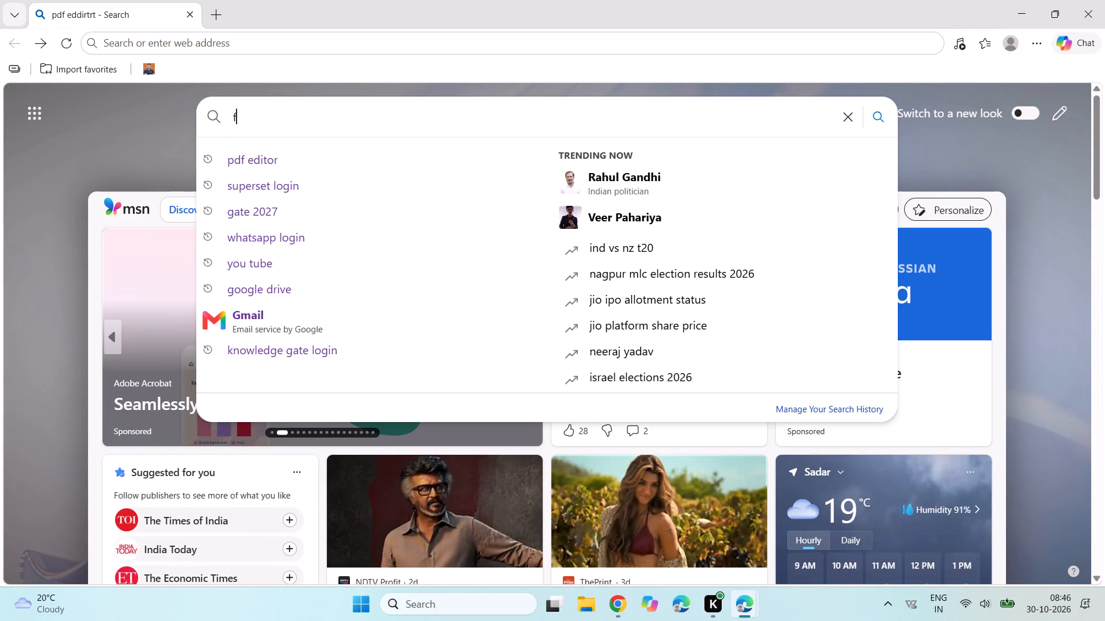
pyautogui.write('ree')
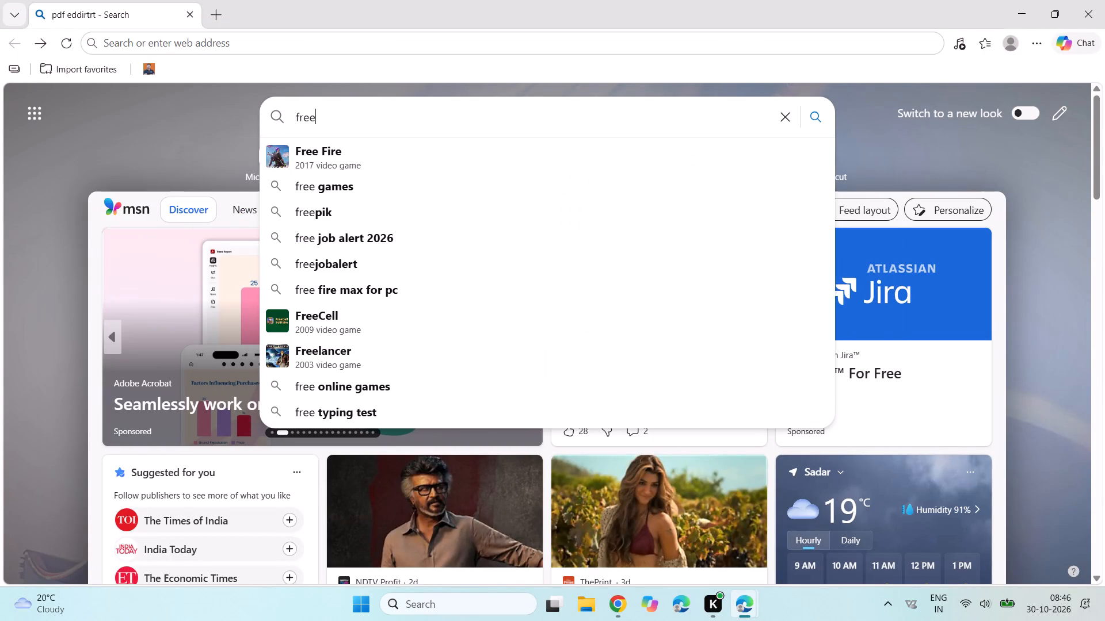
pyautogui.press('BackSpace')
pyautogui.press('BackSpace')
pyautogui.press('BackSpace')
pyautogui.press('BackSpace')
pyautogui.write('i love')
pyautogui.press('space')
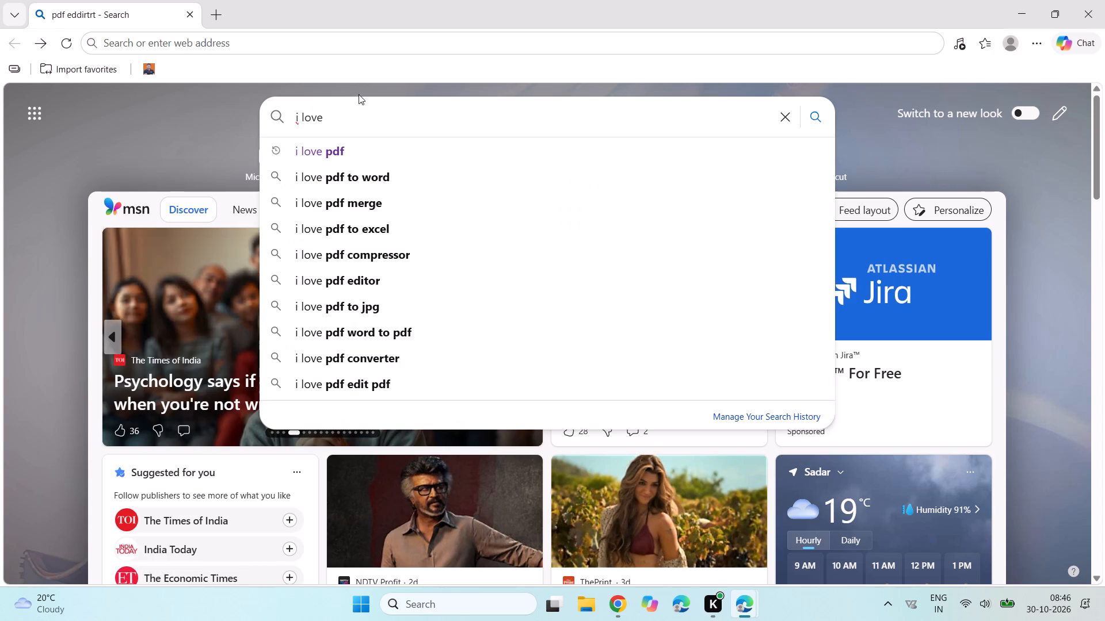
pyautogui.click(336, 148)
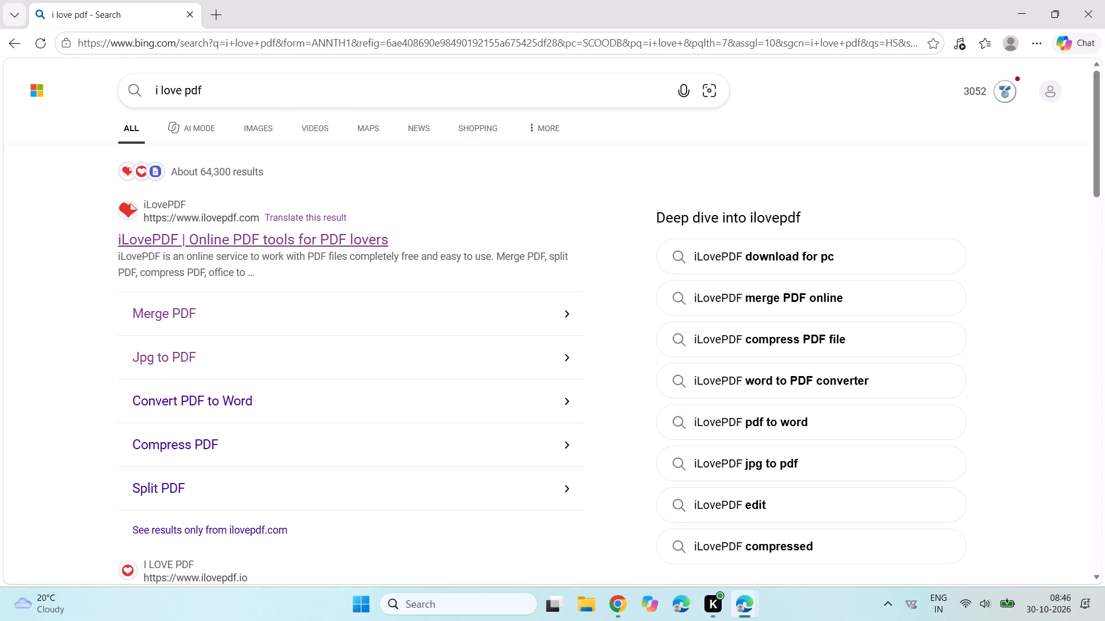
pyautogui.click(174, 232)
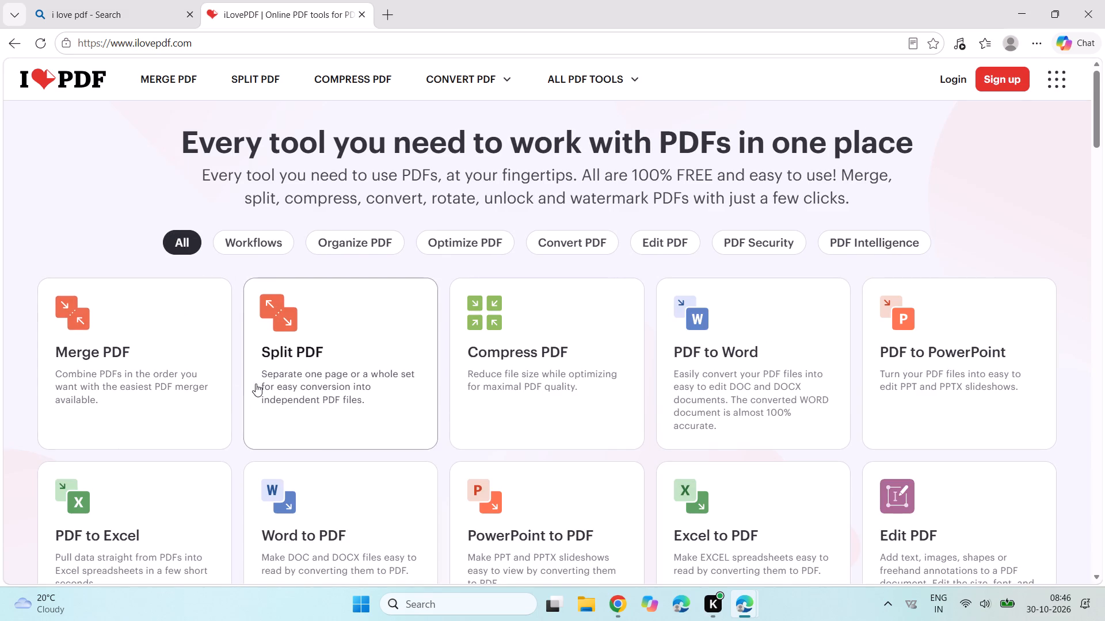
# Open iLovePDF's Edit PDF tool and bring up the file chooser for selecting a PDF.
pyautogui.scroll(-2, 206, 377)
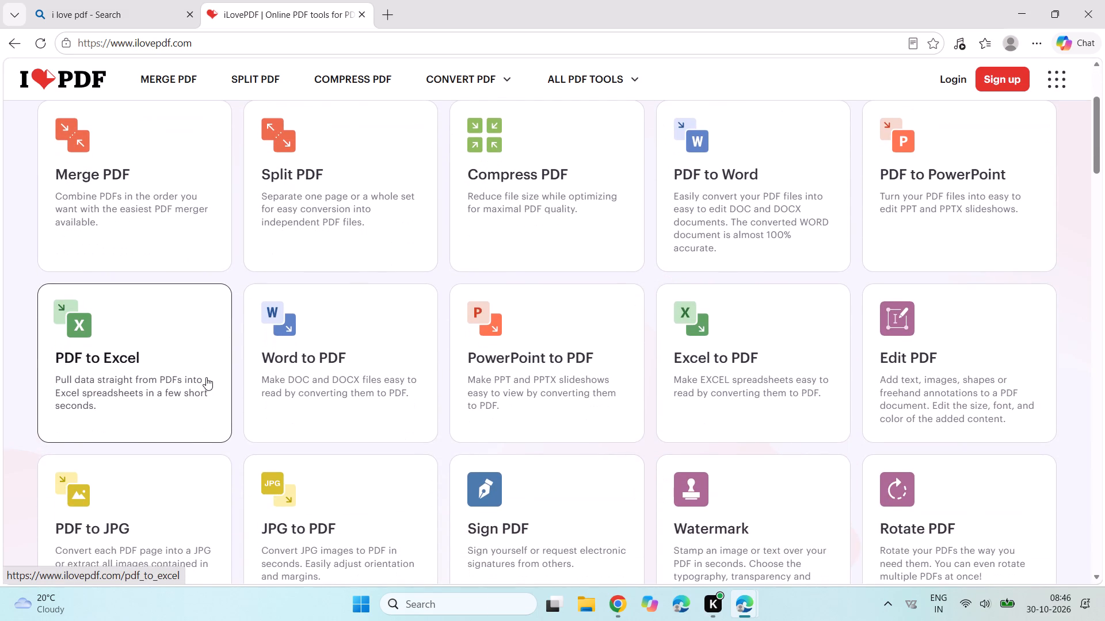
pyautogui.scroll(-2, 206, 377)
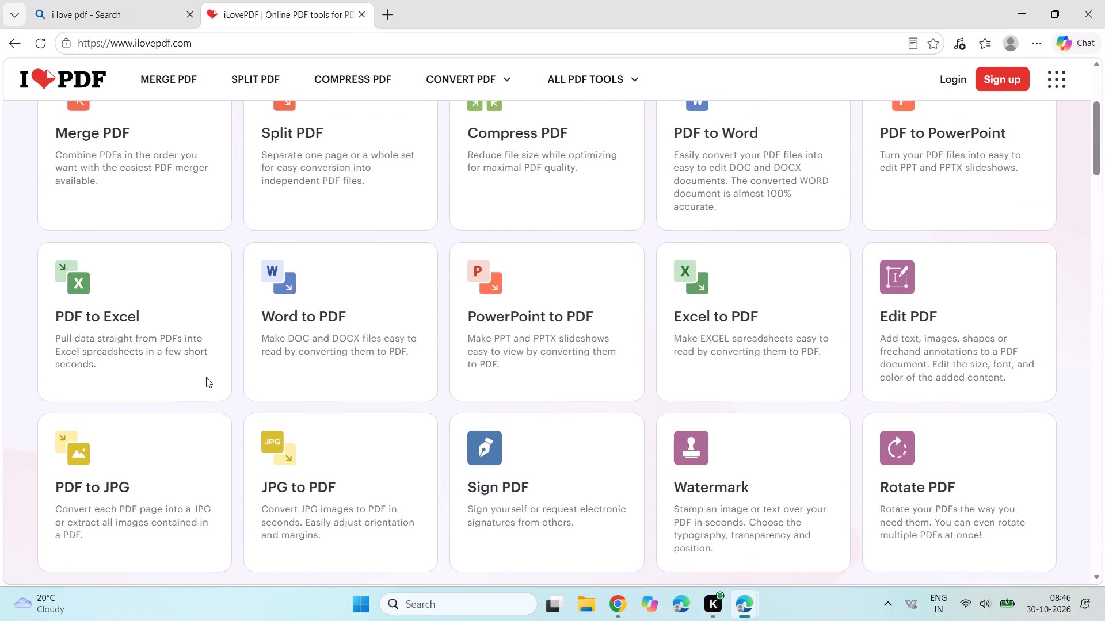
pyautogui.scroll(-1, 206, 377)
pyautogui.scroll(1, 206, 377)
pyautogui.doubleClick(886, 408)
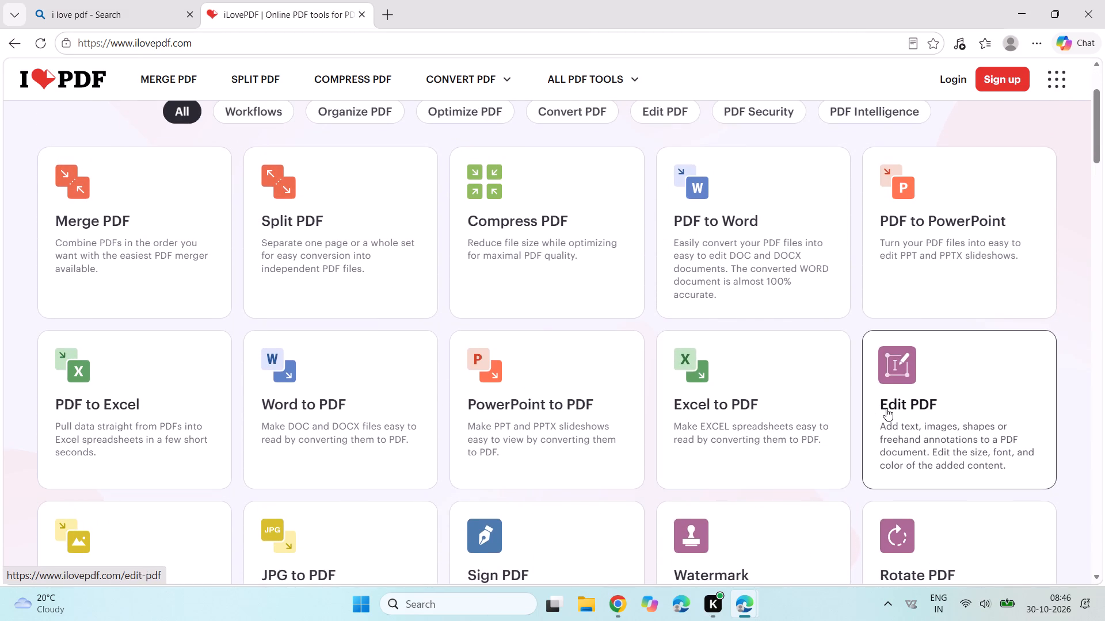
pyautogui.click(564, 256)
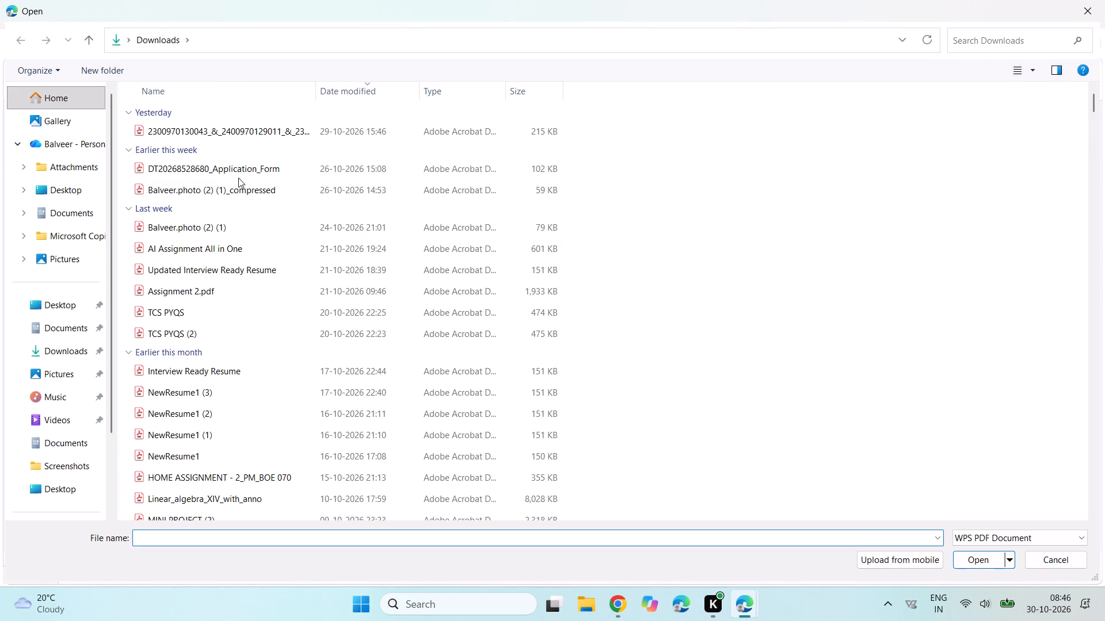
# Check the Downloads and Documents folders in the file chooser for the front page file.
pyautogui.click(81, 352)
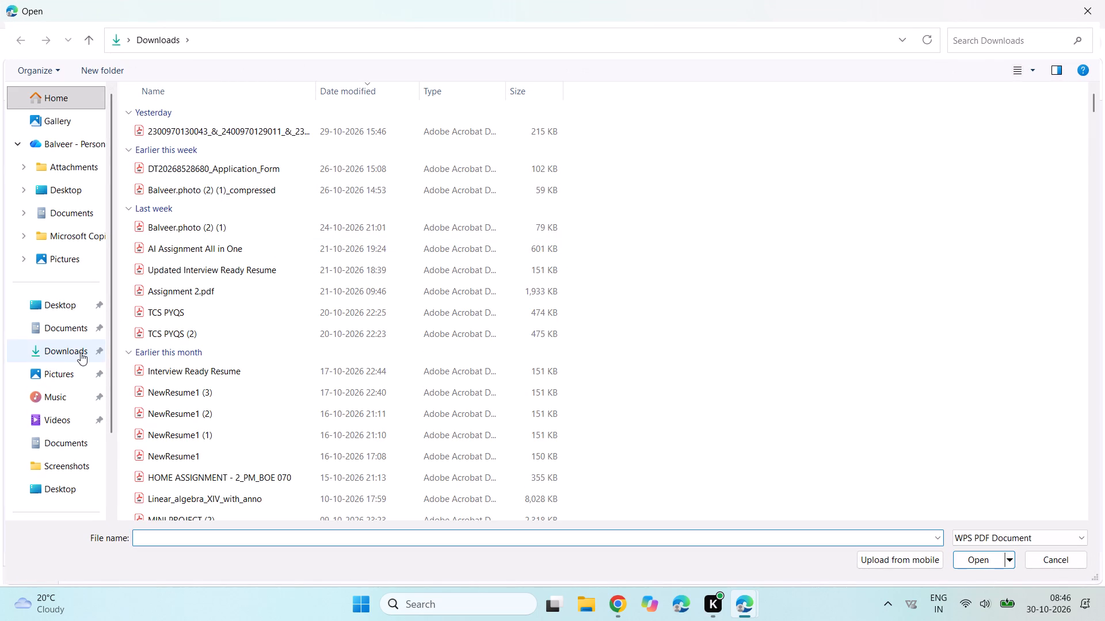
pyautogui.tripleClick(75, 357)
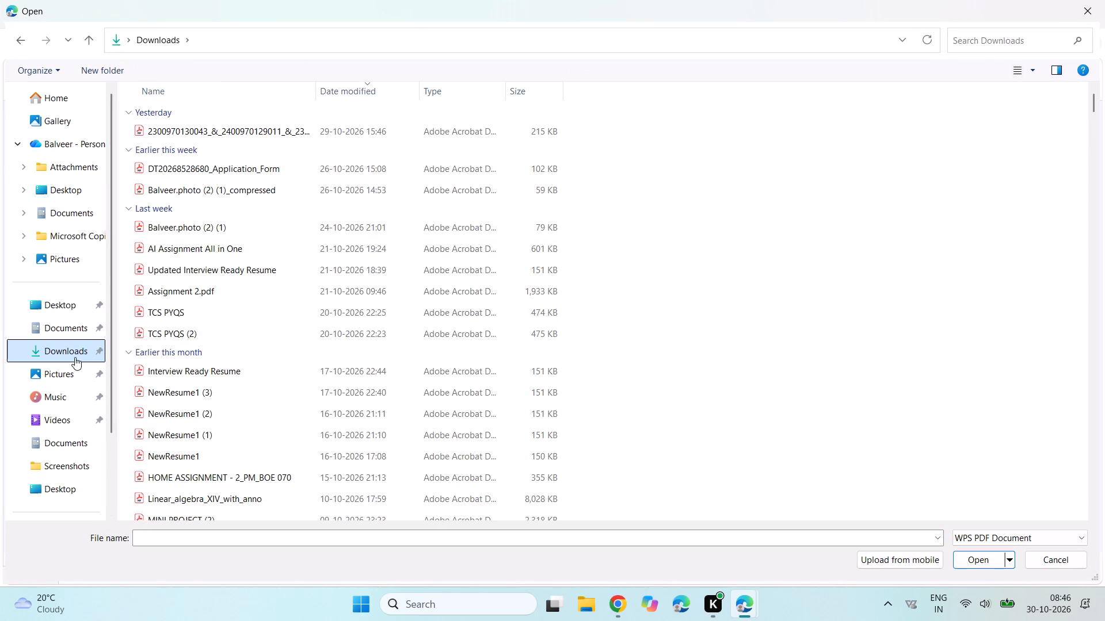
pyautogui.click(75, 357)
pyautogui.tripleClick(75, 357)
pyautogui.tripleClick(75, 357)
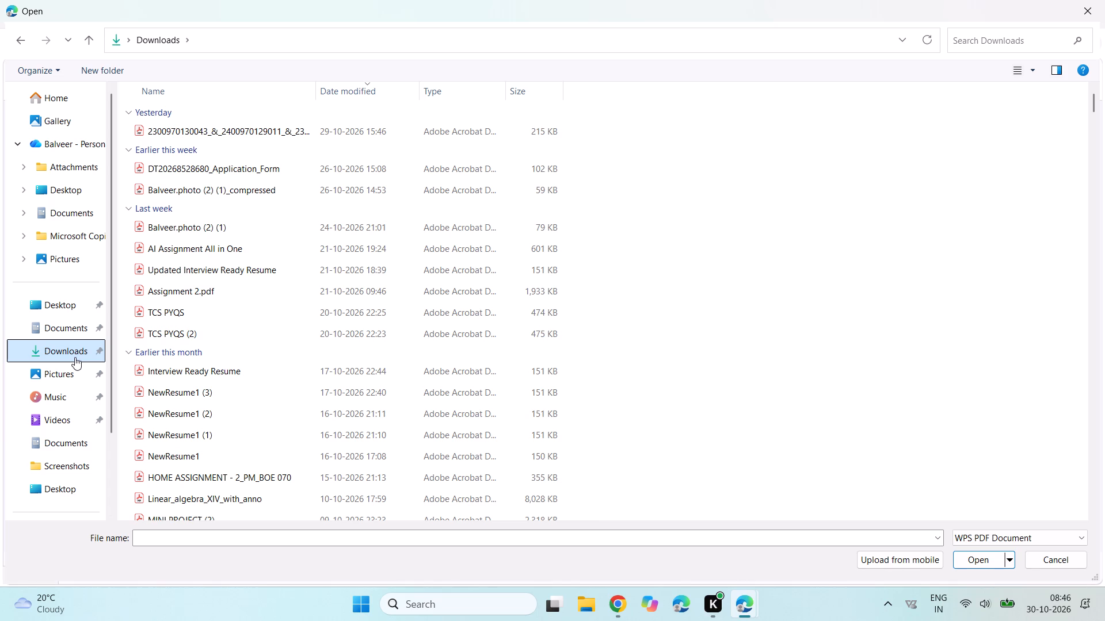
pyautogui.tripleClick(75, 357)
pyautogui.moveTo(75, 357); pyautogui.dragTo(67, 333)
pyautogui.doubleClick(67, 333)
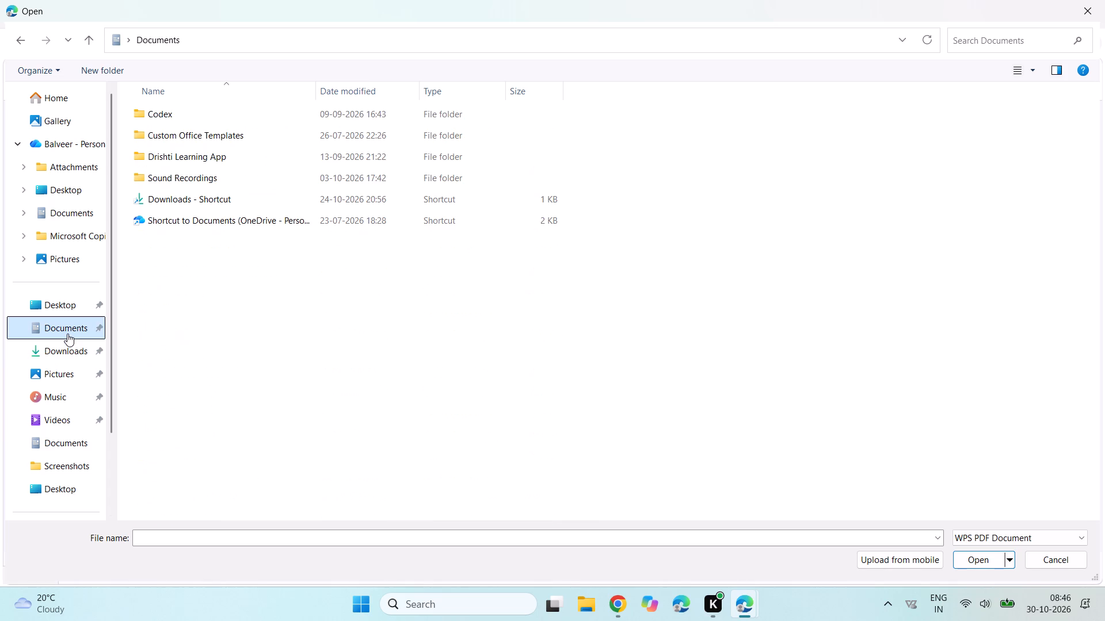
pyautogui.click(67, 348)
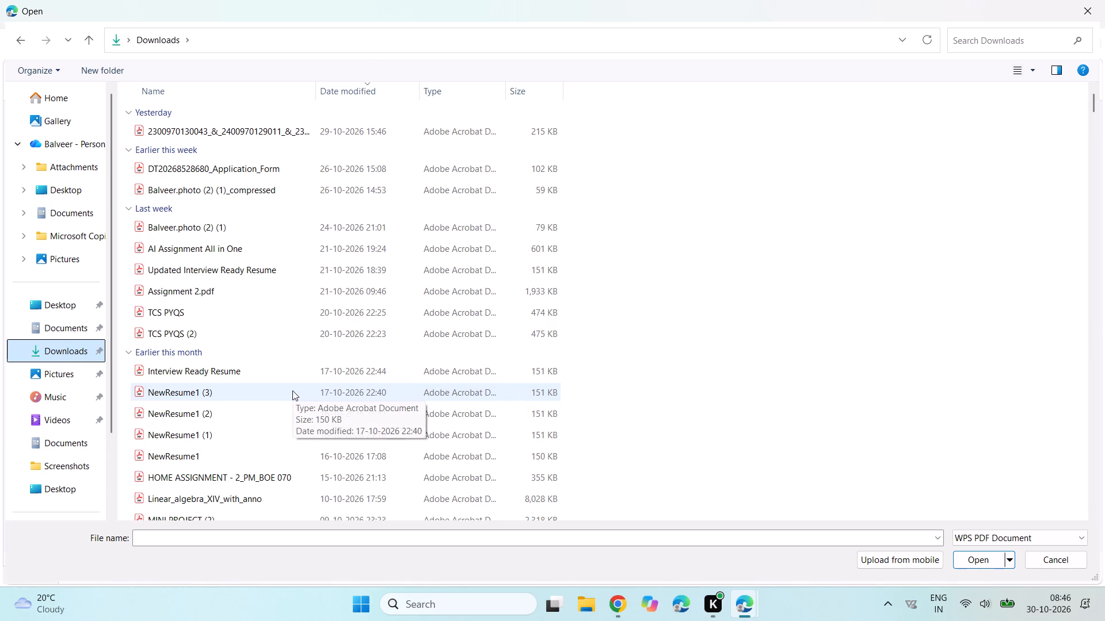
# Switch to File Explorer, locate the "ai front page" document in Downloads, and return to the browser's file chooser.
pyautogui.click(591, 610)
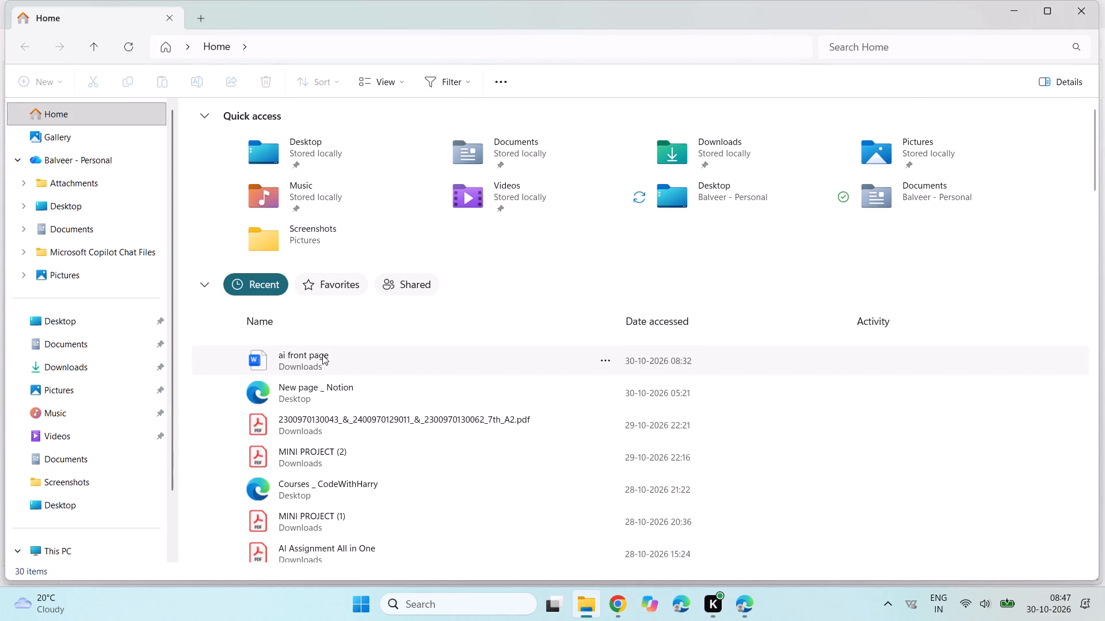
pyautogui.click(309, 362)
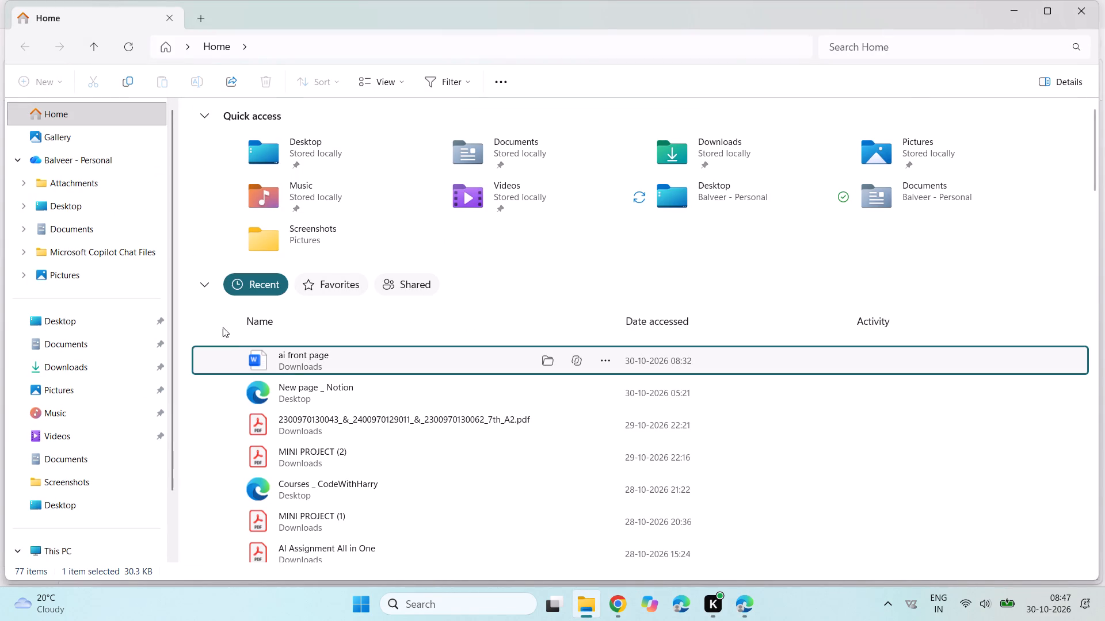
pyautogui.click(79, 346)
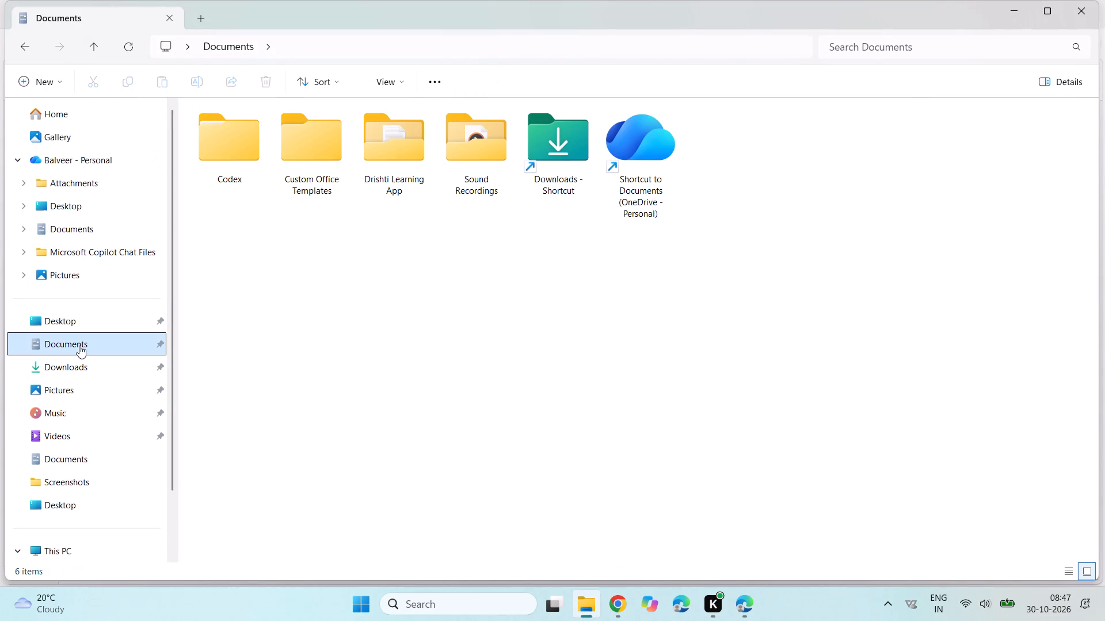
pyautogui.click(78, 363)
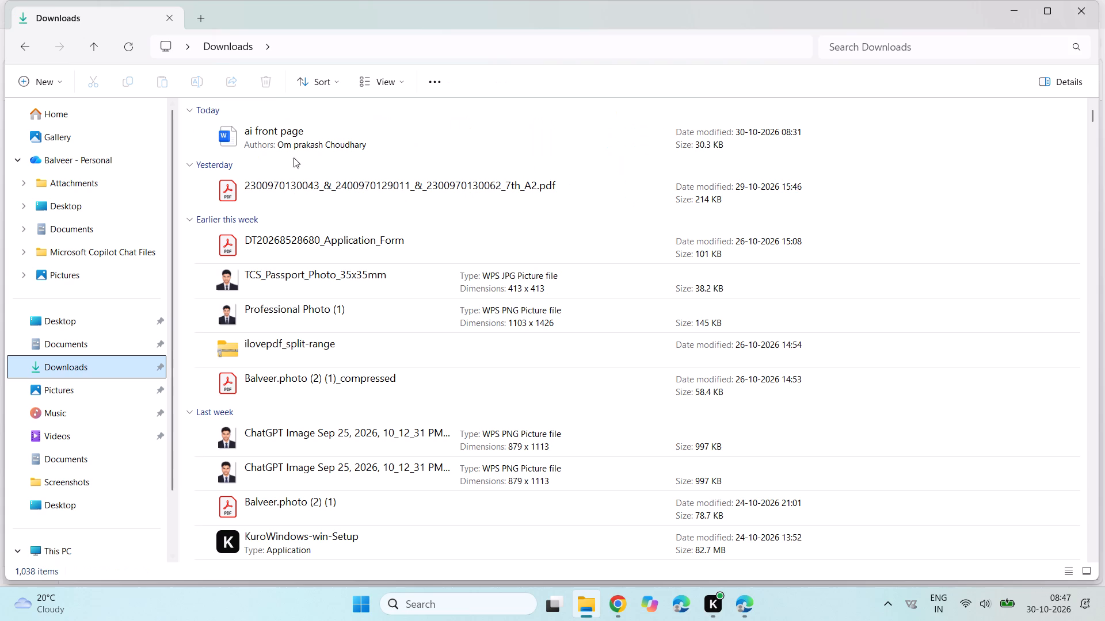
pyautogui.click(332, 147)
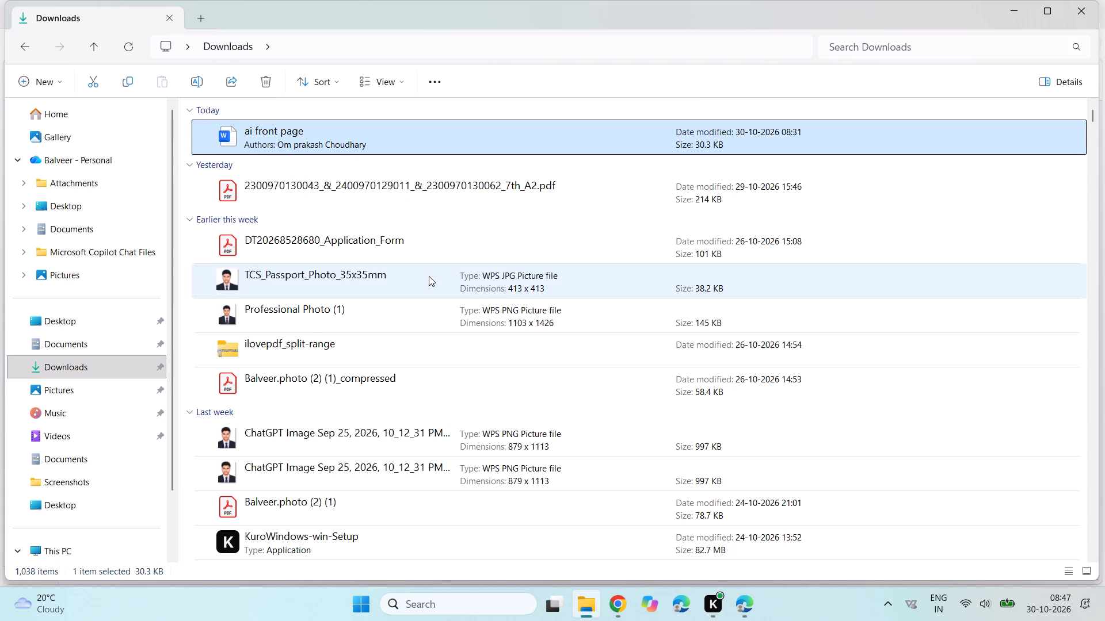
pyautogui.click(29, 47)
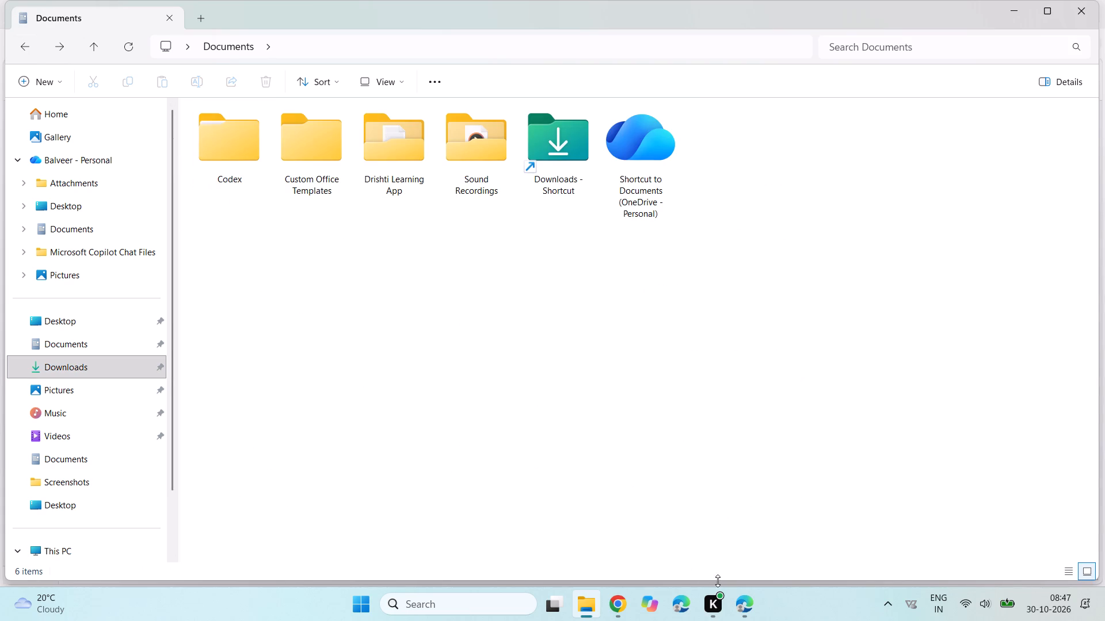
pyautogui.click(788, 540)
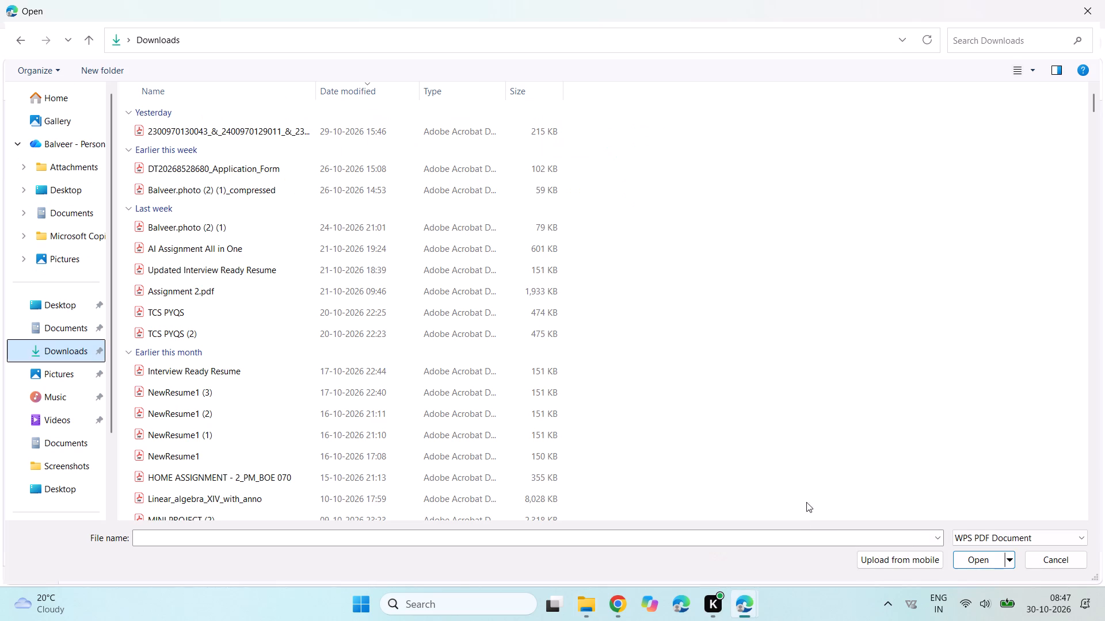
# Search Downloads in the file chooser for "ai" and "ai fron", and clear the search.
pyautogui.click(73, 355)
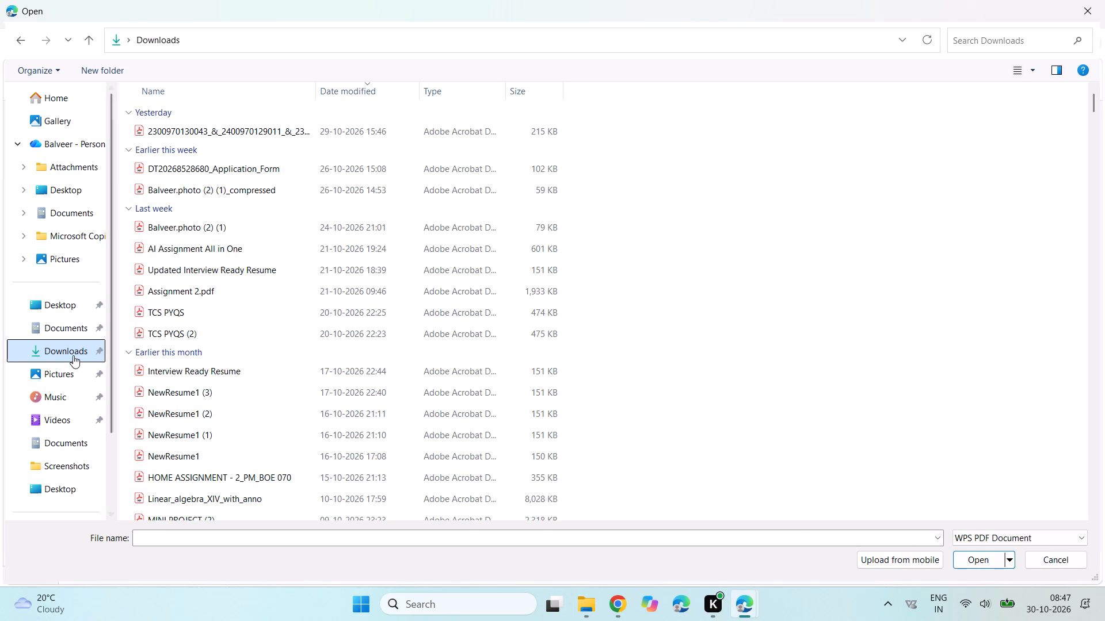
pyautogui.click(976, 41)
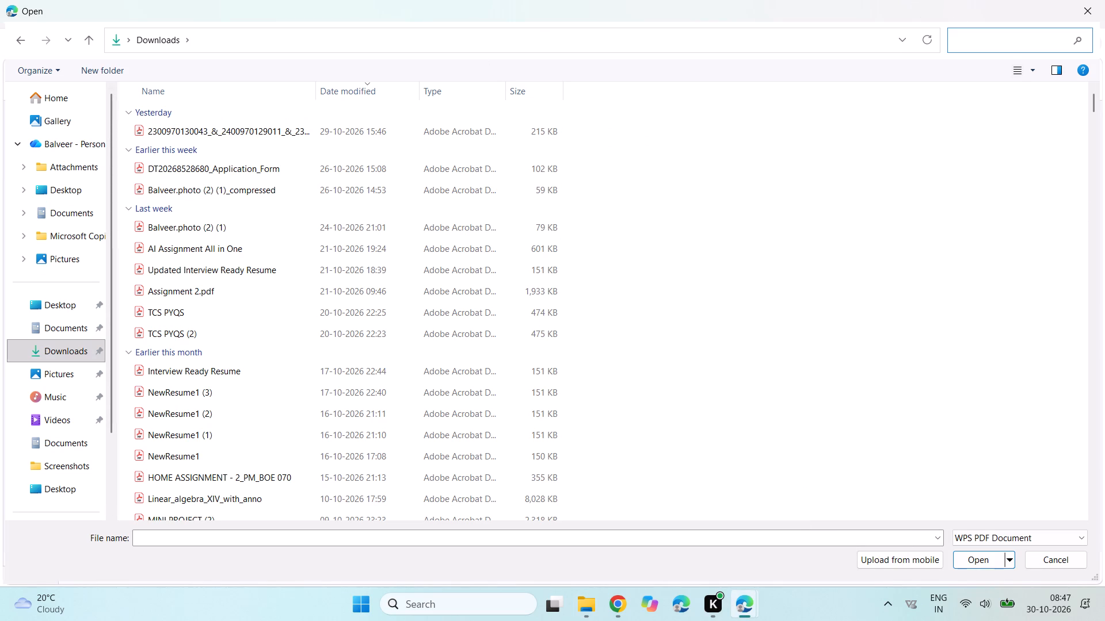
pyautogui.write('ai')
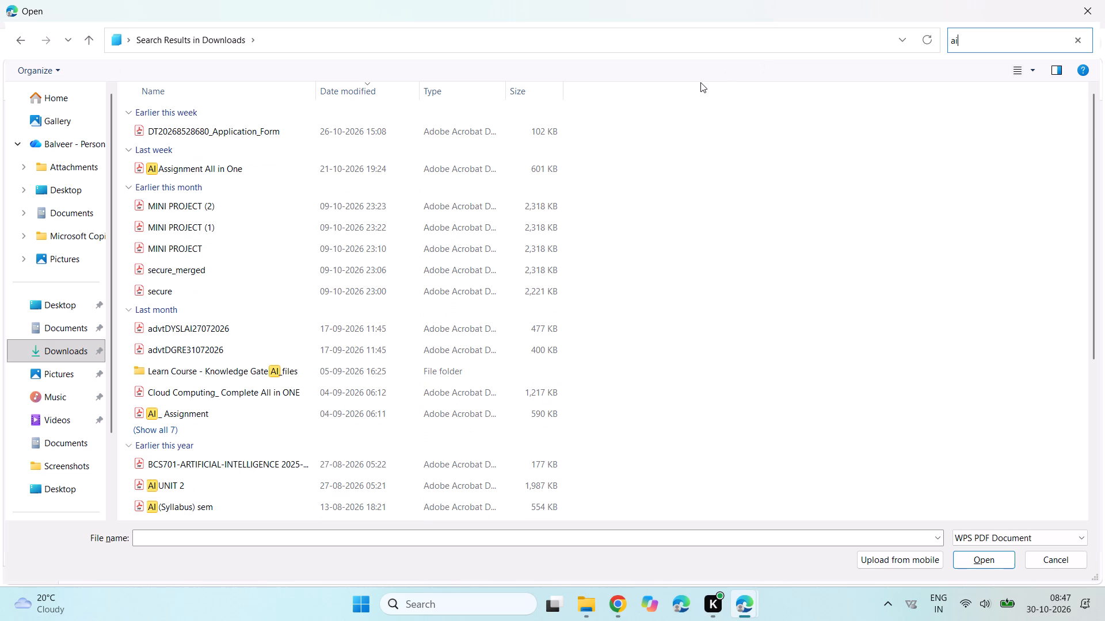
pyautogui.press('space')
pyautogui.write('fron')
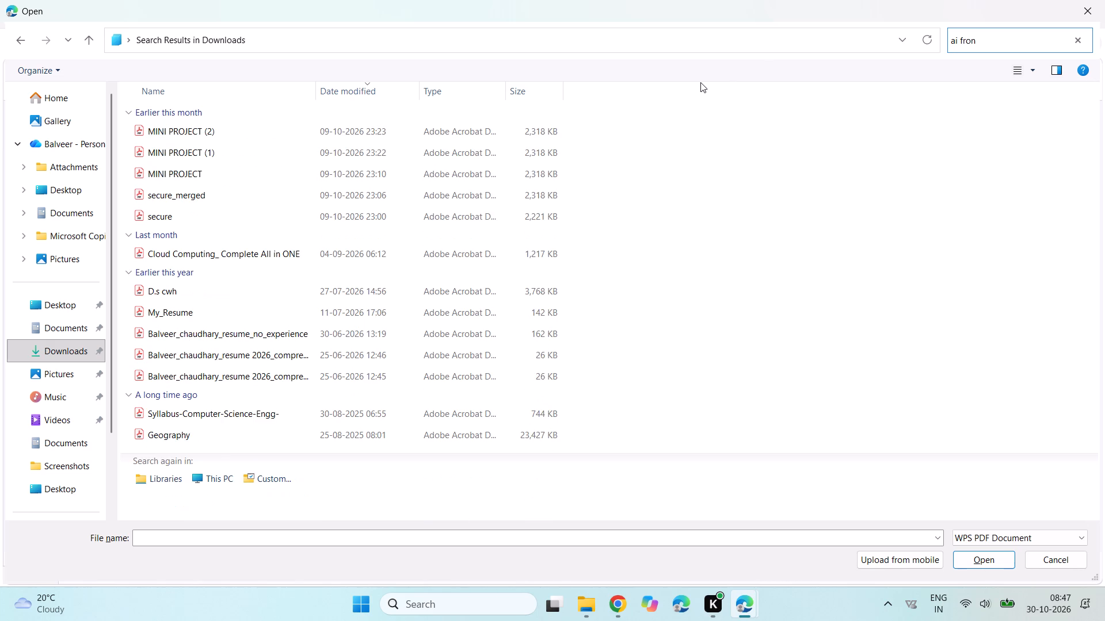
pyautogui.press('BackSpace')
pyautogui.press('BackSpace')
pyautogui.press('BackSpace')
pyautogui.press('BackSpace')
pyautogui.press('BackSpace')
pyautogui.press('BackSpace')
pyautogui.press('BackSpace')
# Check the local Documents, Desktop, Music and Pictures folders and OneDrive's Pictures and Documents for the front page PDF.
pyautogui.scroll(1, 685, 76)
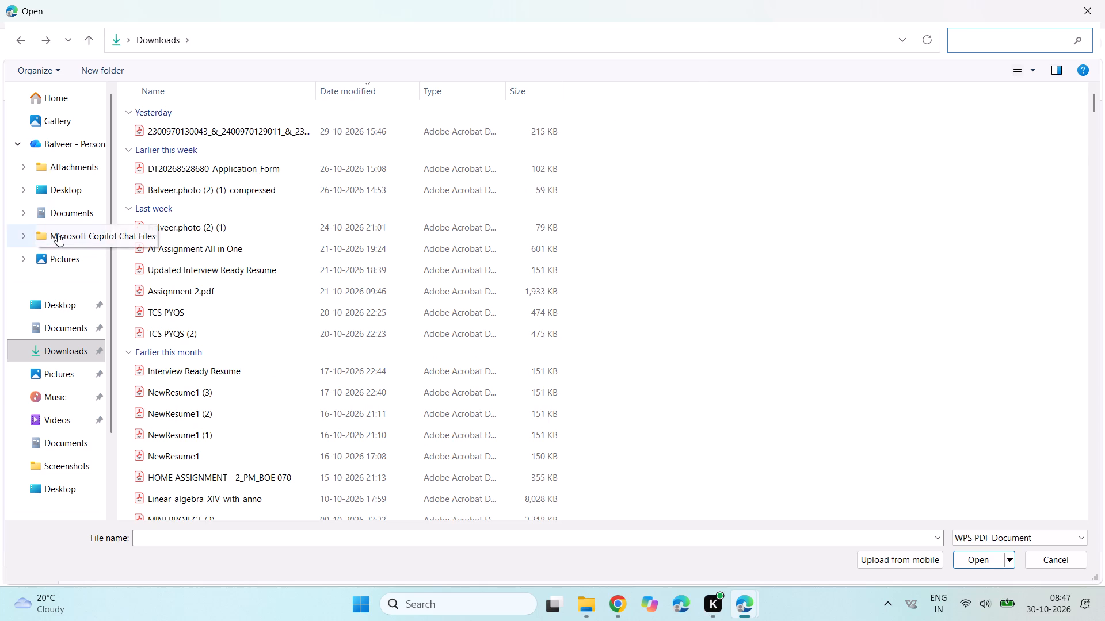
pyautogui.scroll(1, 58, 233)
pyautogui.click(77, 324)
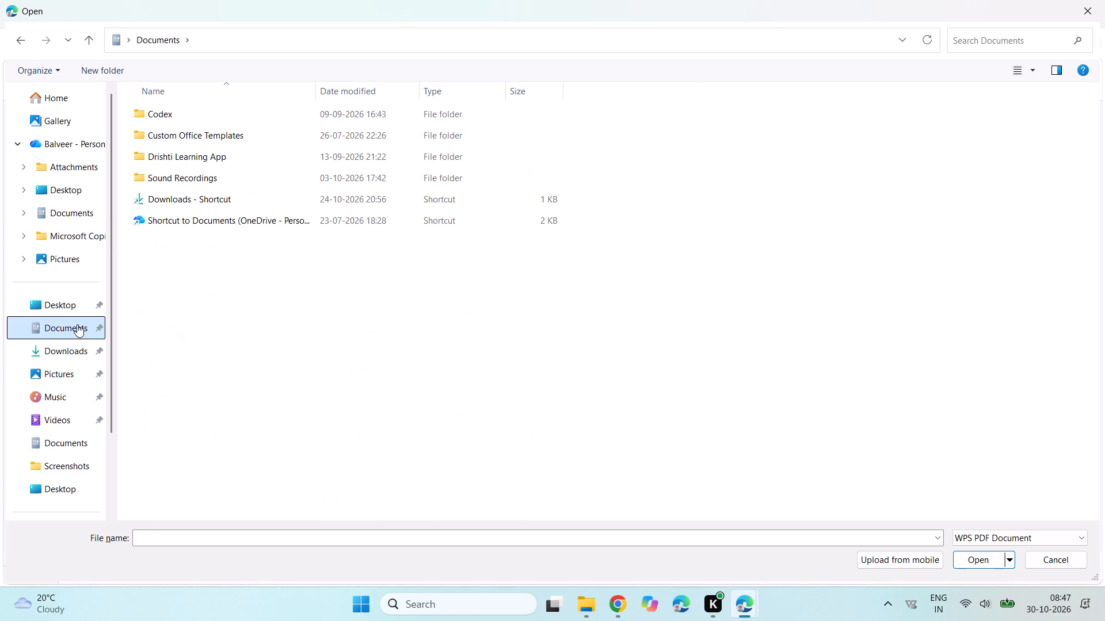
pyautogui.doubleClick(69, 310)
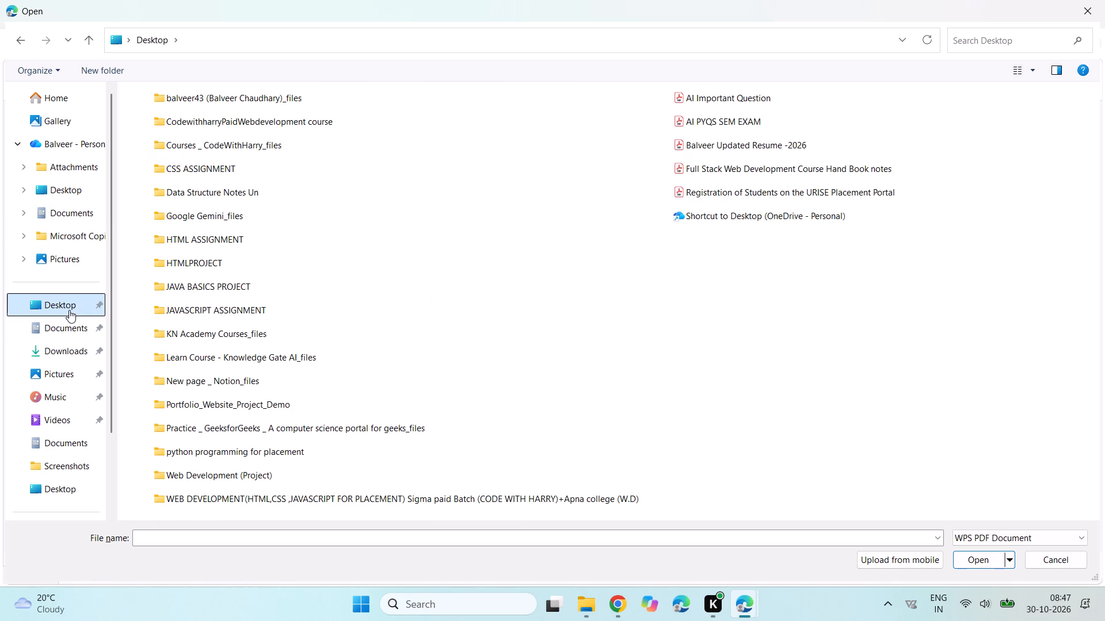
pyautogui.hscroll(1, 83, 298)
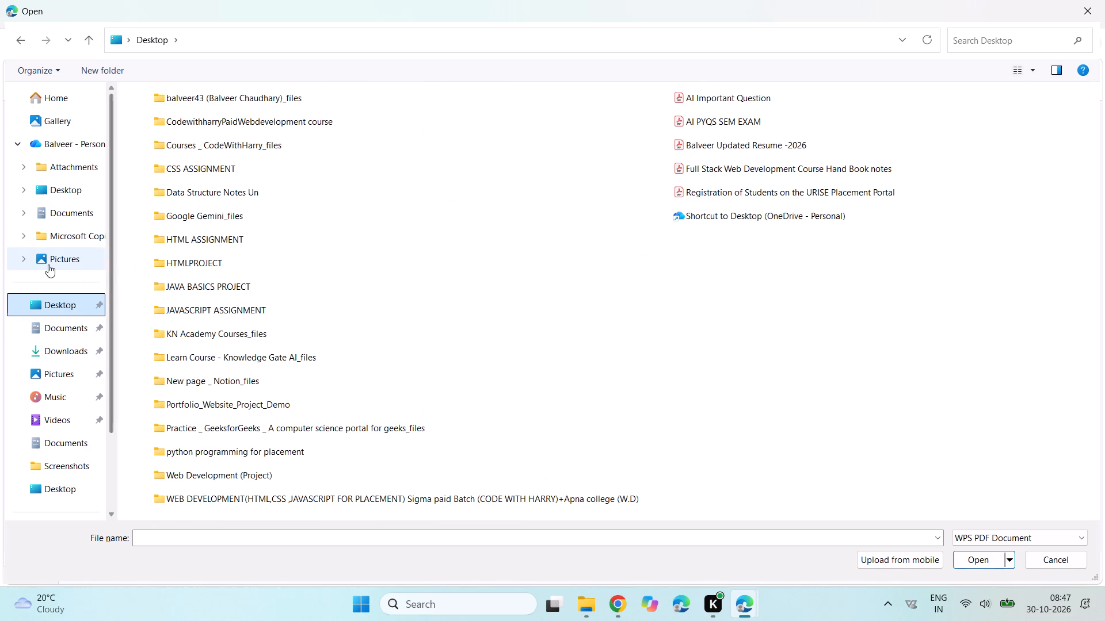
pyautogui.click(48, 264)
pyautogui.click(66, 249)
pyautogui.click(77, 229)
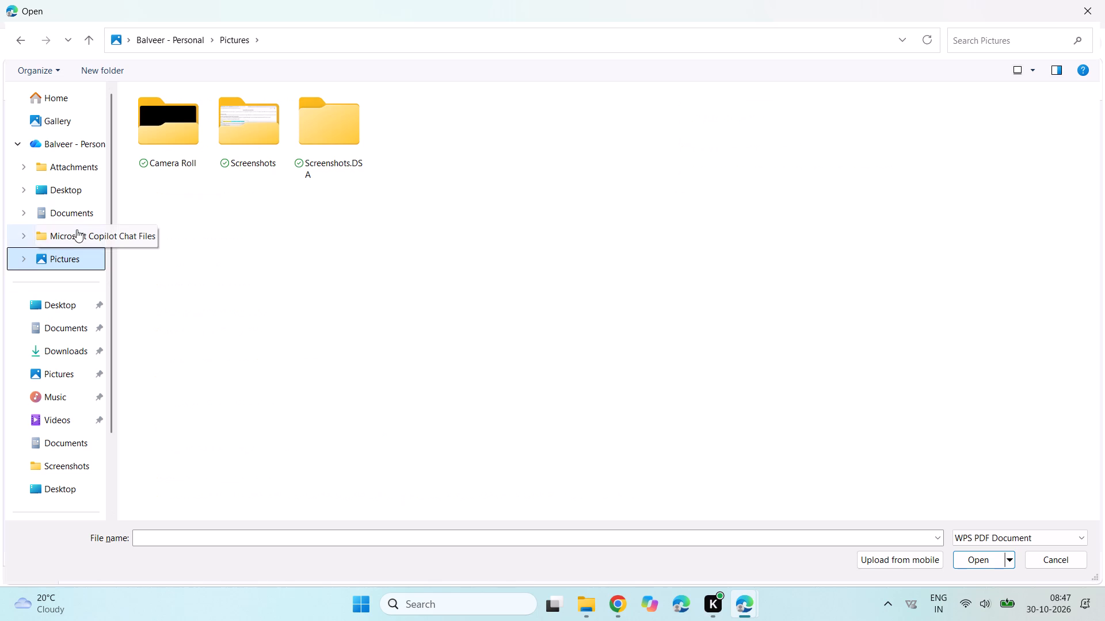
pyautogui.click(83, 217)
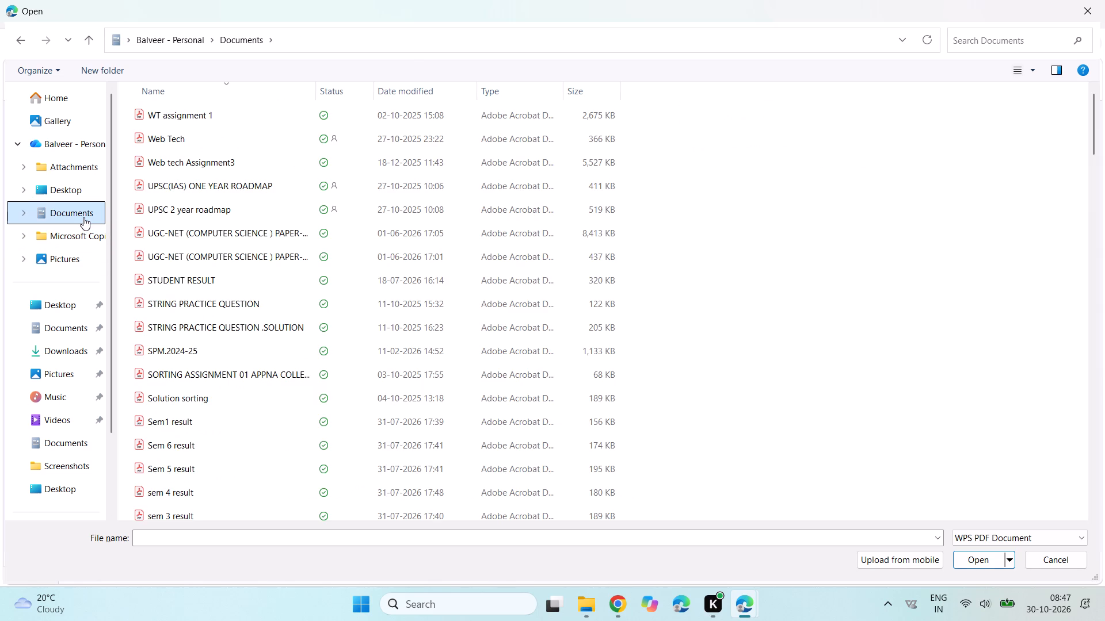
pyautogui.scroll(1, 86, 241)
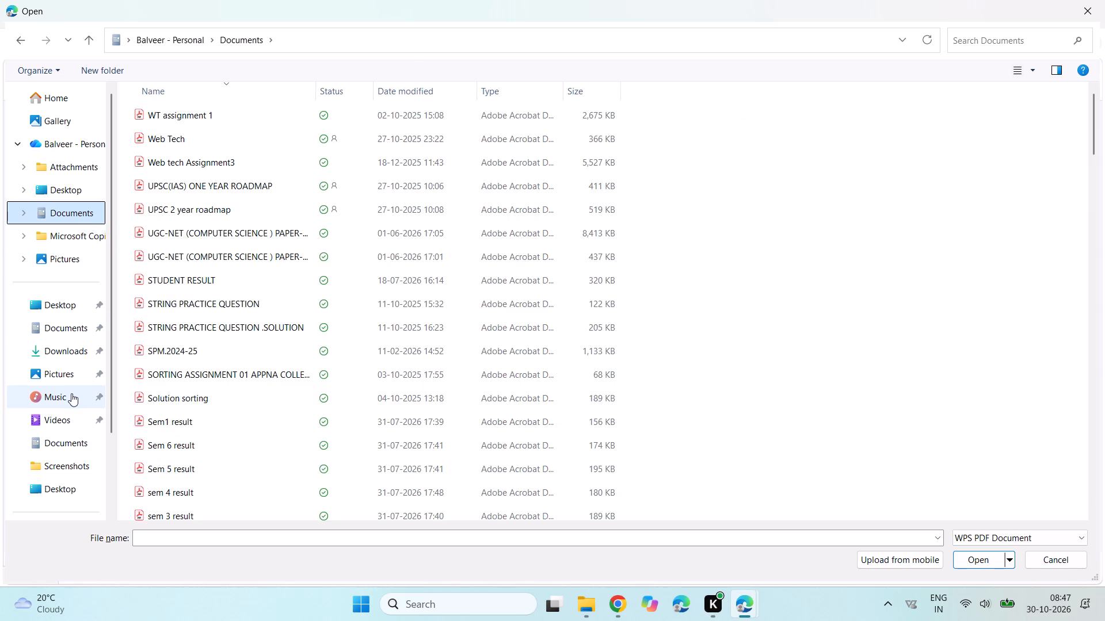
pyautogui.click(71, 393)
pyautogui.click(59, 382)
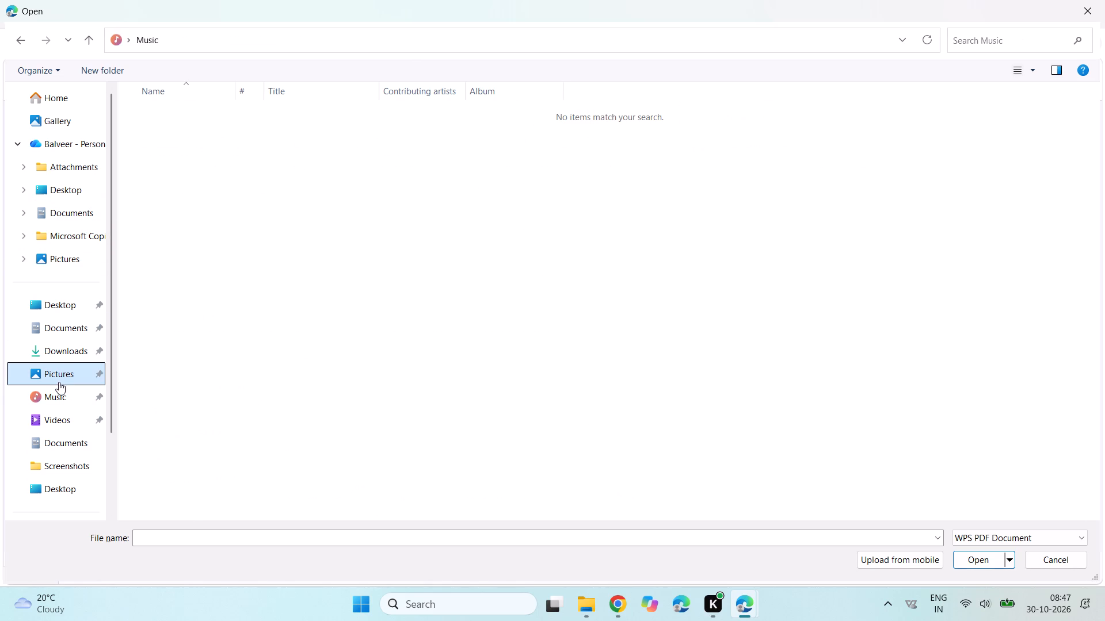
# Look through the Downloads folder for the front page PDF again and close the file chooser.
pyautogui.click(71, 355)
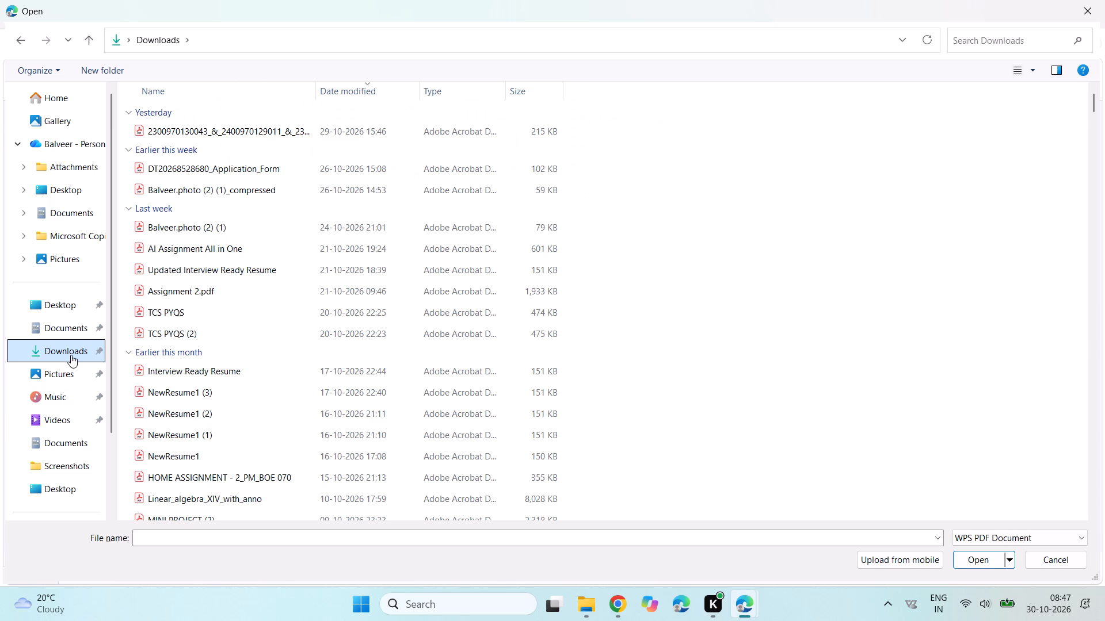
pyautogui.hscroll(1, 109, 303)
pyautogui.scroll(20, 264, 170)
pyautogui.scroll(20, 264, 170)
pyautogui.scroll(-2, 264, 170)
pyautogui.scroll(1, 272, 160)
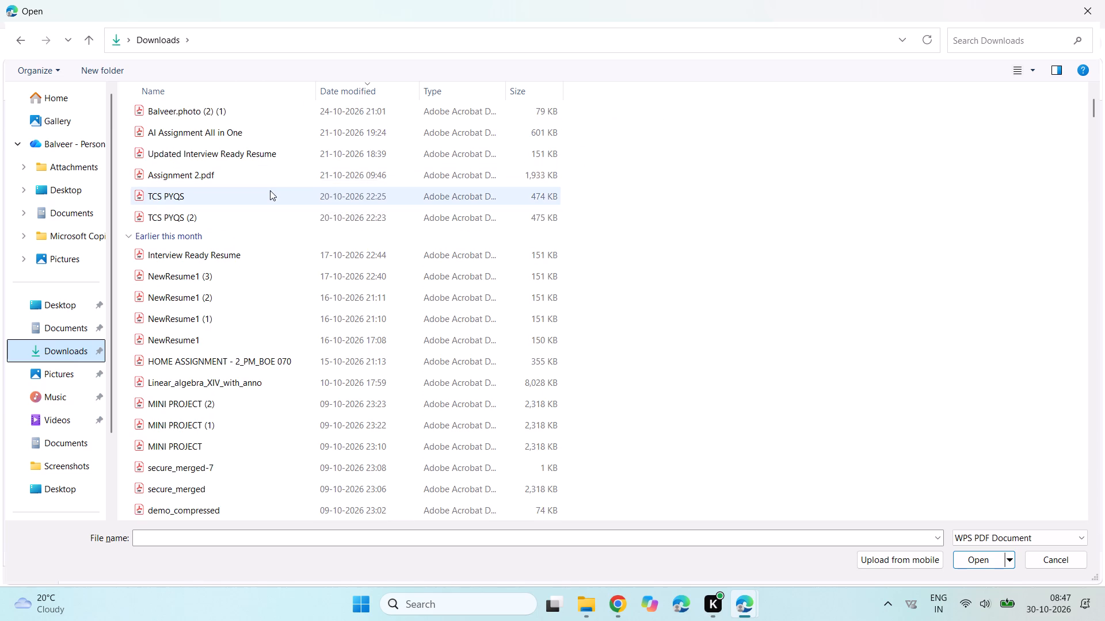
pyautogui.scroll(1, 270, 190)
pyautogui.scroll(20, 270, 190)
pyautogui.scroll(20, 270, 190)
pyautogui.scroll(20, 270, 190)
pyautogui.scroll(-1, 268, 178)
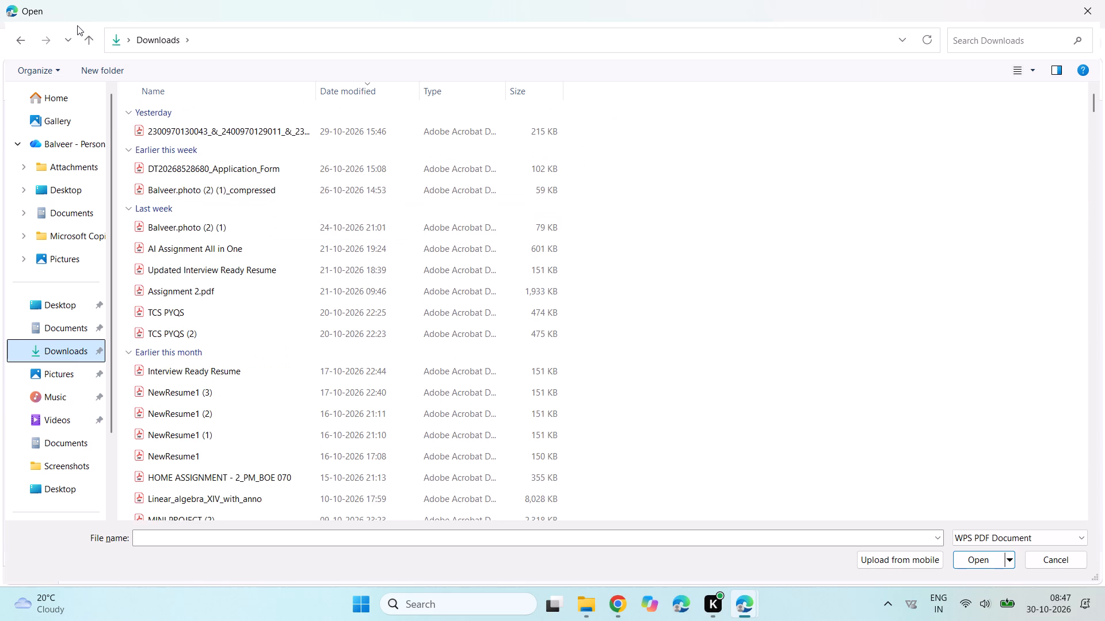
pyautogui.hscroll(2, 28, 47)
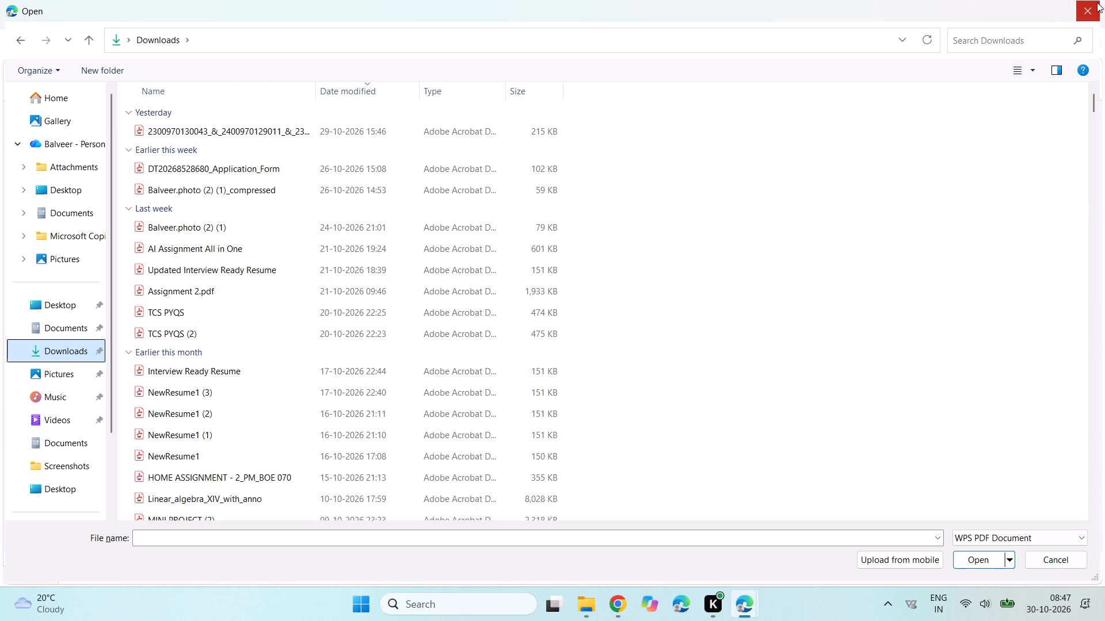
pyautogui.doubleClick(1090, 3)
# Close the File Explorer window showing the Documents folder.
pyautogui.scroll(1, 1090, 3)
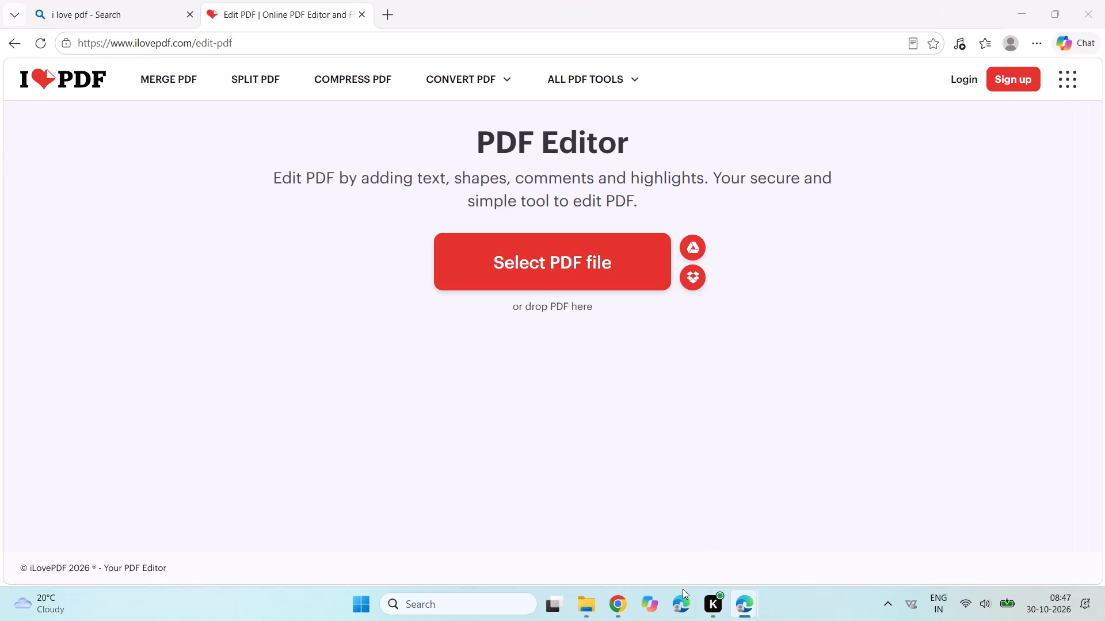
pyautogui.scroll(1, 683, 589)
pyautogui.scroll(-1, 595, 584)
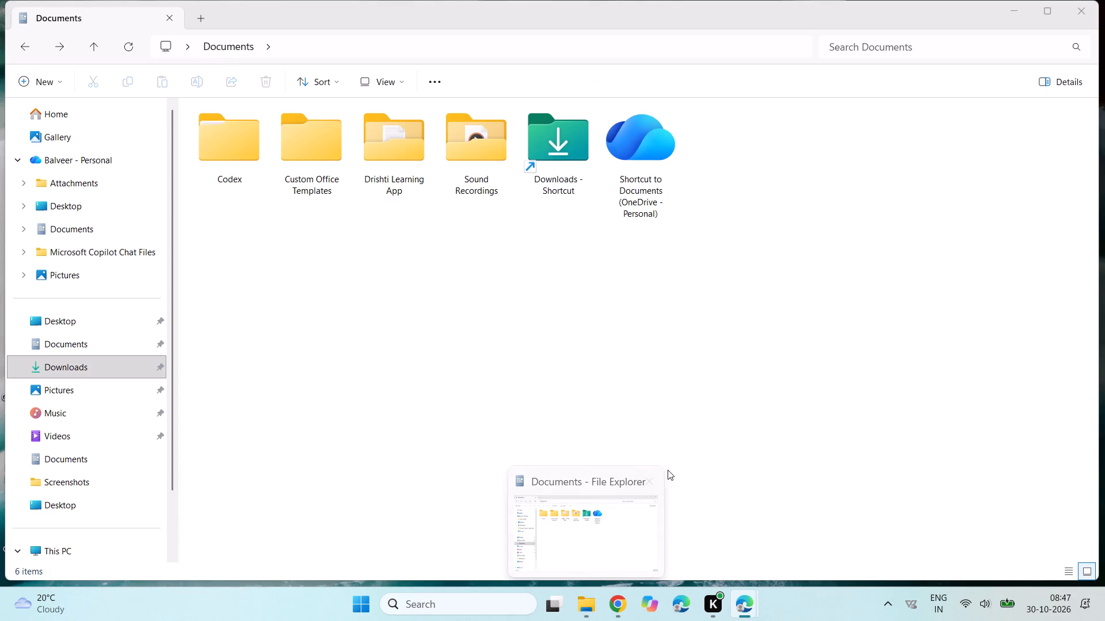
pyautogui.scroll(-1, 668, 470)
pyautogui.click(649, 478)
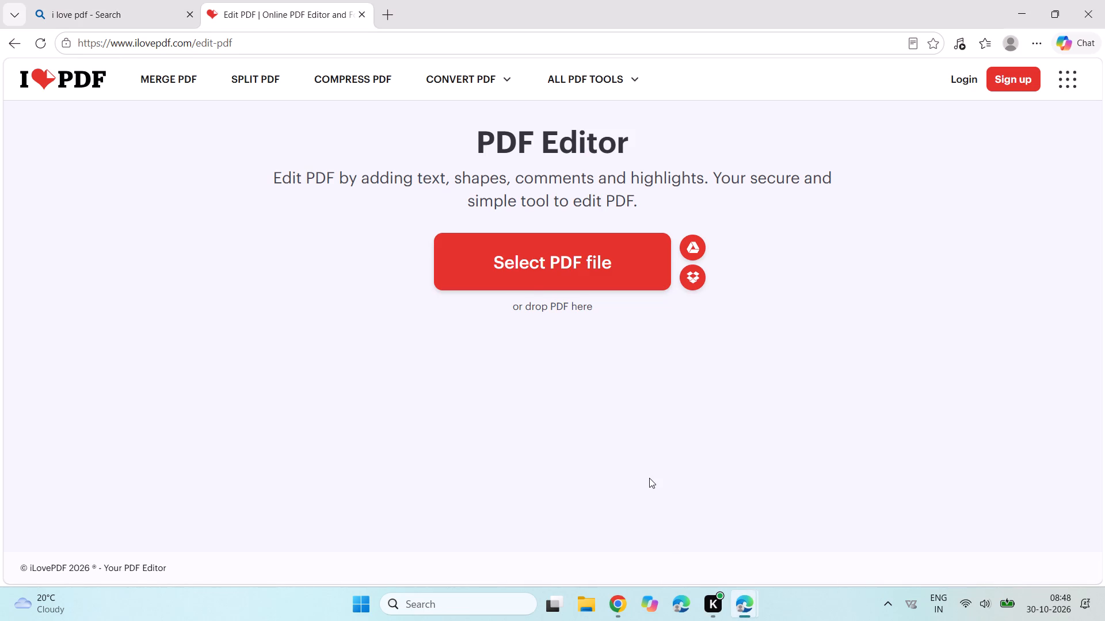
# Reopen iLovePDF's file chooser and look through the PDFs in Downloads for the front page.
pyautogui.scroll(-1, 626, 441)
pyautogui.click(523, 250)
pyautogui.hscroll(-1, 521, 244)
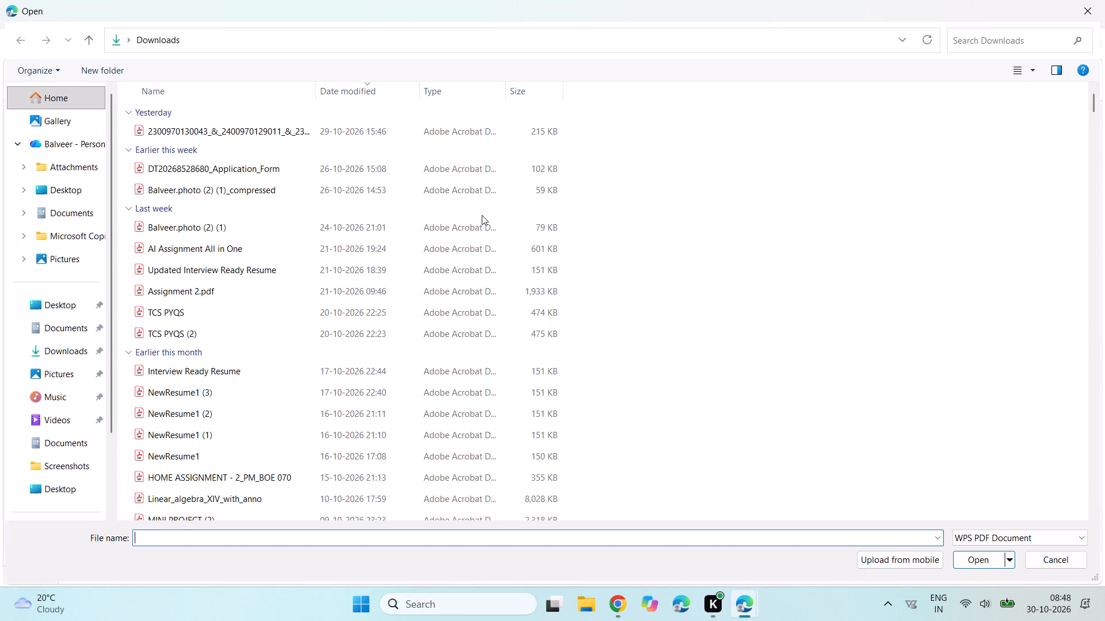
pyautogui.hscroll(-1, 482, 215)
pyautogui.scroll(20, 196, 187)
pyautogui.scroll(1, 199, 209)
pyautogui.scroll(-4, 197, 277)
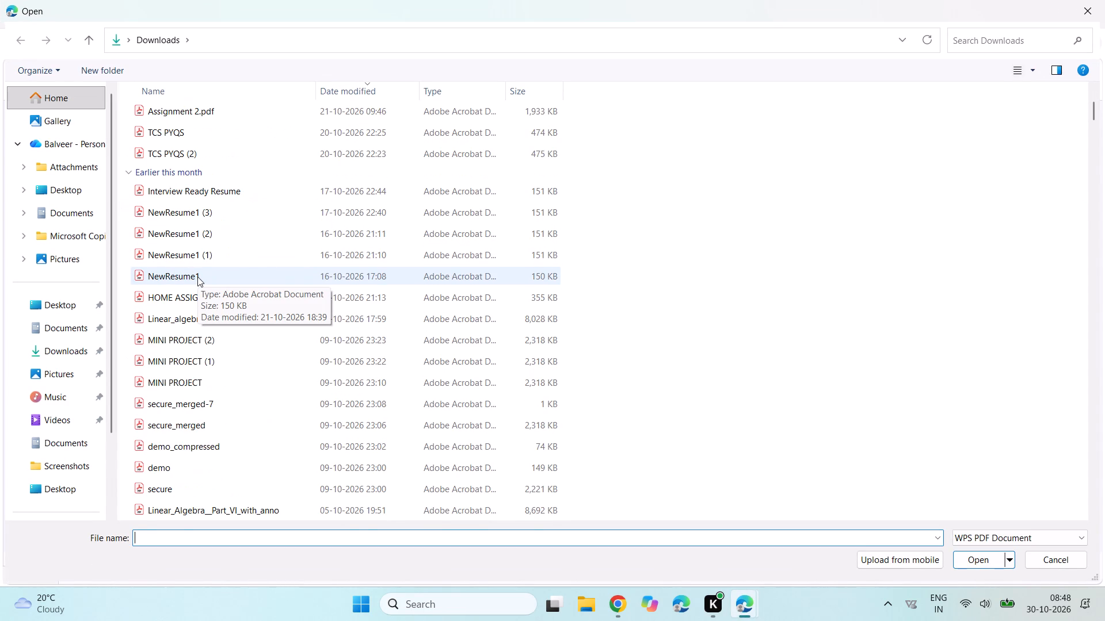
pyautogui.scroll(20, 197, 277)
pyautogui.scroll(5, 197, 277)
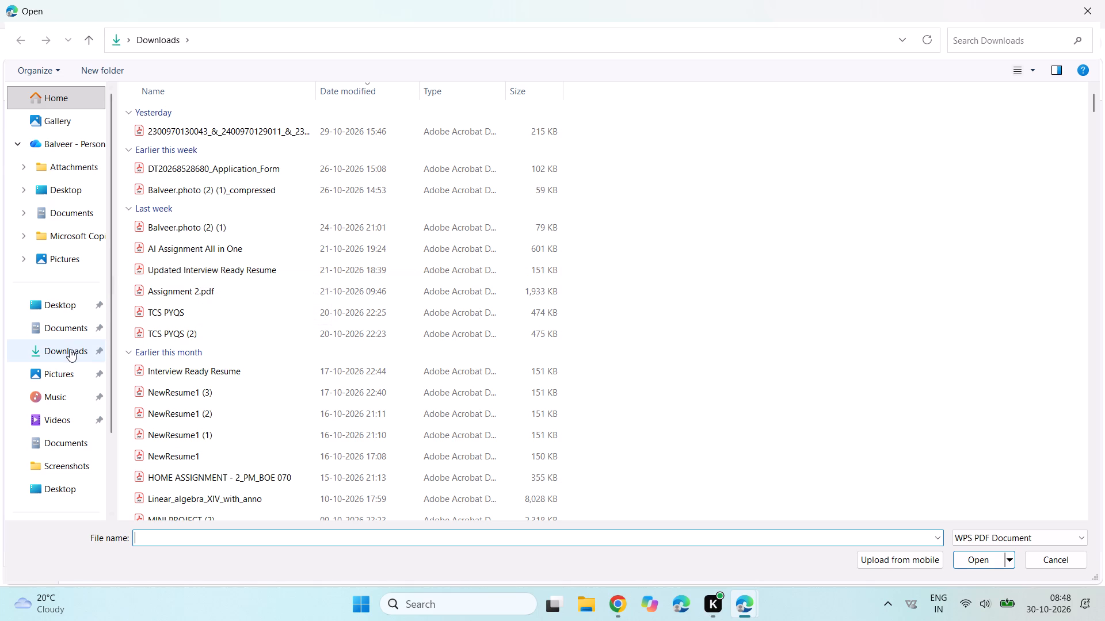
# Move the Downloads folder above Documents among the pinned Quick access folders in the file chooser.
pyautogui.click(70, 349)
pyautogui.tripleClick(70, 349)
pyautogui.click(70, 349)
pyautogui.moveTo(70, 349); pyautogui.dragTo(76, 313)
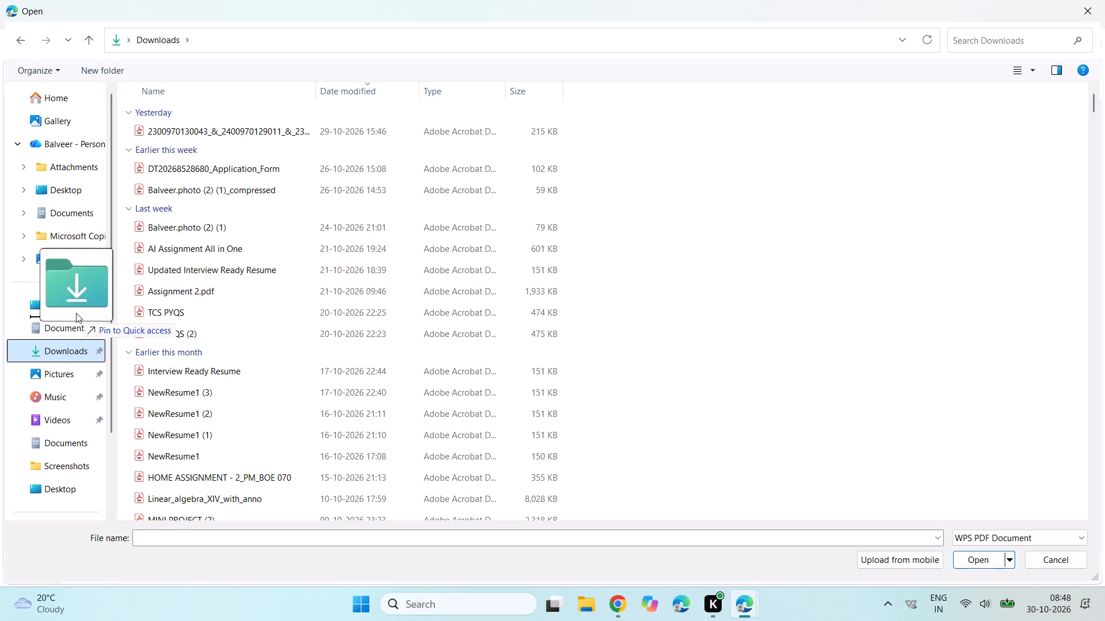
pyautogui.moveTo(76, 313); pyautogui.dragTo(76, 312)
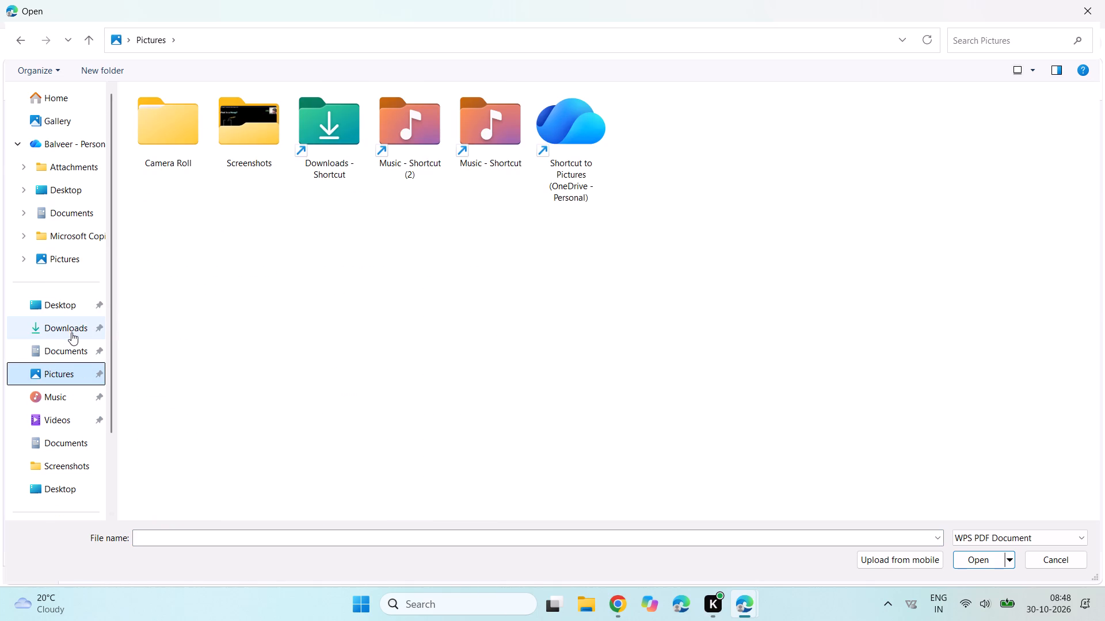
# Check Downloads, local Documents, and OneDrive's Pictures, Documents and Desktop folders for the front page PDF.
pyautogui.click(60, 336)
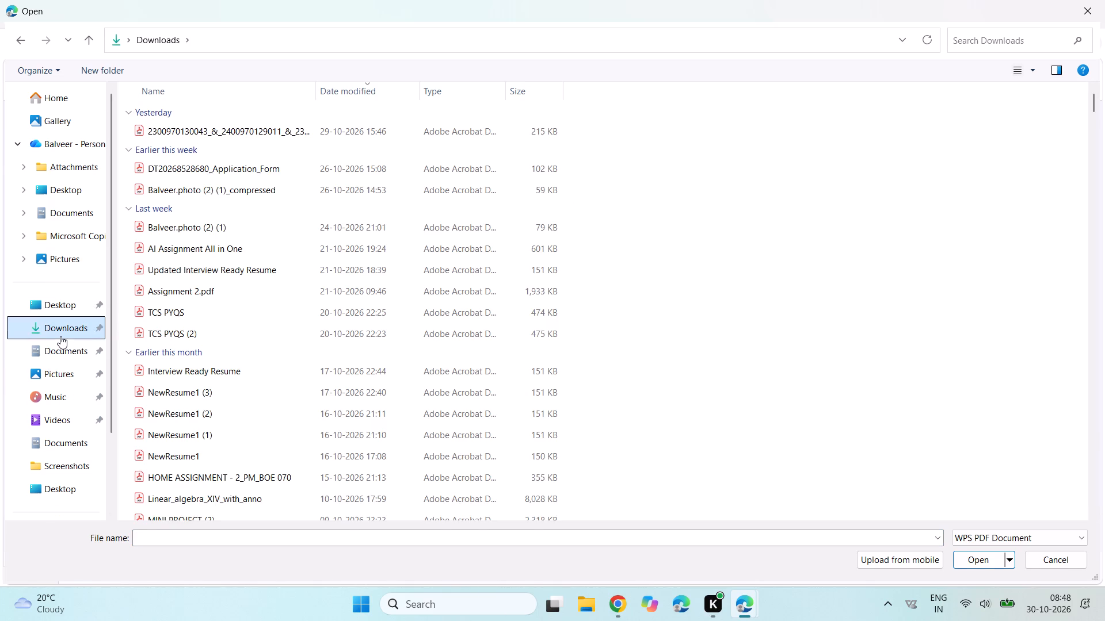
pyautogui.click(60, 352)
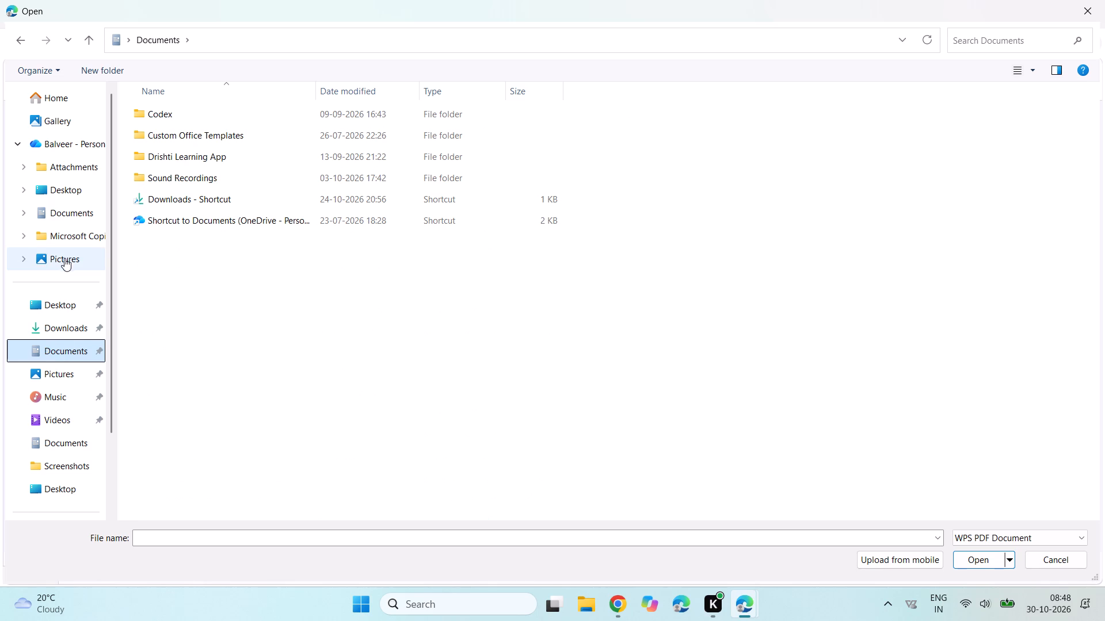
pyautogui.click(64, 257)
pyautogui.click(75, 220)
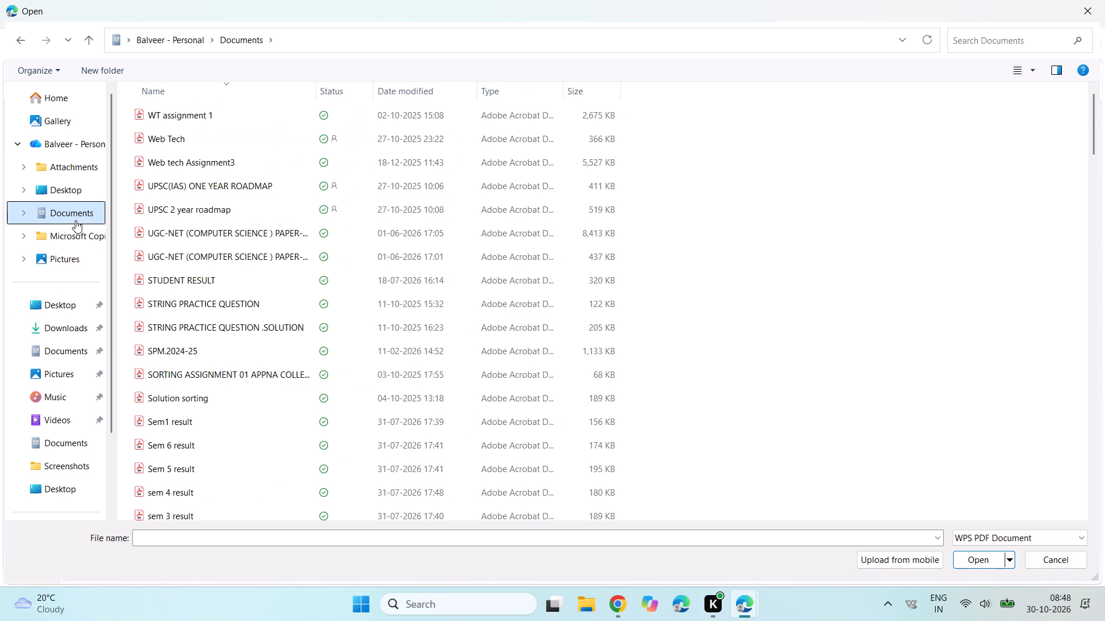
pyautogui.click(78, 208)
pyautogui.click(78, 191)
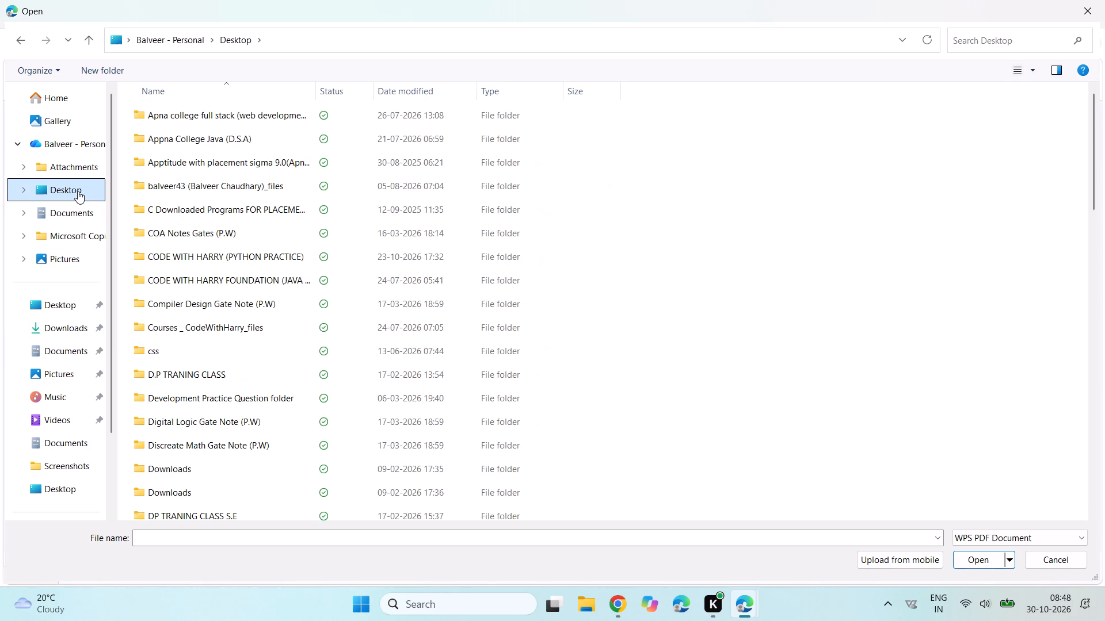
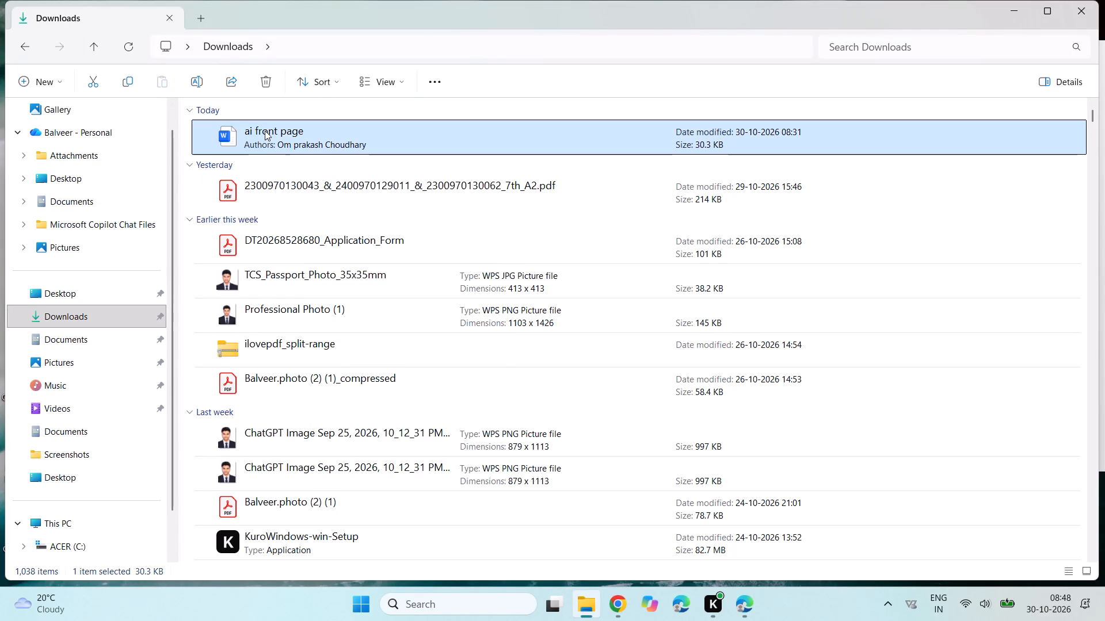
# Copy the "ai front page" Word document in the Downloads folder.
pyautogui.rightClick(265, 131)
pyautogui.click(335, 48)
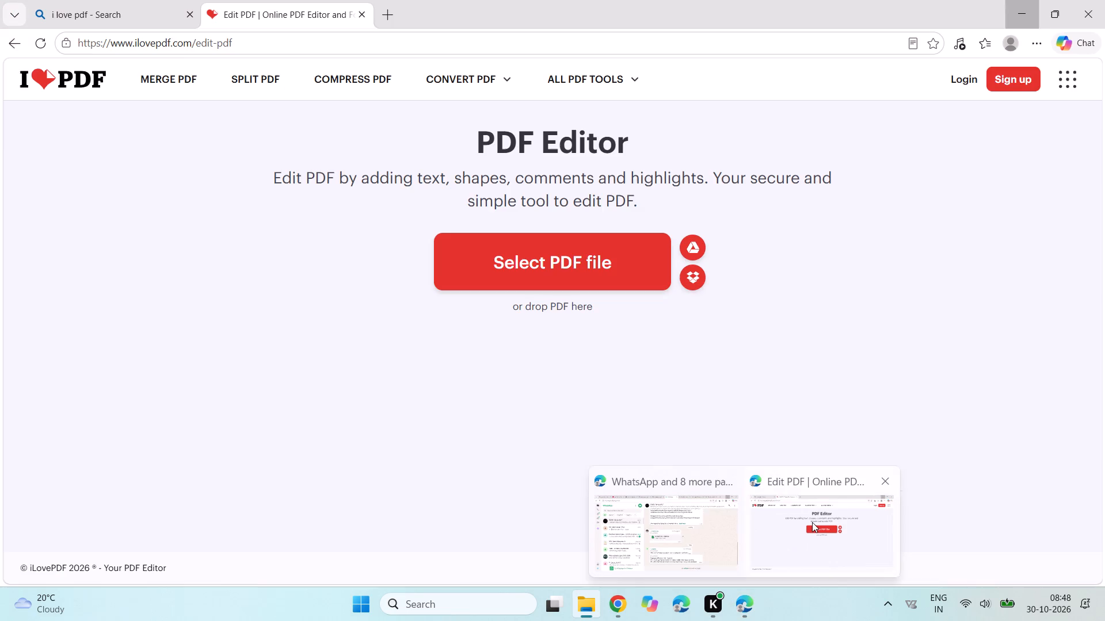
# Switch to iLovePDF in Edge, check its file chooser's Downloads and OneDrive Desktop folders for the front page, and return to File Explorer.
pyautogui.click(812, 522)
pyautogui.click(605, 263)
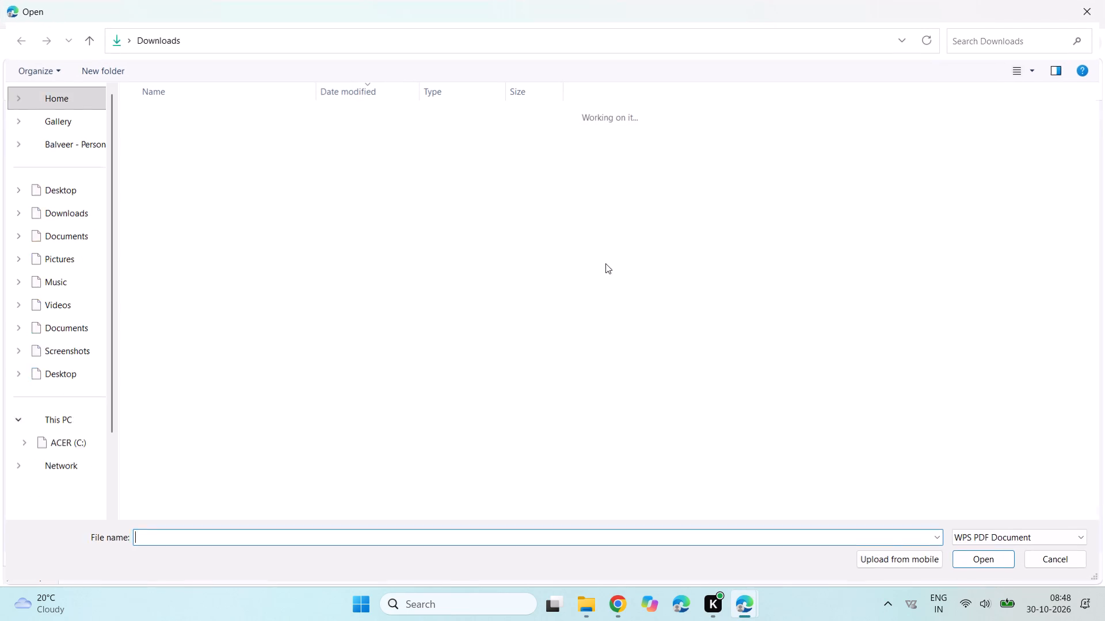
pyautogui.scroll(2, 240, 144)
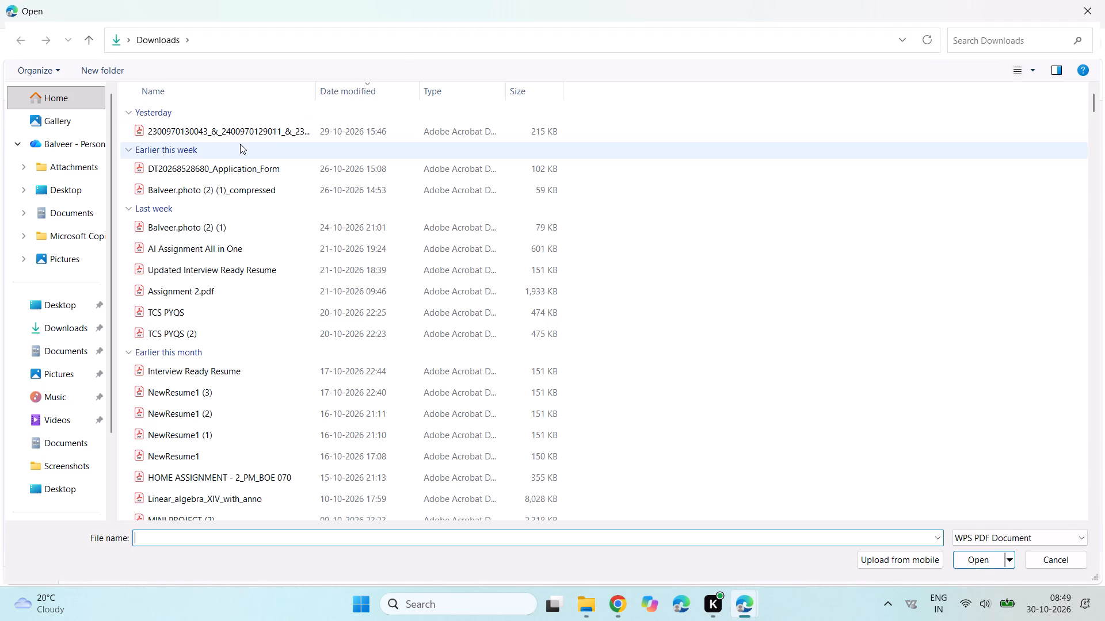
pyautogui.click(85, 193)
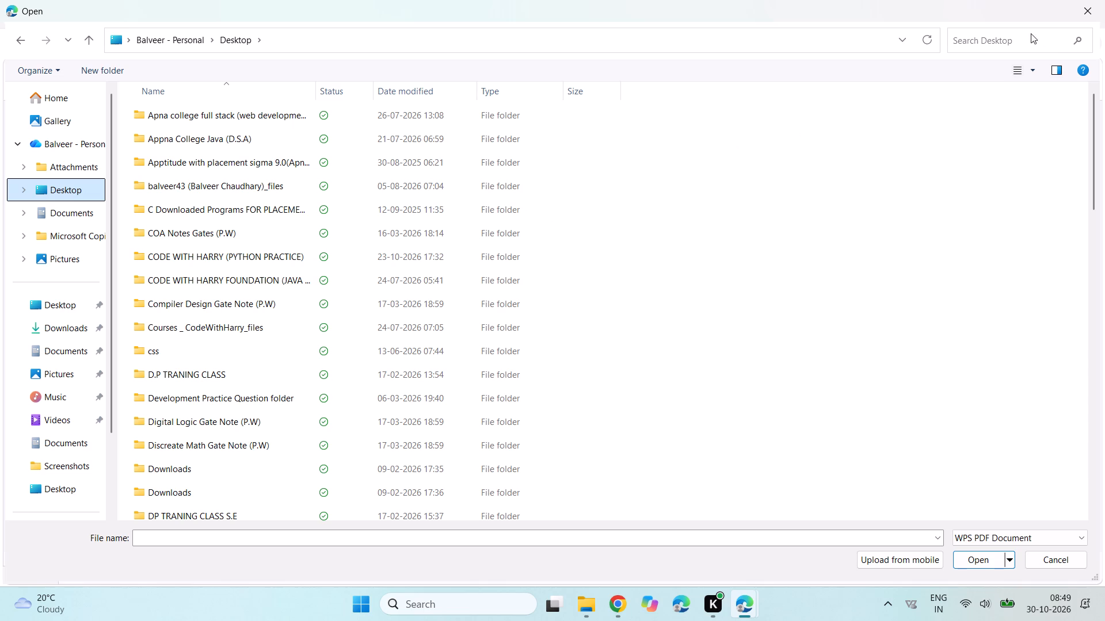
pyautogui.click(1090, 24)
pyautogui.click(1088, 15)
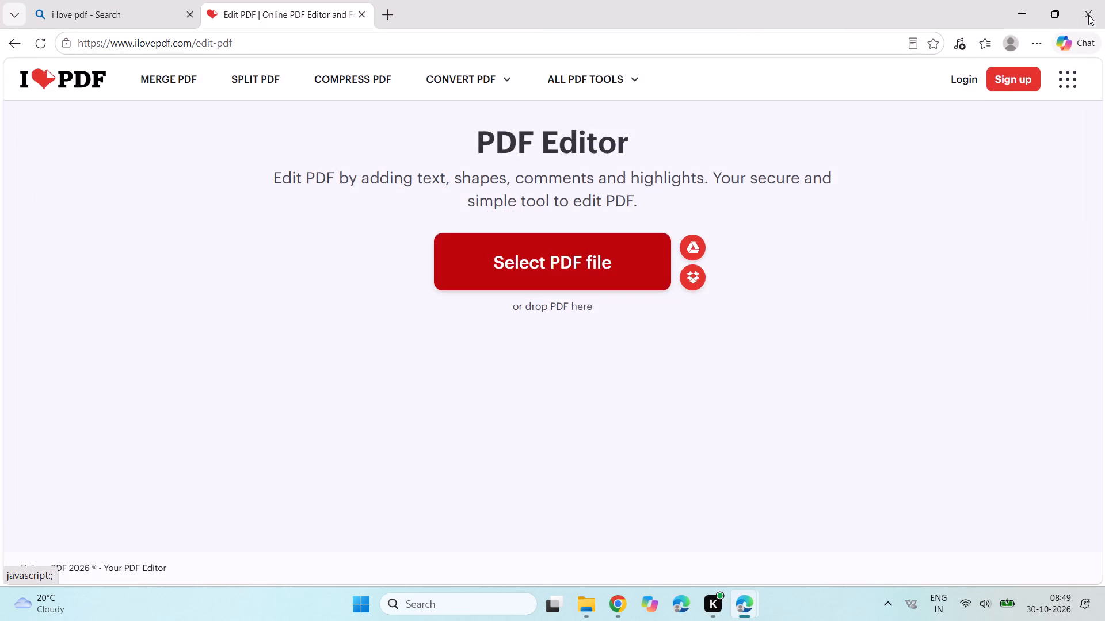
pyautogui.click(1026, 18)
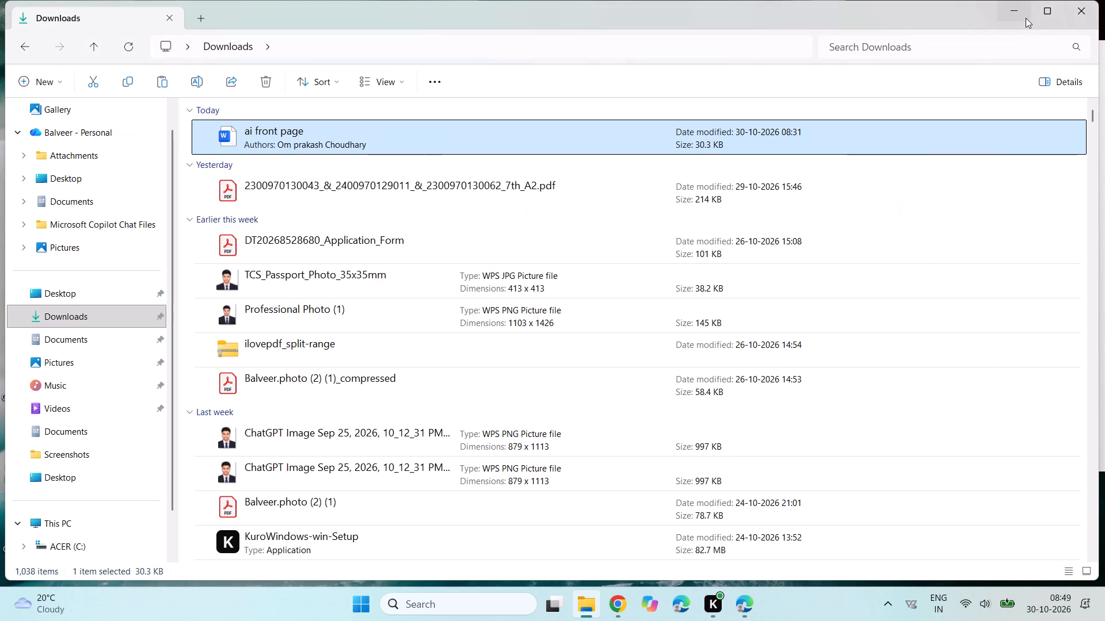
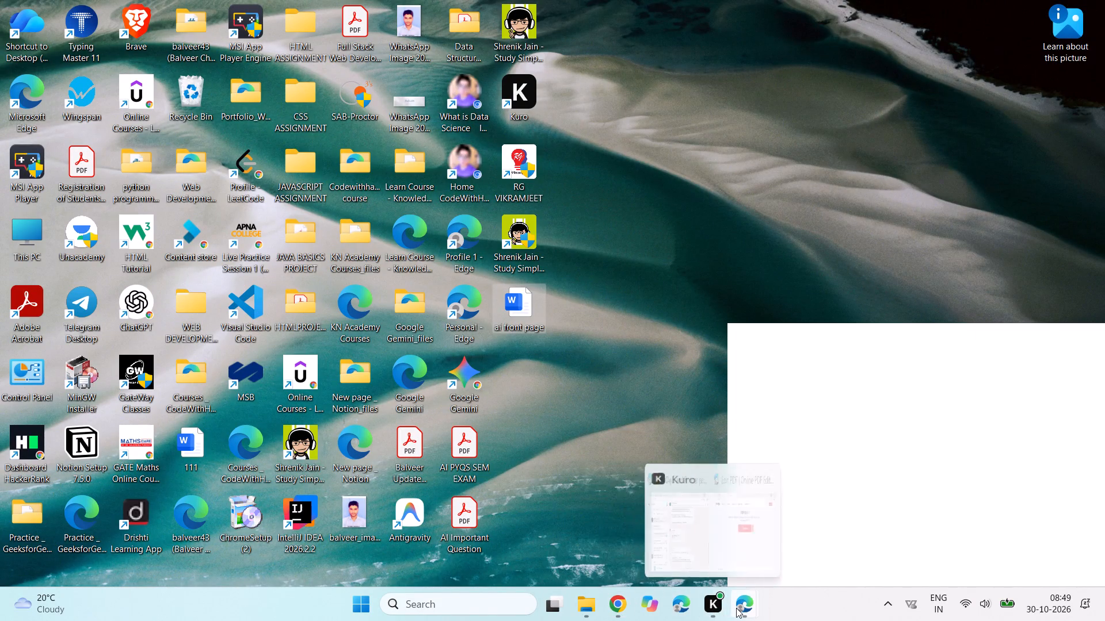
# Switch to iLovePDF's PDF editor in Edge, open its file chooser, and search the local Desktop folder for "ai fron".
pyautogui.click(795, 538)
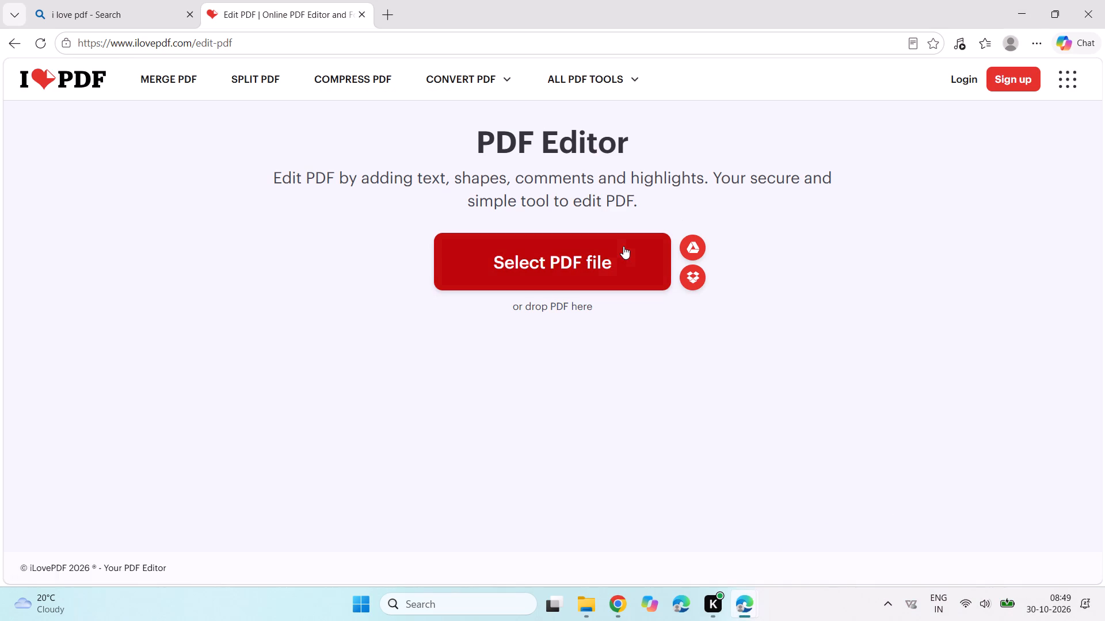
pyautogui.click(623, 246)
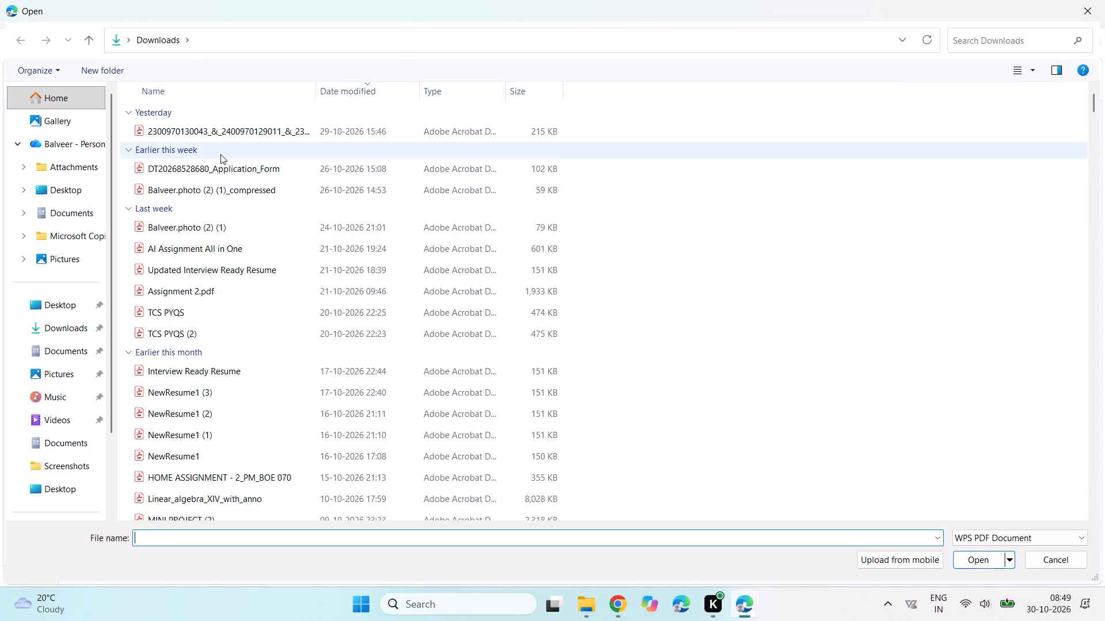
pyautogui.click(75, 194)
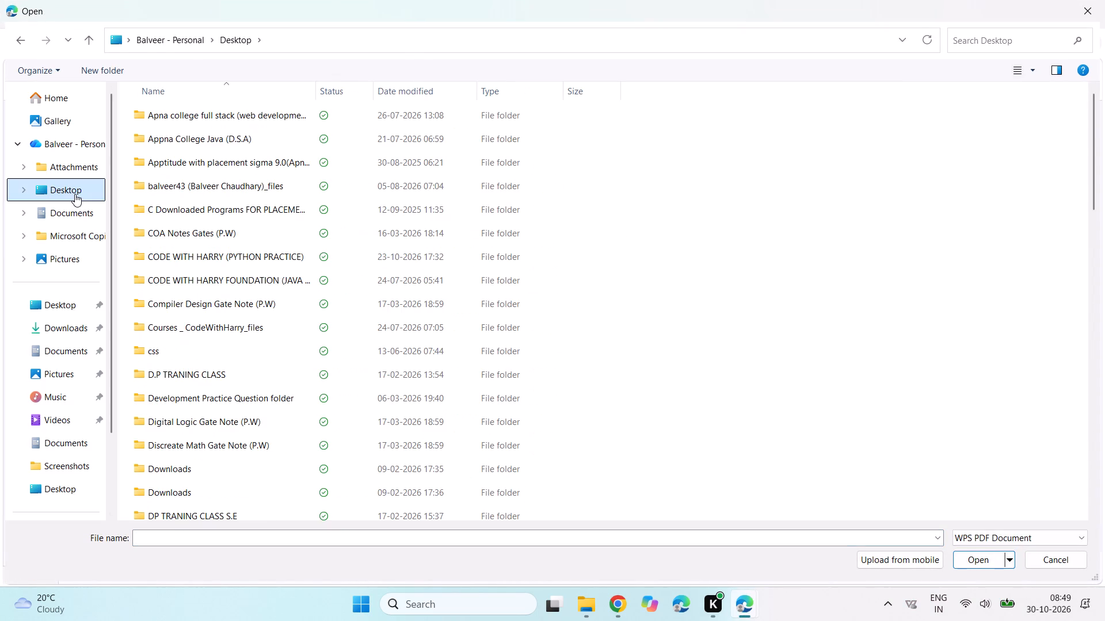
pyautogui.click(71, 300)
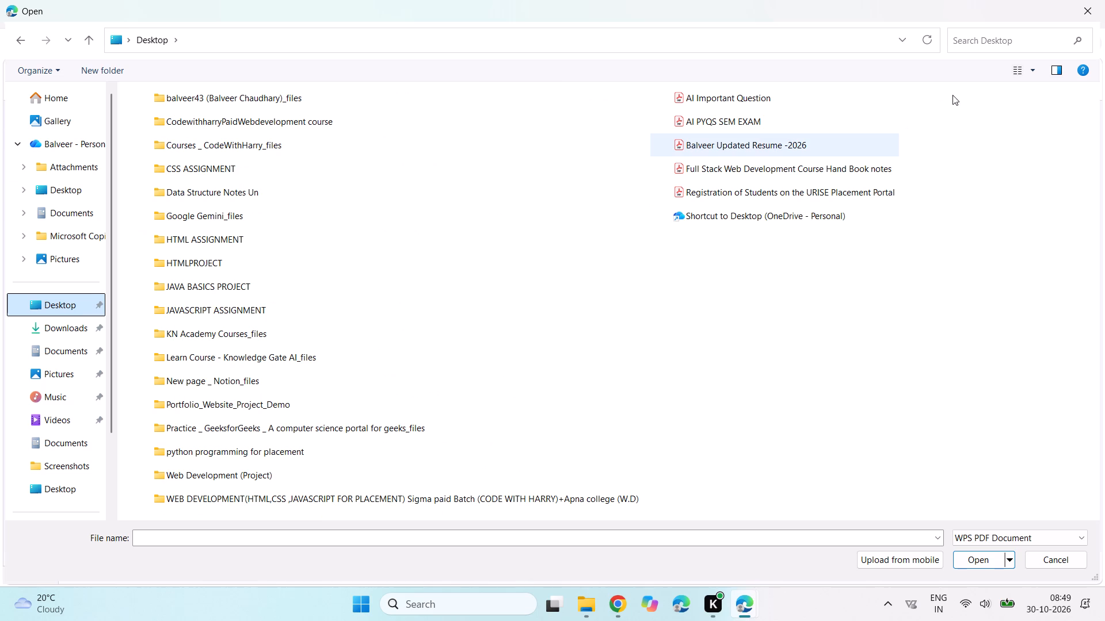
pyautogui.moveTo(974, 47); pyautogui.dragTo(966, 43)
pyautogui.click(966, 43)
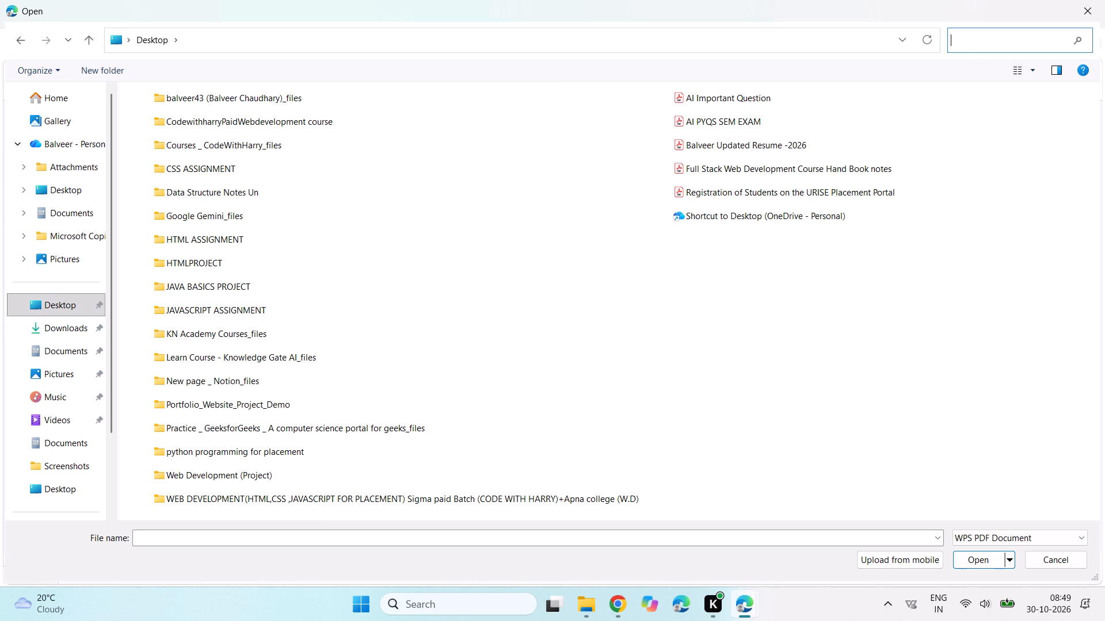
pyautogui.write('ai')
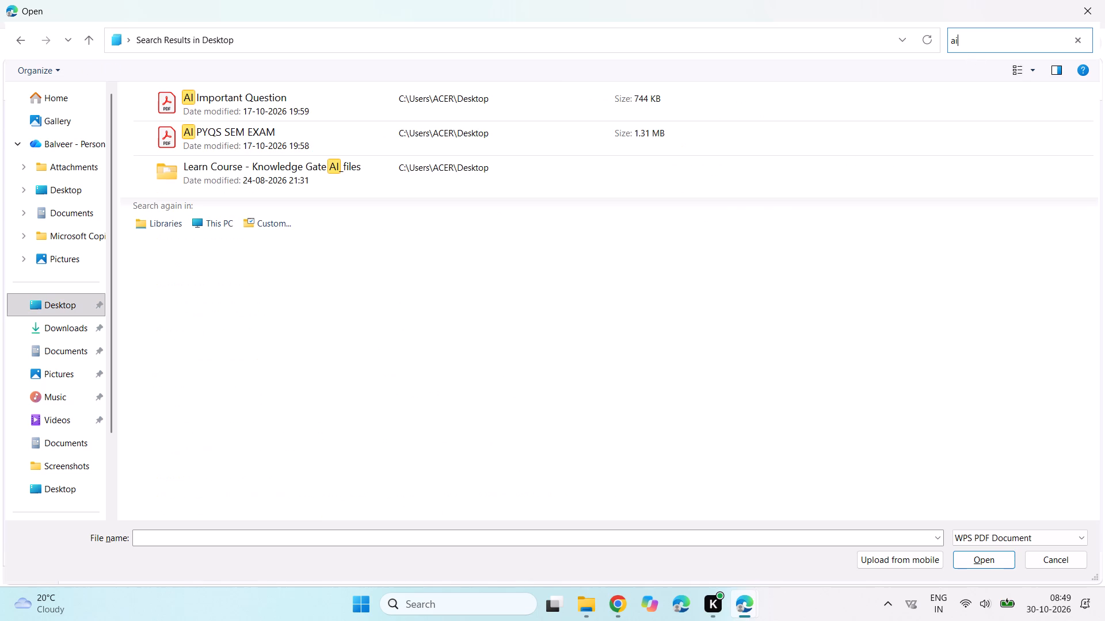
pyautogui.press('space')
pyautogui.write('fron')
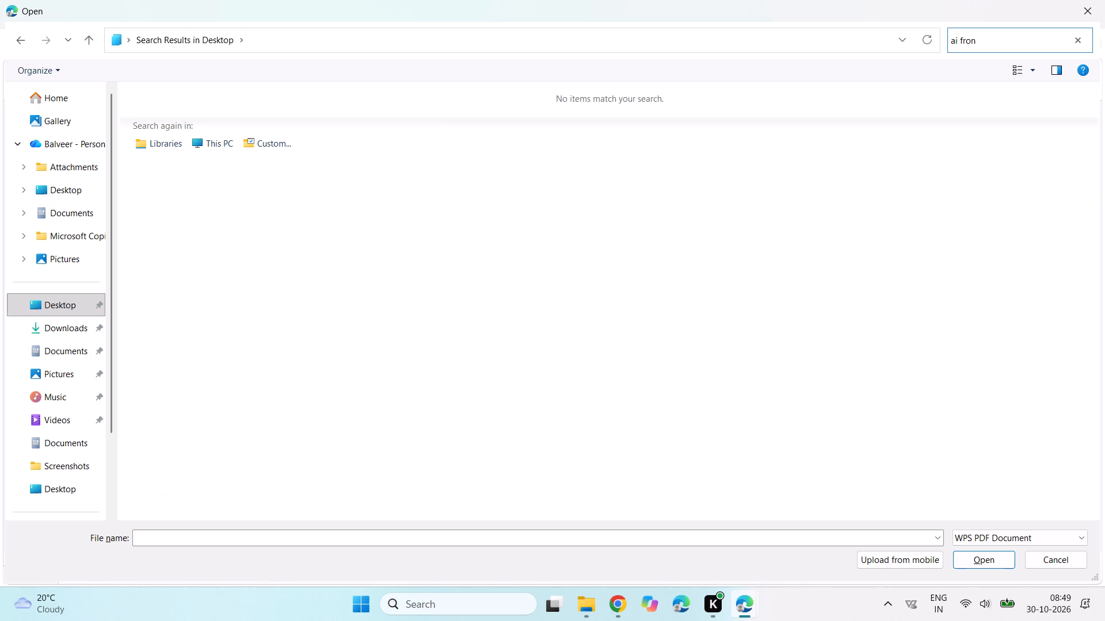
pyautogui.press('BackSpace')
pyautogui.press('BackSpace')
pyautogui.press('BackSpace')
pyautogui.press('BackSpace')
pyautogui.press('BackSpace')
pyautogui.press('BackSpace')
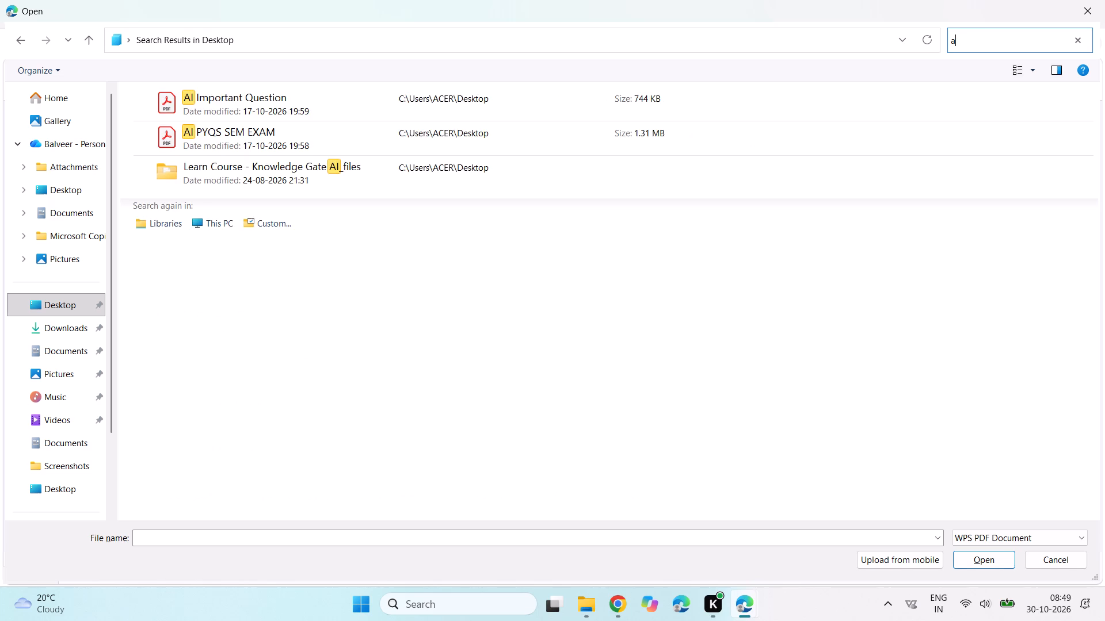
pyautogui.hscroll(-2, 966, 43)
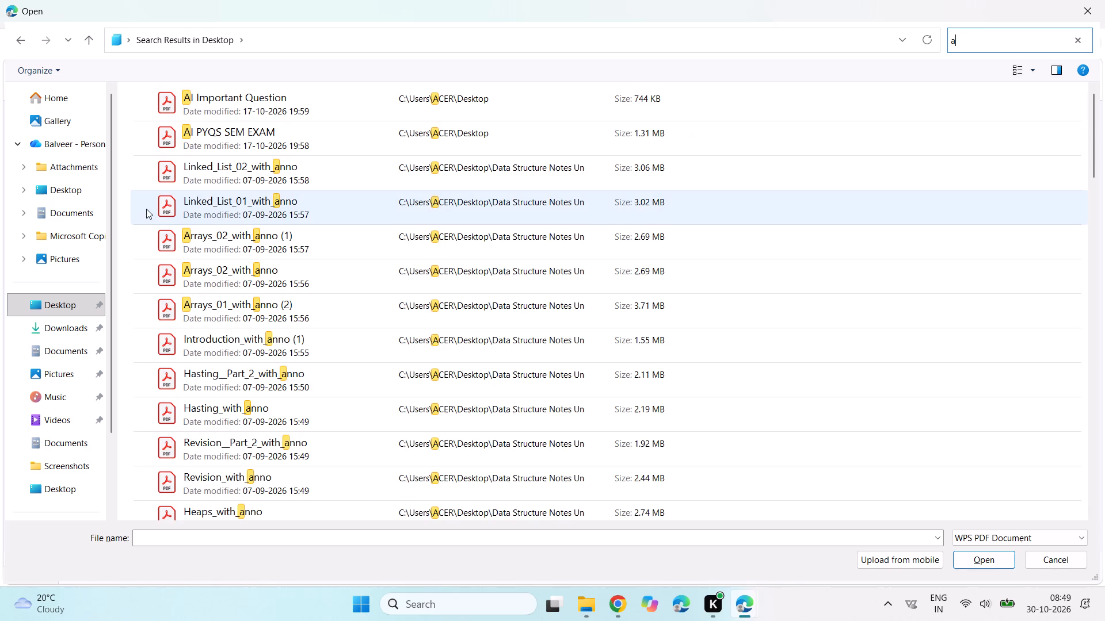
pyautogui.hscroll(-1, 146, 209)
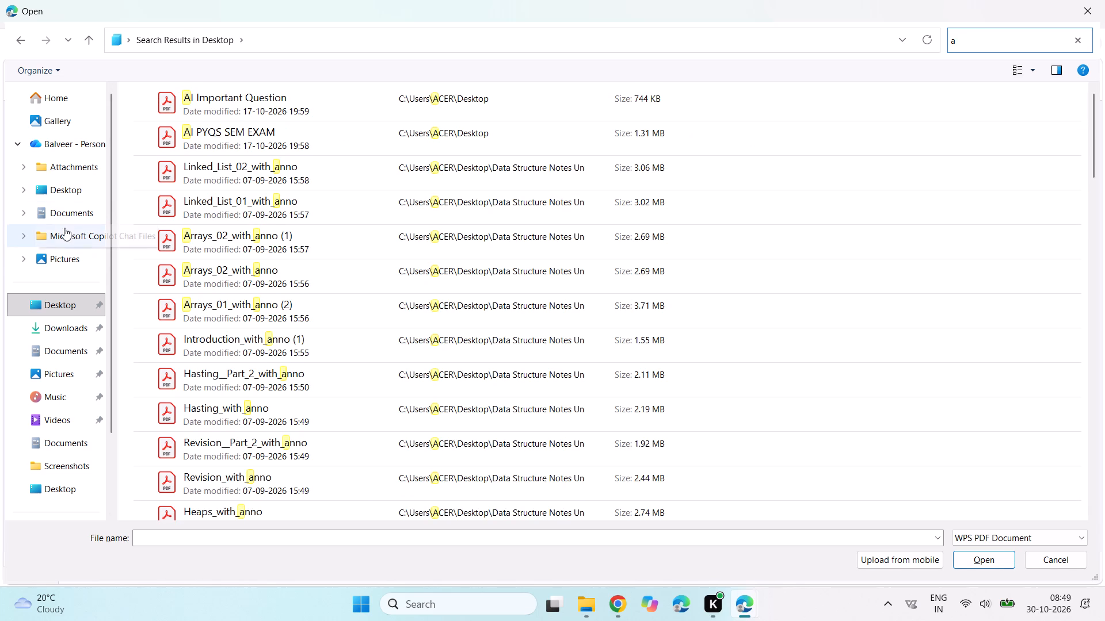
# Check the OneDrive Documents and Microsoft Copilot Chat Files folders for the front page file.
pyautogui.click(73, 207)
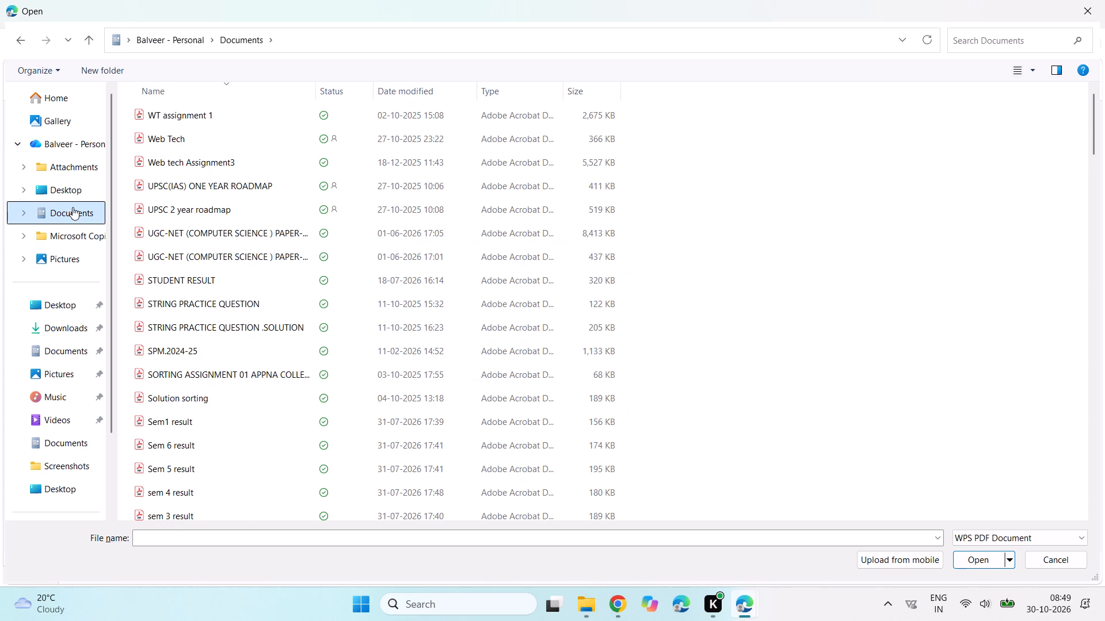
pyautogui.click(70, 241)
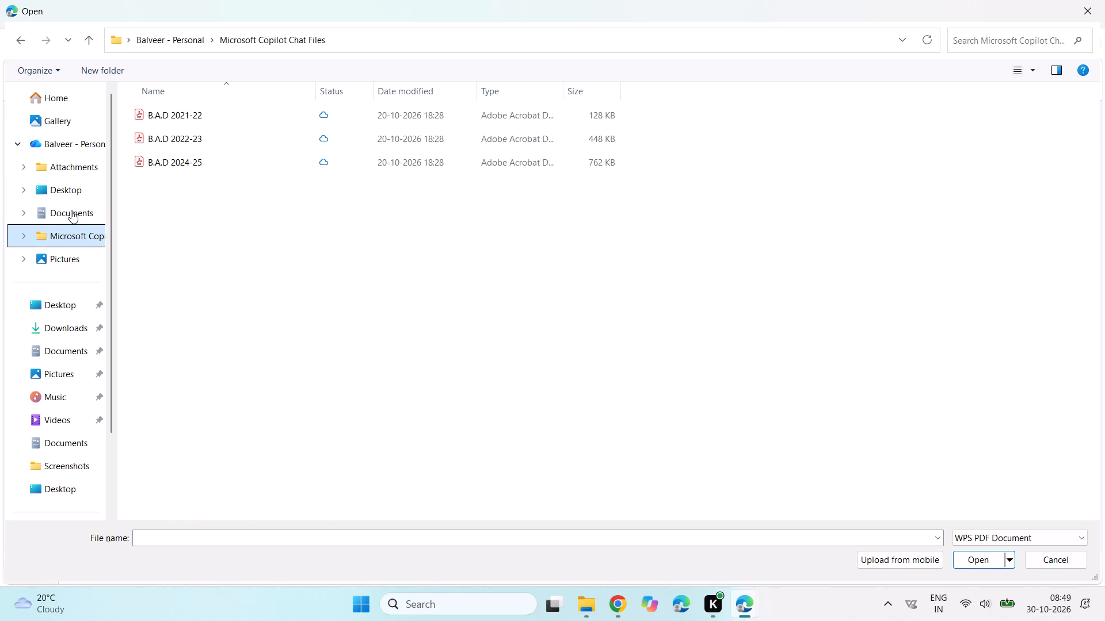
pyautogui.click(71, 210)
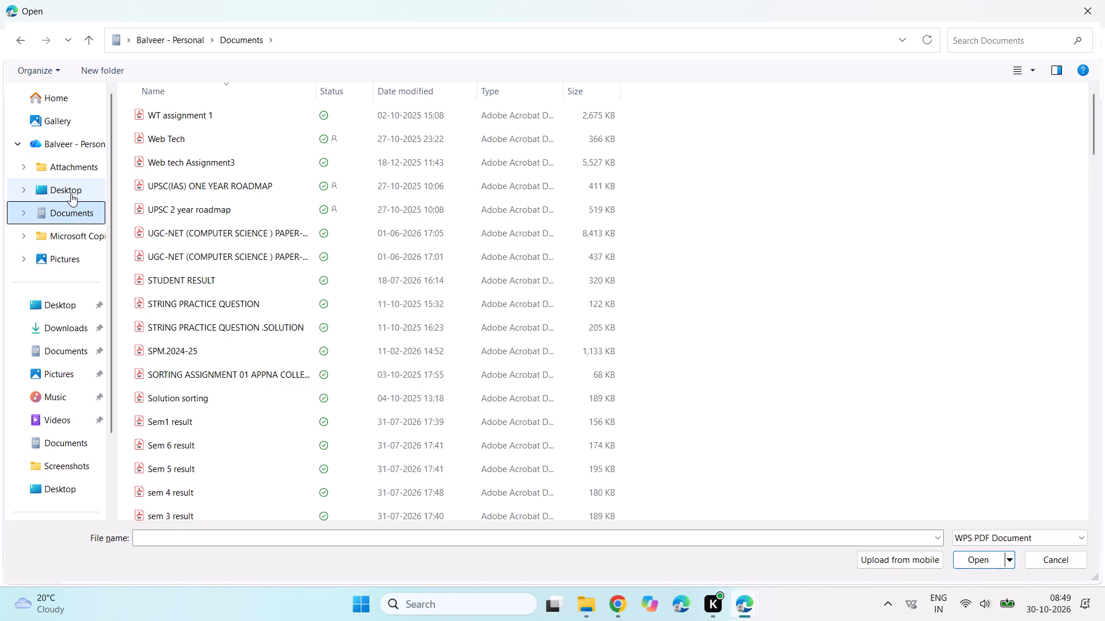
# Search the OneDrive Desktop folder for "AI", clear the search, and close the file chooser.
pyautogui.click(75, 193)
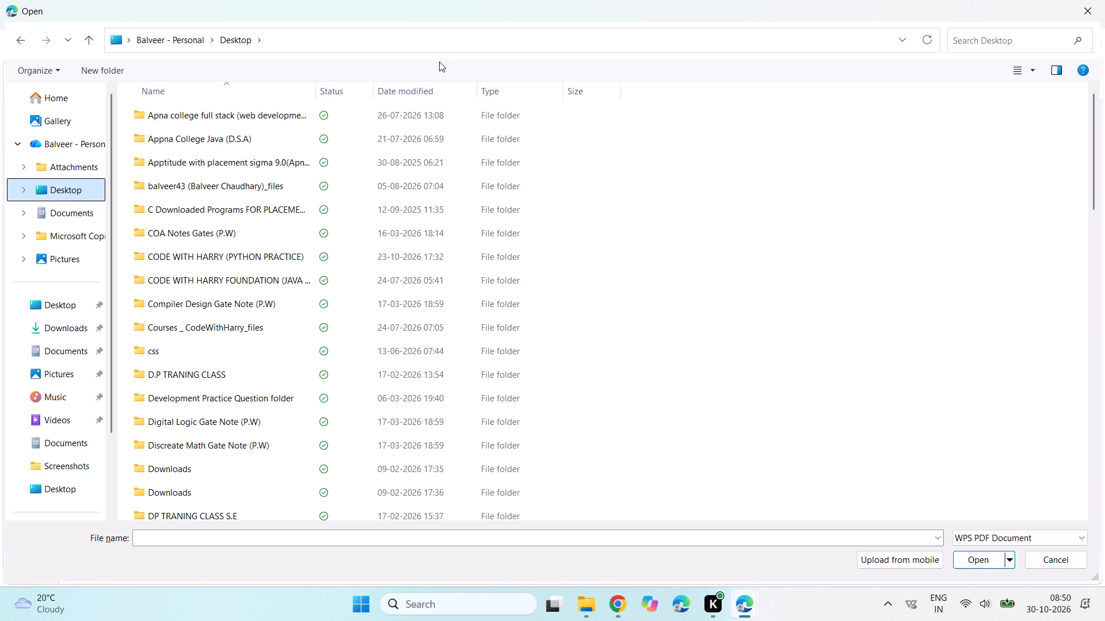
pyautogui.click(988, 37)
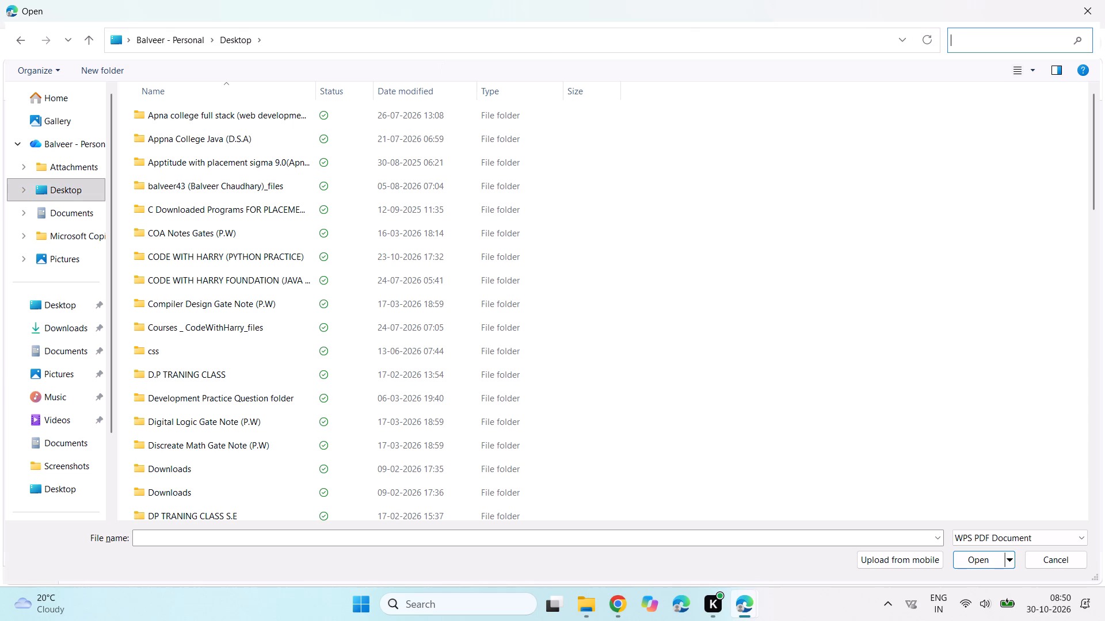
pyautogui.write('AI')
pyautogui.press('space')
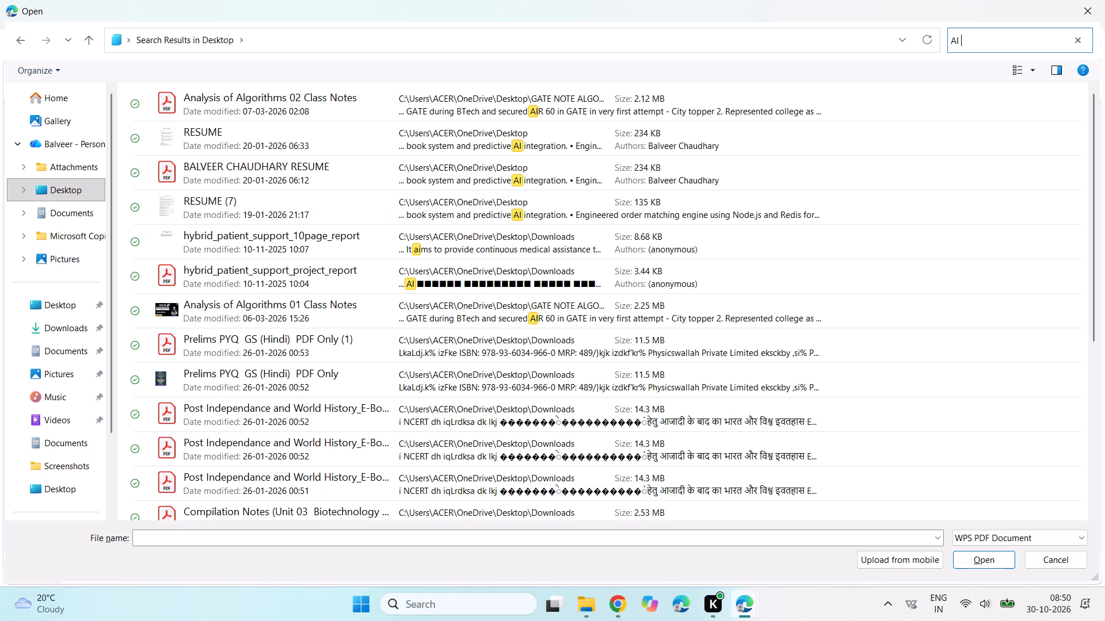
pyautogui.press('BackSpace')
pyautogui.press('BackSpace')
pyautogui.press('BackSpace')
pyautogui.press('BackSpace')
pyautogui.press('BackSpace')
pyautogui.press('BackSpace')
pyautogui.press('BackSpace')
pyautogui.press('BackSpace')
pyautogui.press('BackSpace')
pyautogui.press('BackSpace')
pyautogui.press('BackSpace')
pyautogui.press('BackSpace')
pyautogui.press('BackSpace')
pyautogui.press('BackSpace')
pyautogui.press('BackSpace')
pyautogui.press('BackSpace')
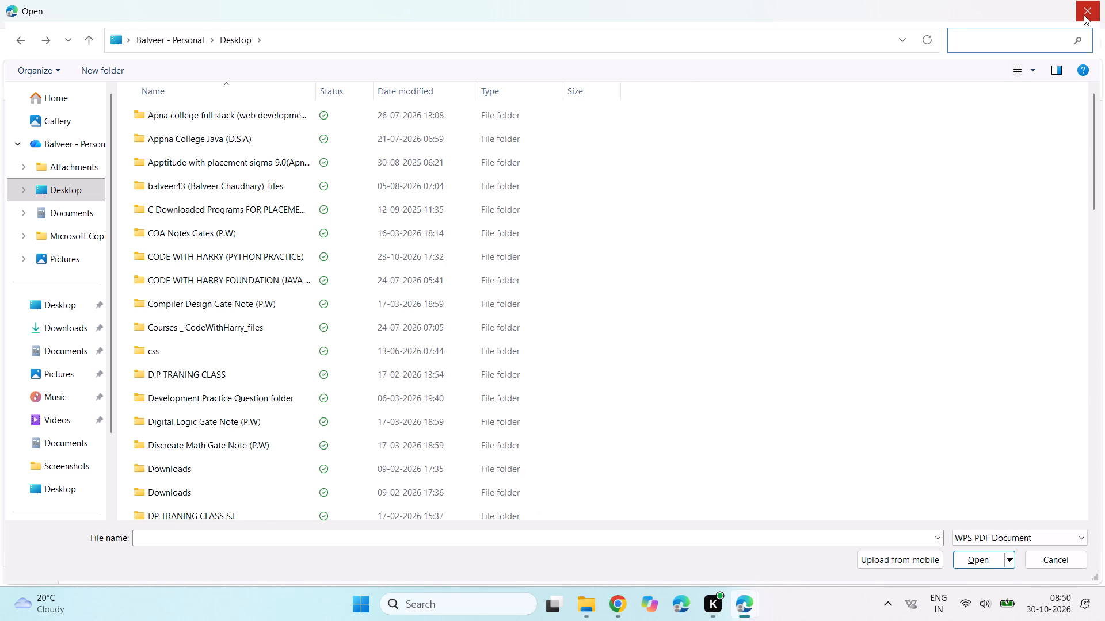
pyautogui.click(1086, 17)
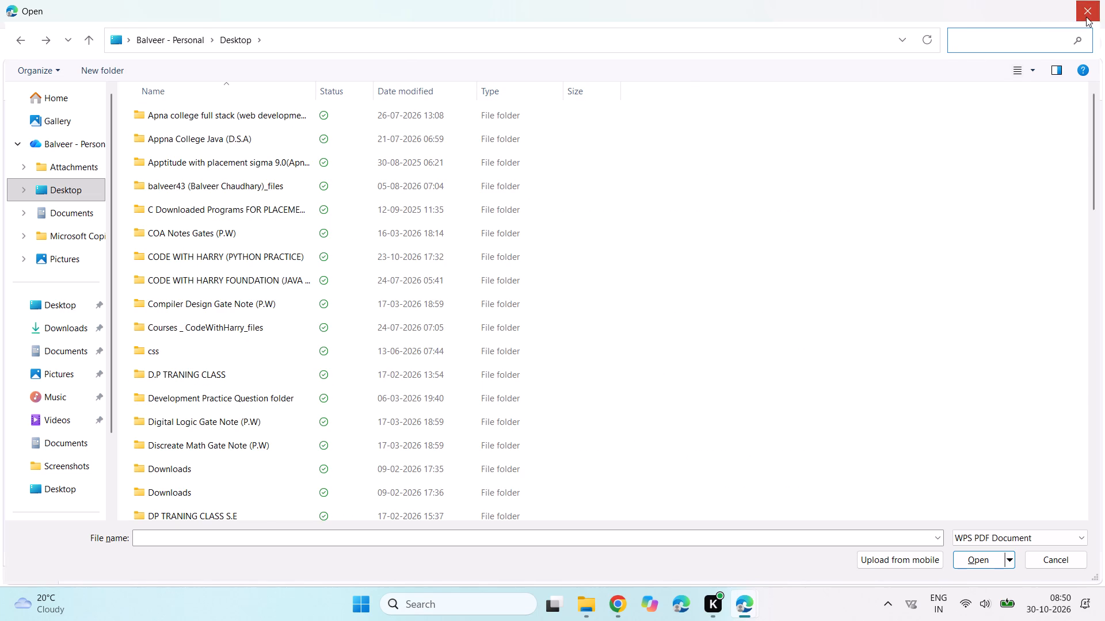
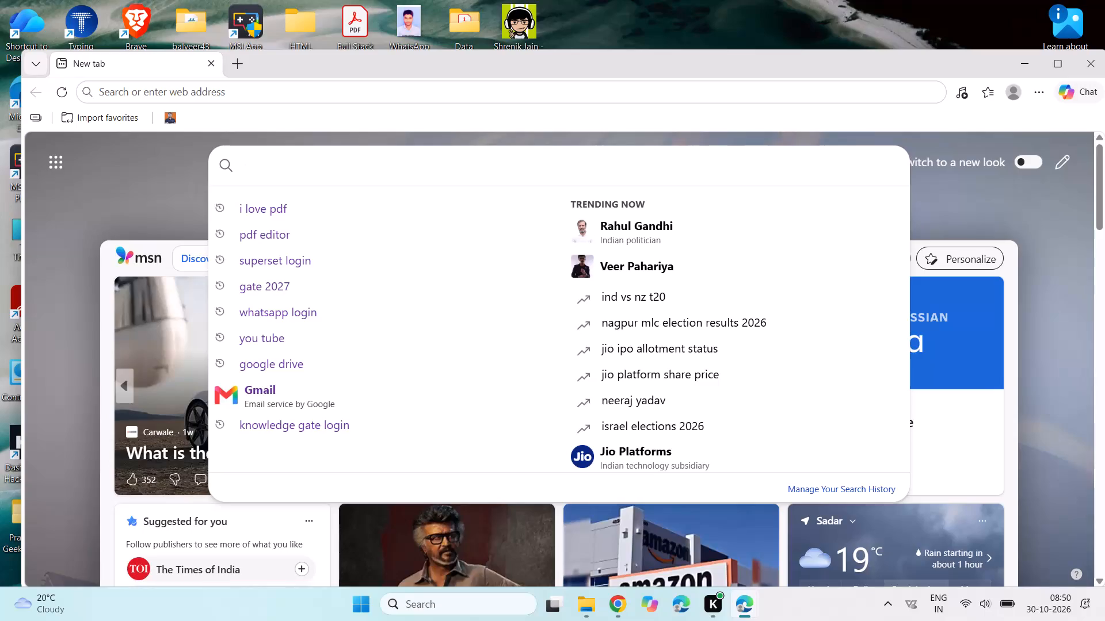
# Search the web for "ms word", open Microsoft's Free Online Document Editing with Microsoft Word page, and maximize the browser window.
pyautogui.write('s')
pyautogui.press('space')
pyautogui.write('word')
pyautogui.press('Return')
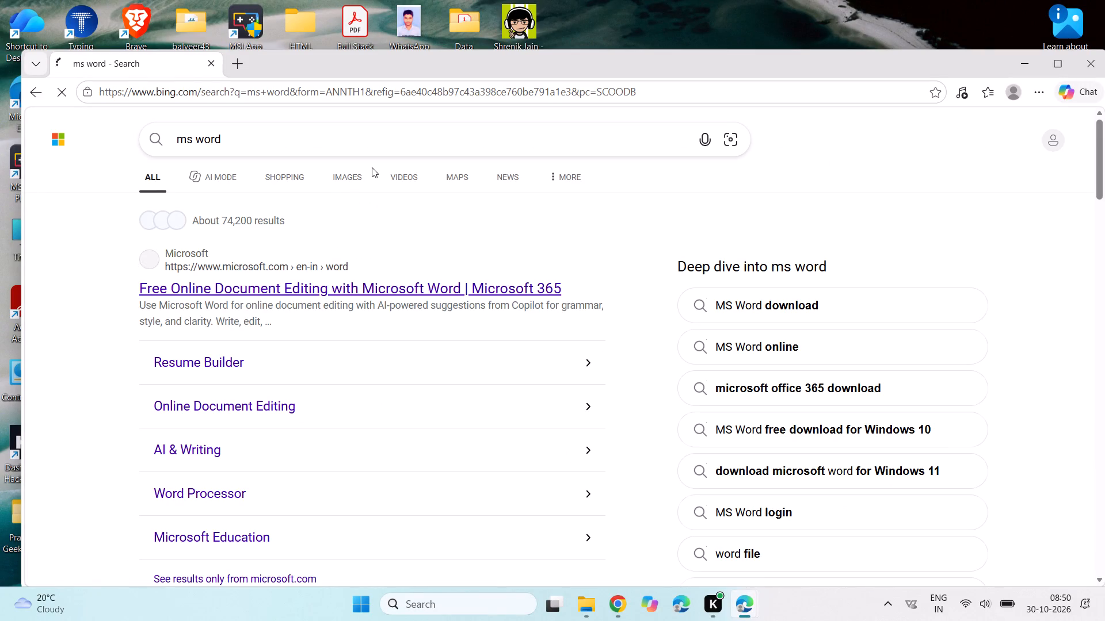
pyautogui.click(230, 275)
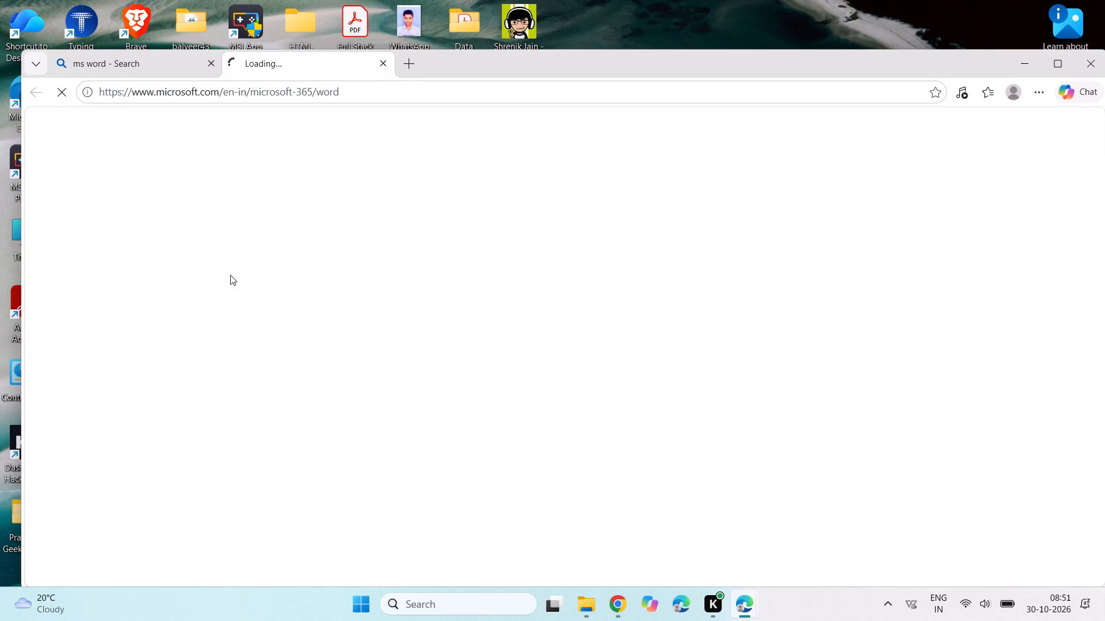
pyautogui.click(1055, 67)
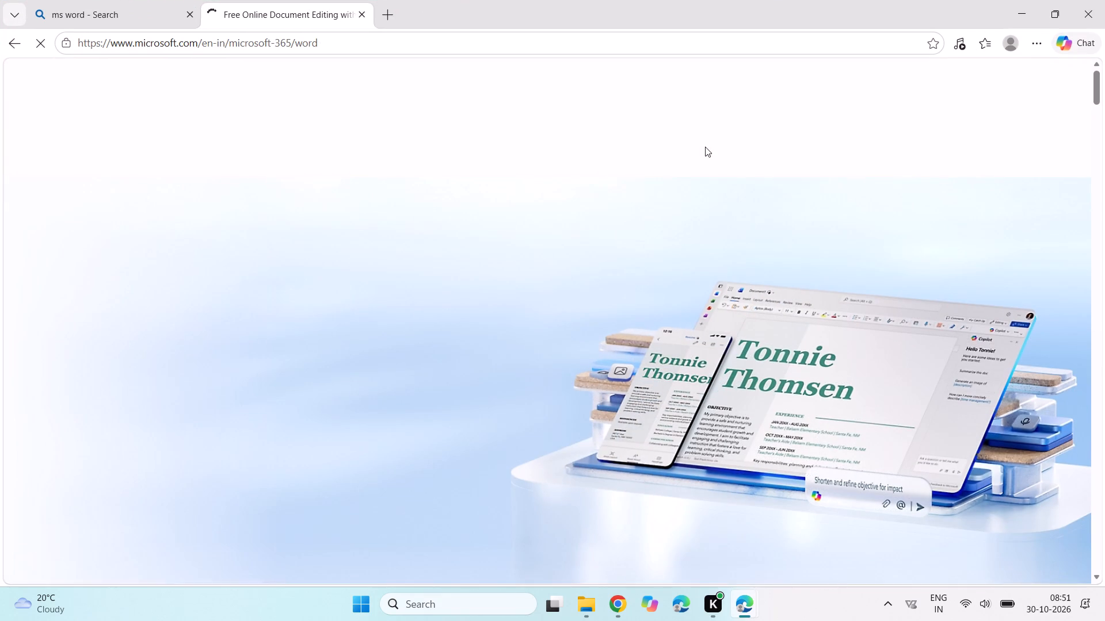
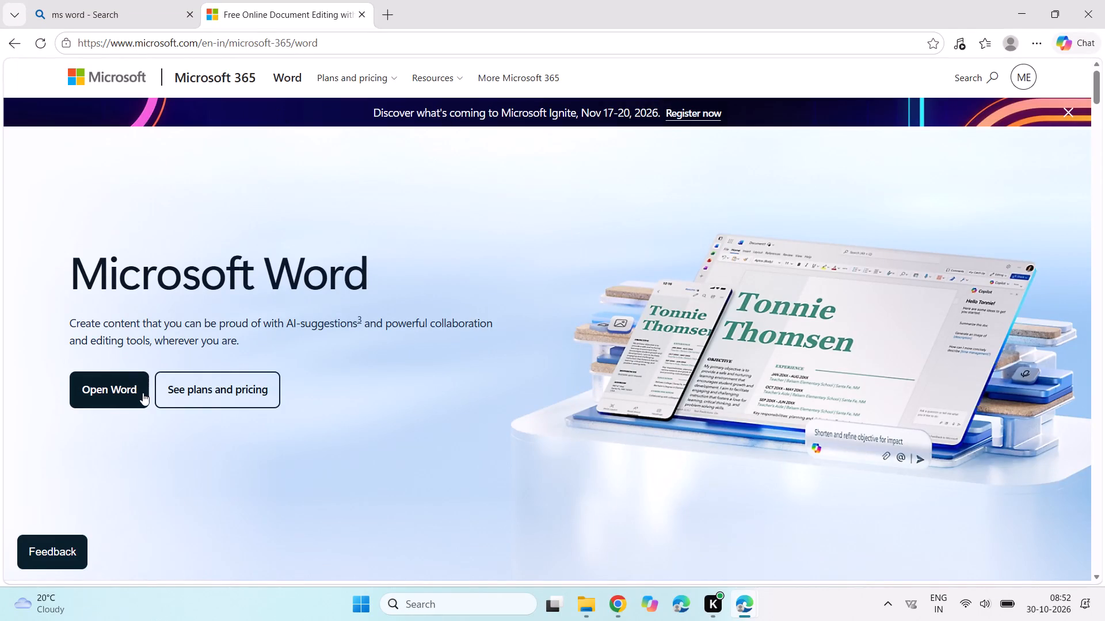
# Open Word for the web and upload the "ai front page" document from the Downloads folder.
pyautogui.click(219, 395)
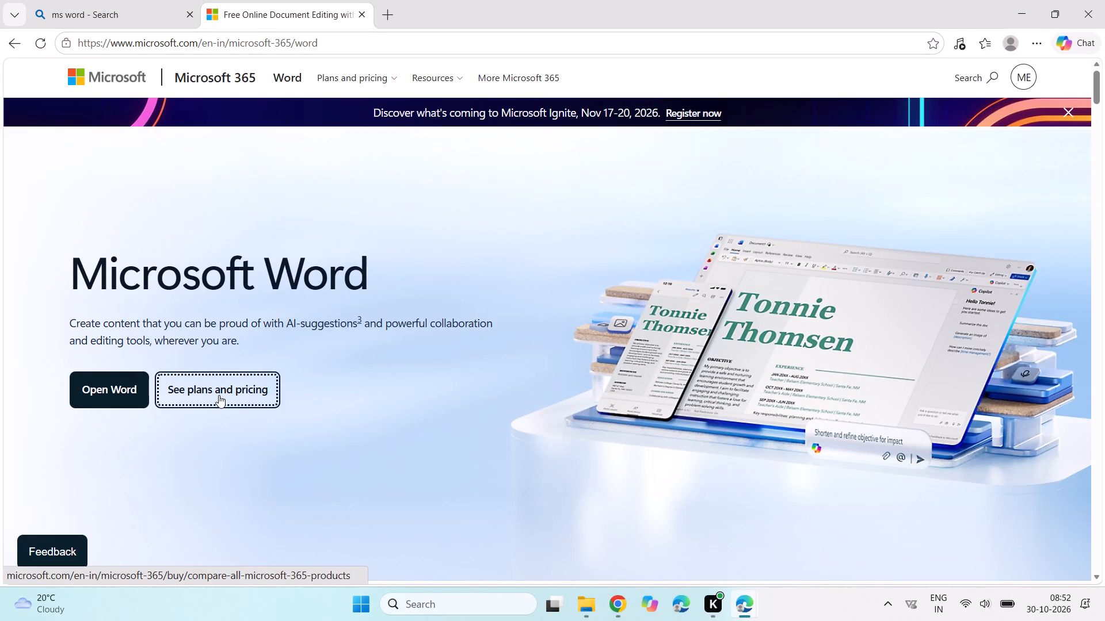
pyautogui.click(119, 387)
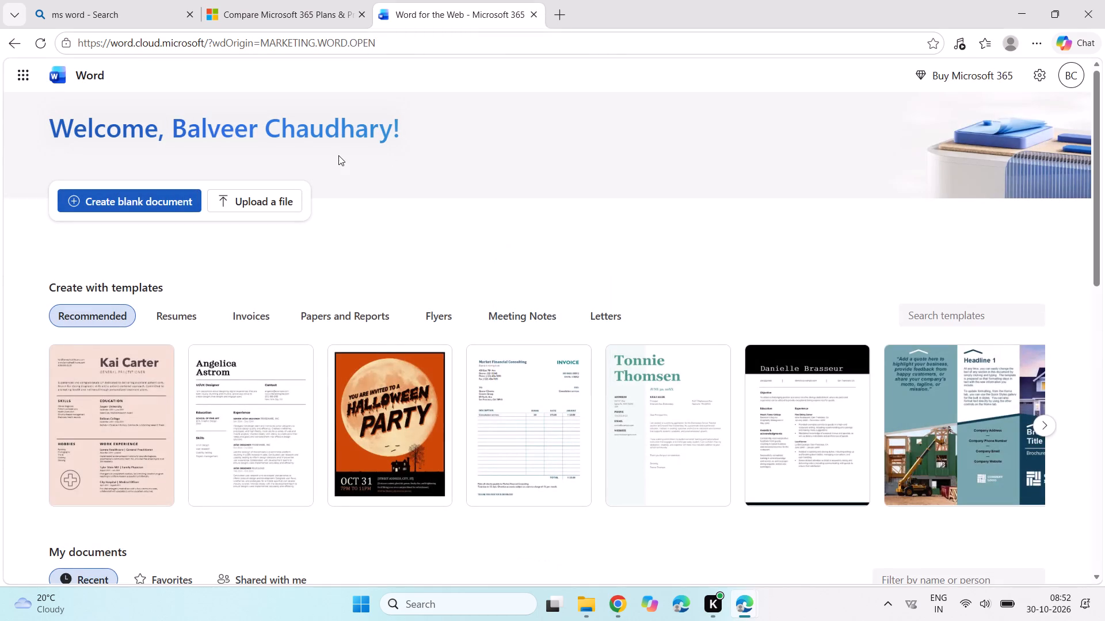
pyautogui.click(274, 200)
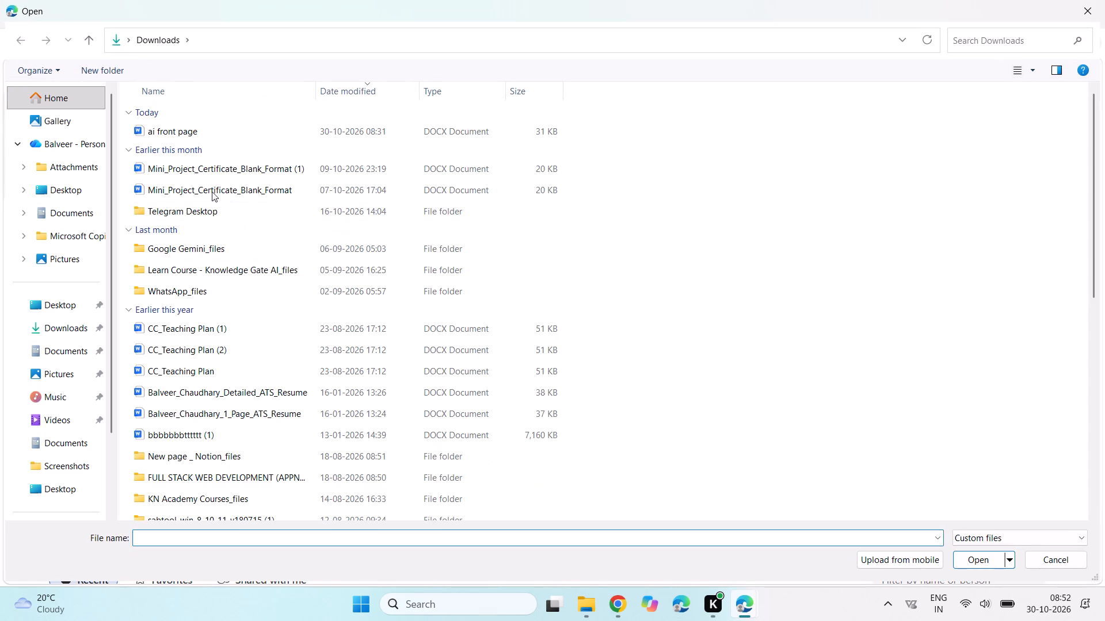
pyautogui.click(193, 130)
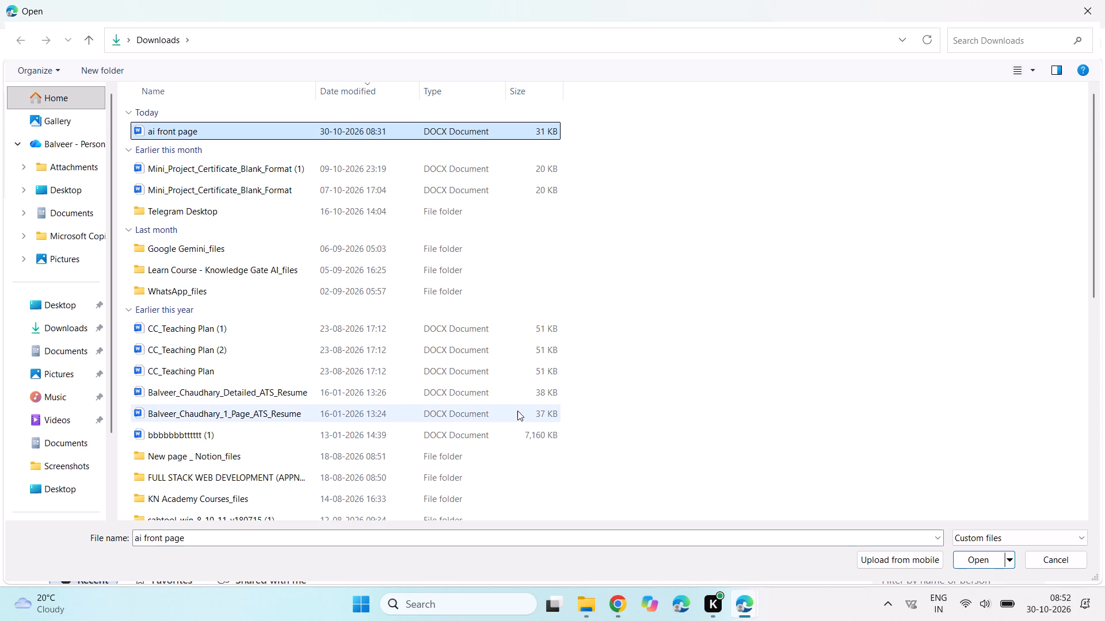
pyautogui.click(981, 555)
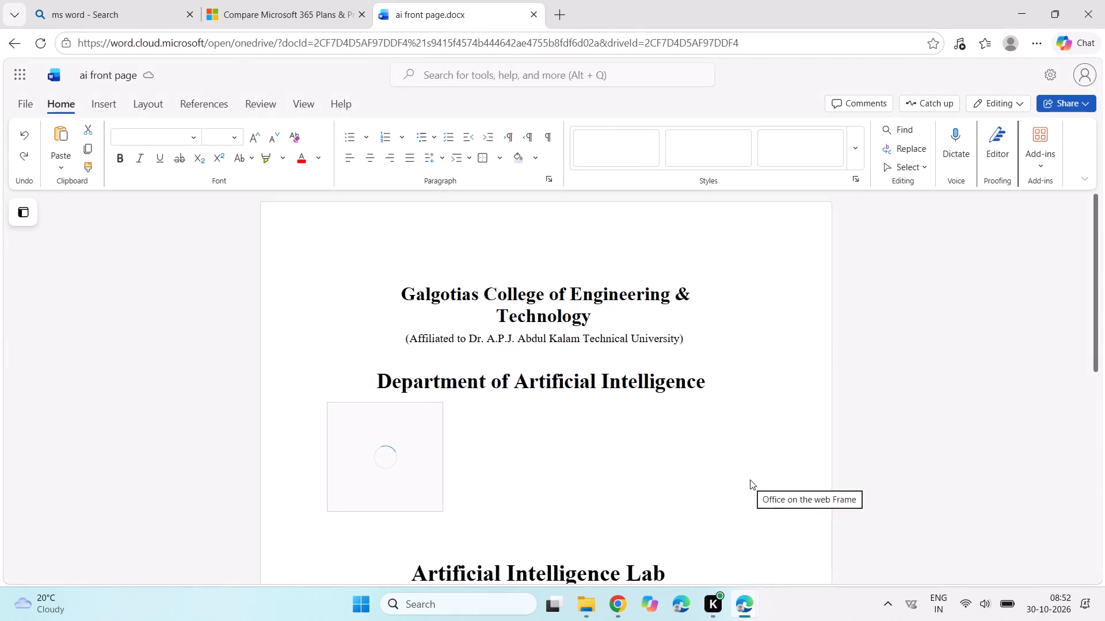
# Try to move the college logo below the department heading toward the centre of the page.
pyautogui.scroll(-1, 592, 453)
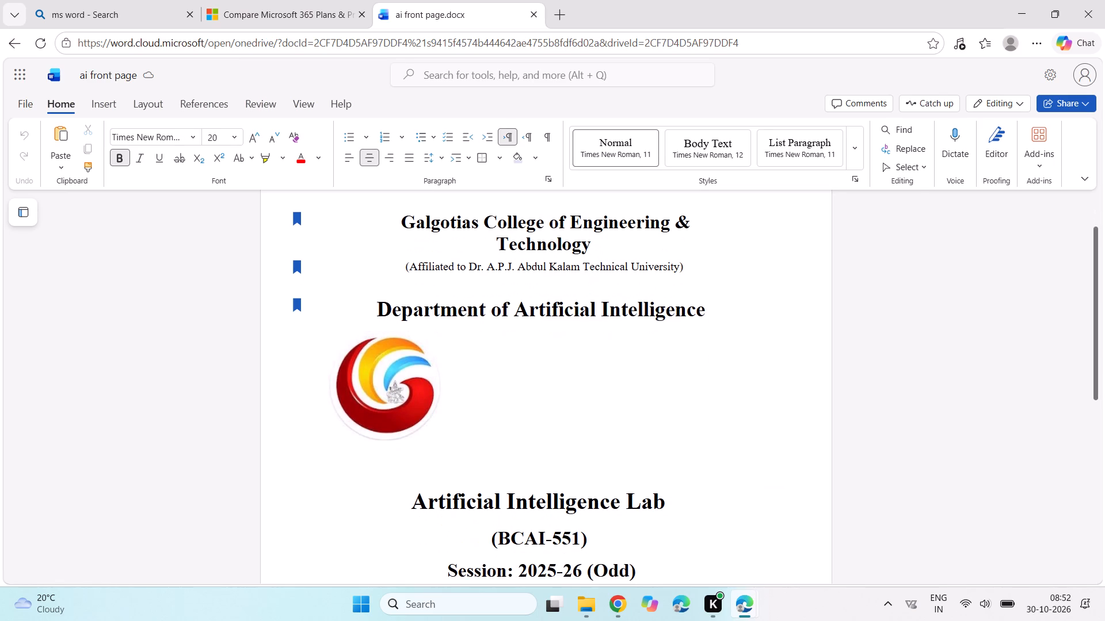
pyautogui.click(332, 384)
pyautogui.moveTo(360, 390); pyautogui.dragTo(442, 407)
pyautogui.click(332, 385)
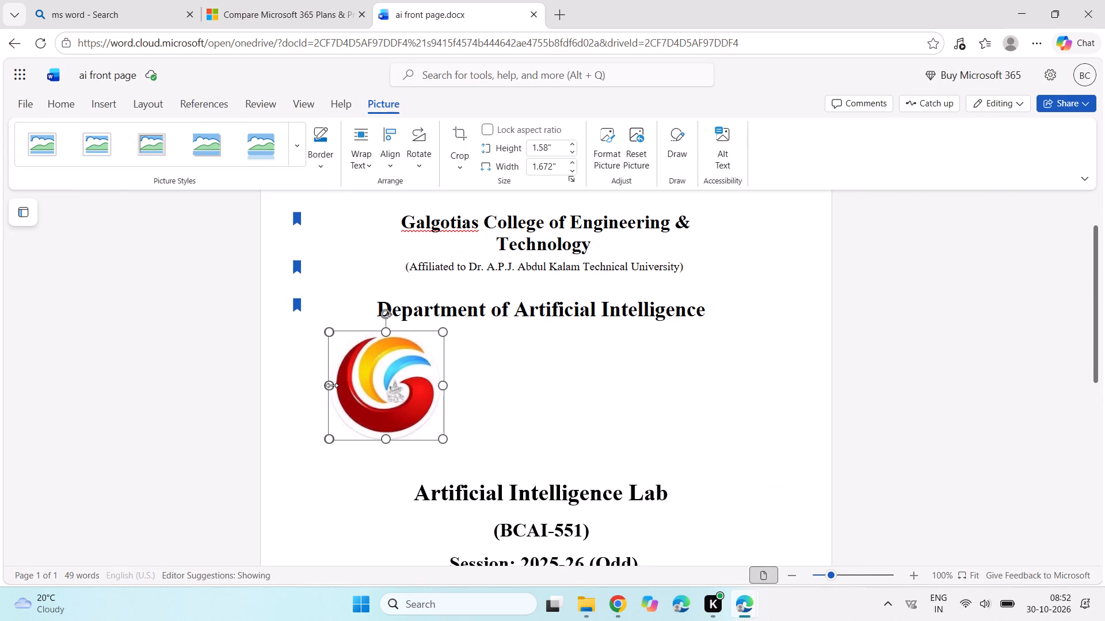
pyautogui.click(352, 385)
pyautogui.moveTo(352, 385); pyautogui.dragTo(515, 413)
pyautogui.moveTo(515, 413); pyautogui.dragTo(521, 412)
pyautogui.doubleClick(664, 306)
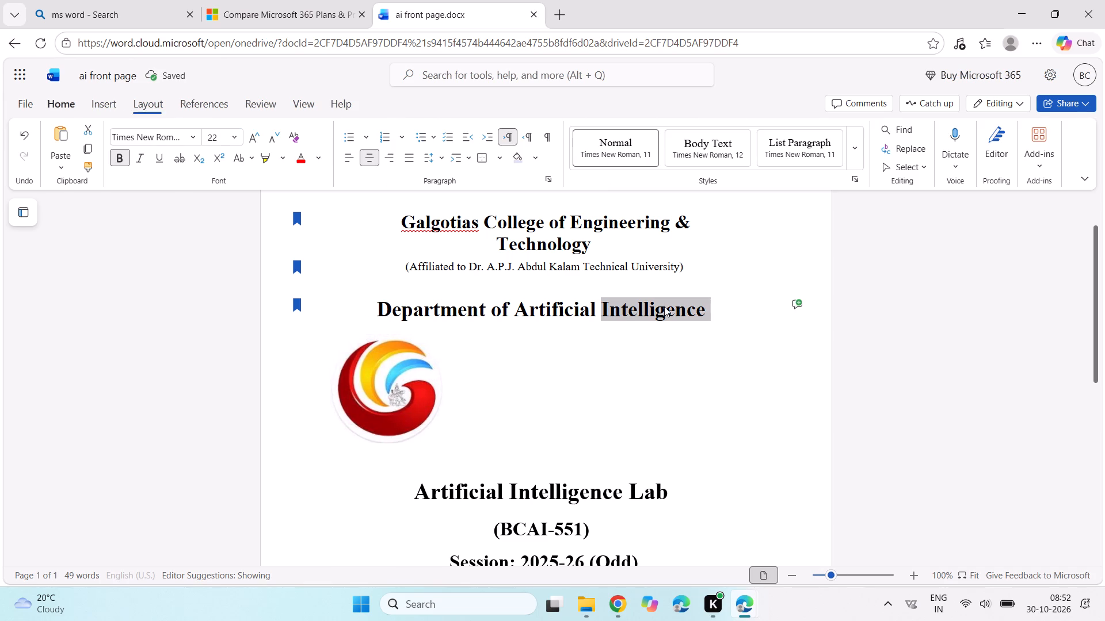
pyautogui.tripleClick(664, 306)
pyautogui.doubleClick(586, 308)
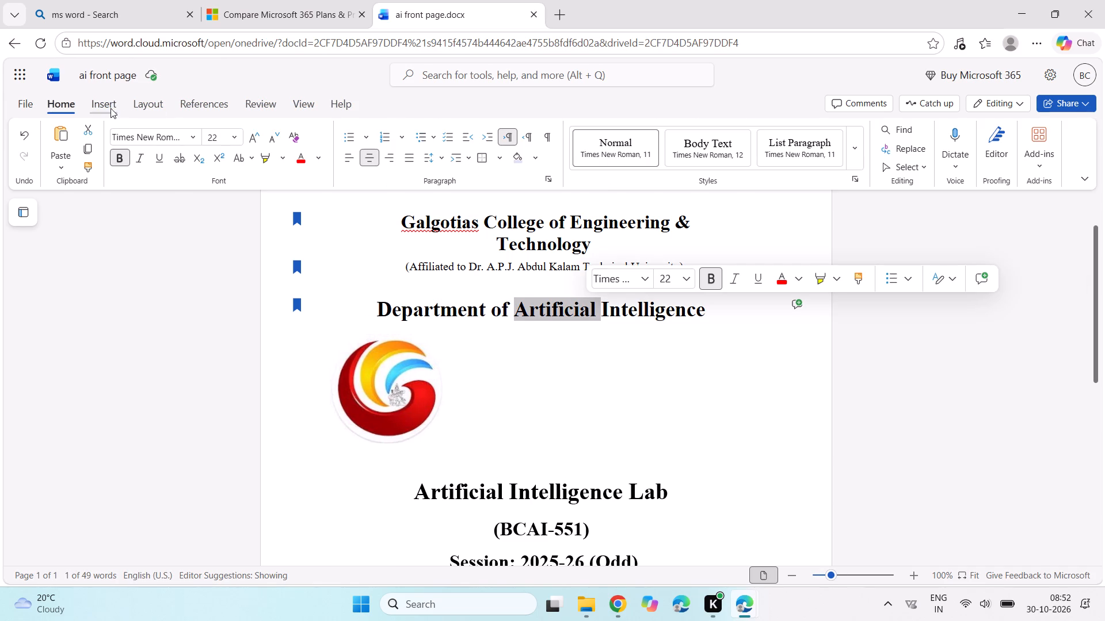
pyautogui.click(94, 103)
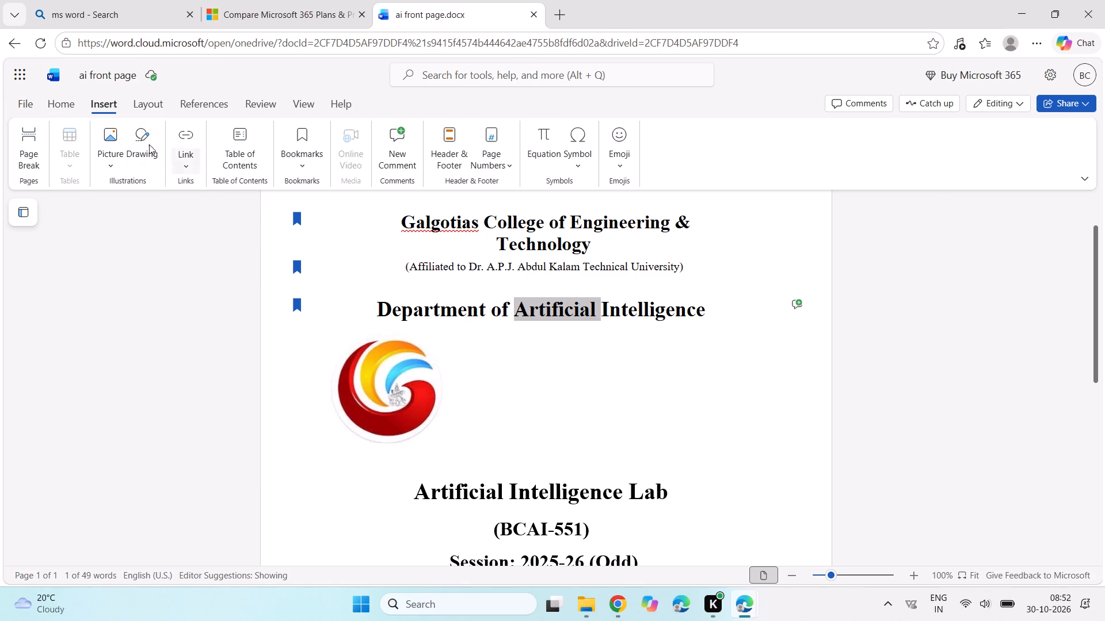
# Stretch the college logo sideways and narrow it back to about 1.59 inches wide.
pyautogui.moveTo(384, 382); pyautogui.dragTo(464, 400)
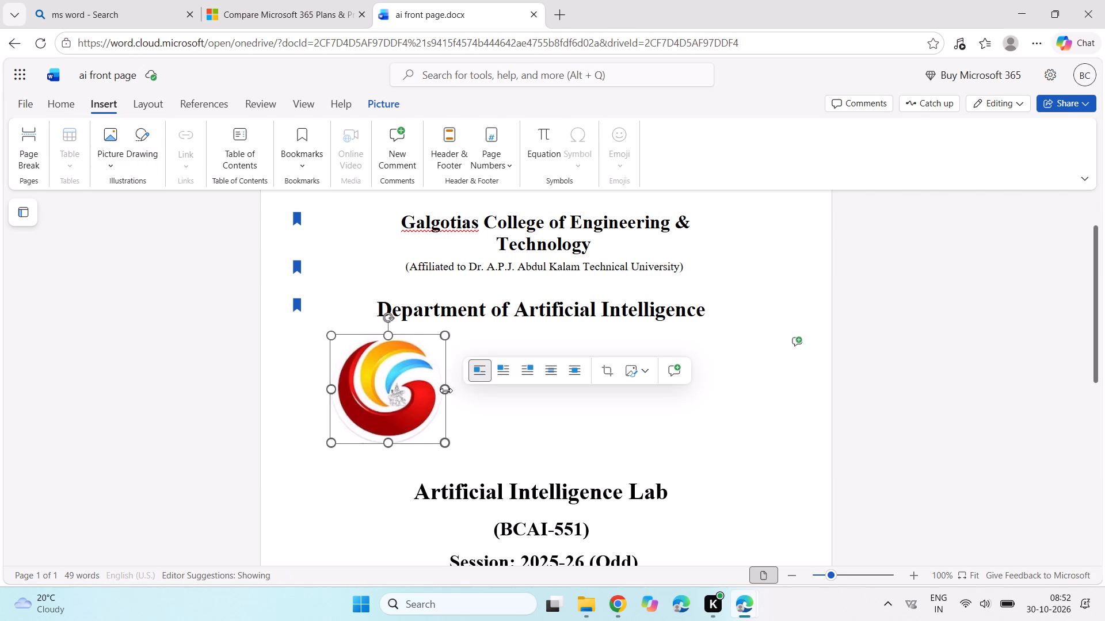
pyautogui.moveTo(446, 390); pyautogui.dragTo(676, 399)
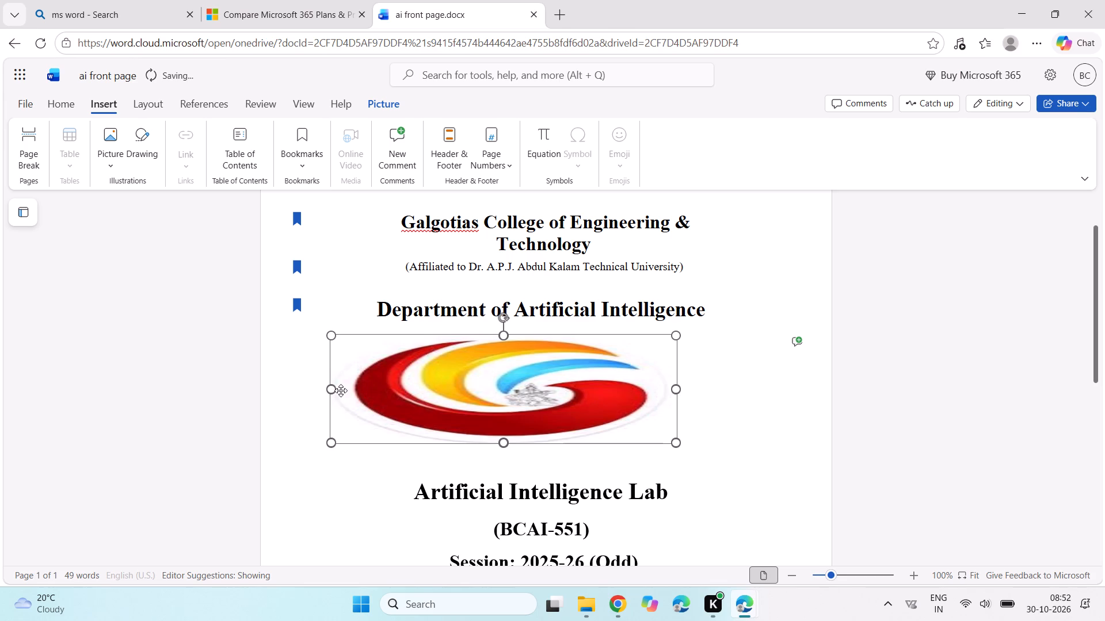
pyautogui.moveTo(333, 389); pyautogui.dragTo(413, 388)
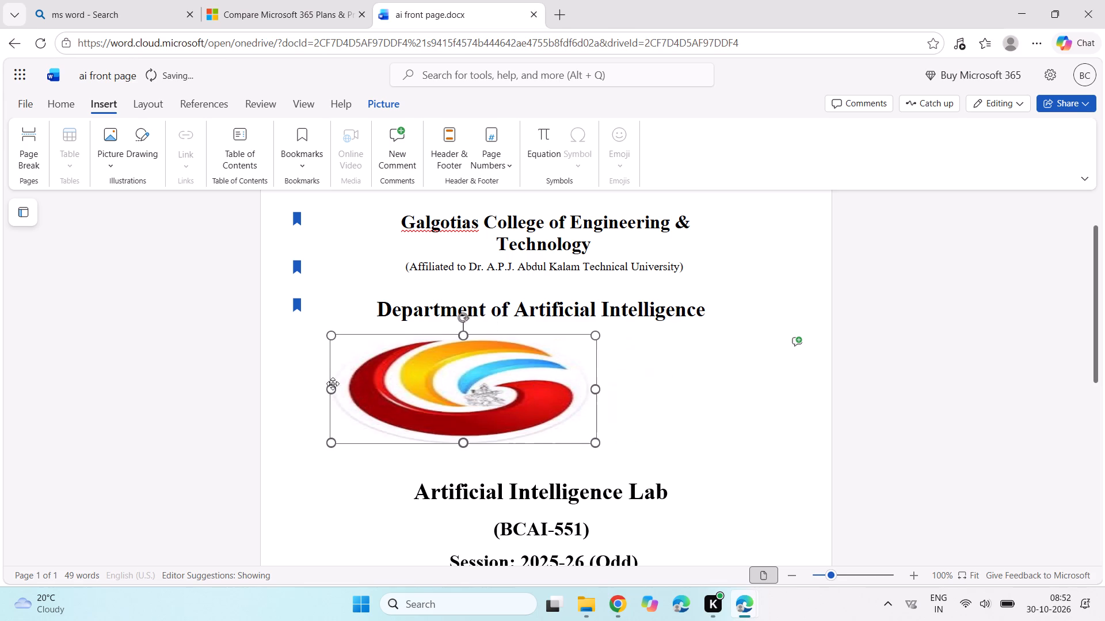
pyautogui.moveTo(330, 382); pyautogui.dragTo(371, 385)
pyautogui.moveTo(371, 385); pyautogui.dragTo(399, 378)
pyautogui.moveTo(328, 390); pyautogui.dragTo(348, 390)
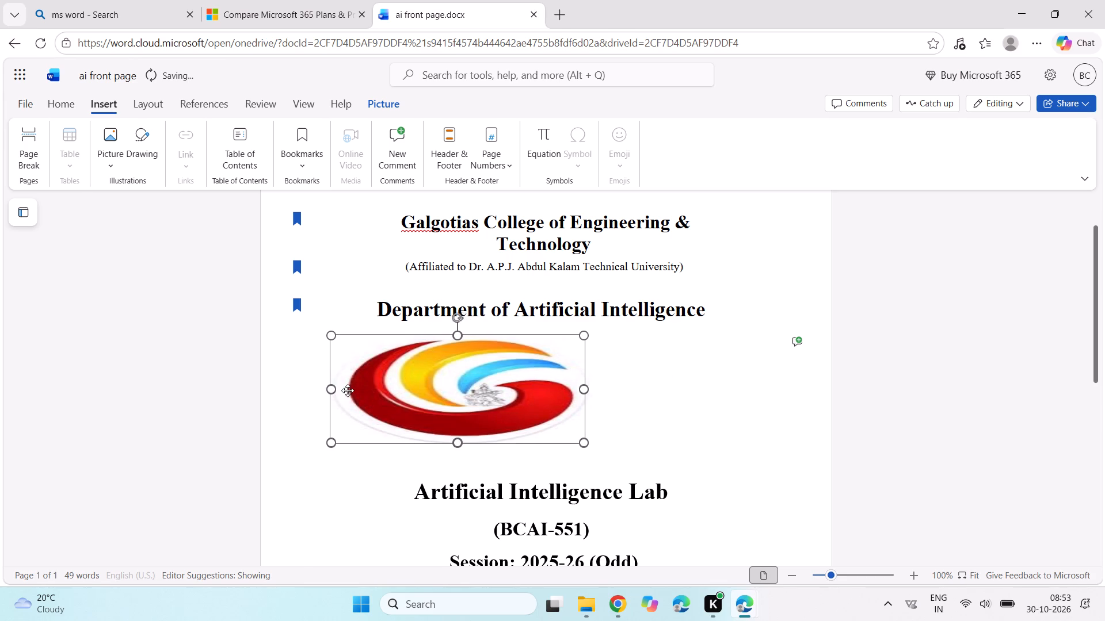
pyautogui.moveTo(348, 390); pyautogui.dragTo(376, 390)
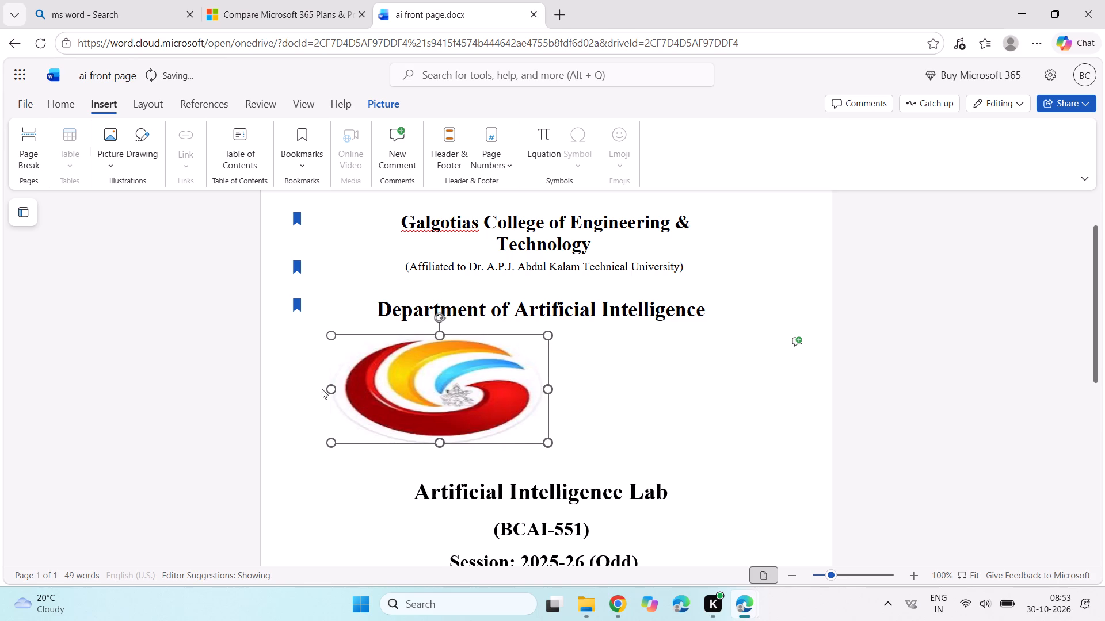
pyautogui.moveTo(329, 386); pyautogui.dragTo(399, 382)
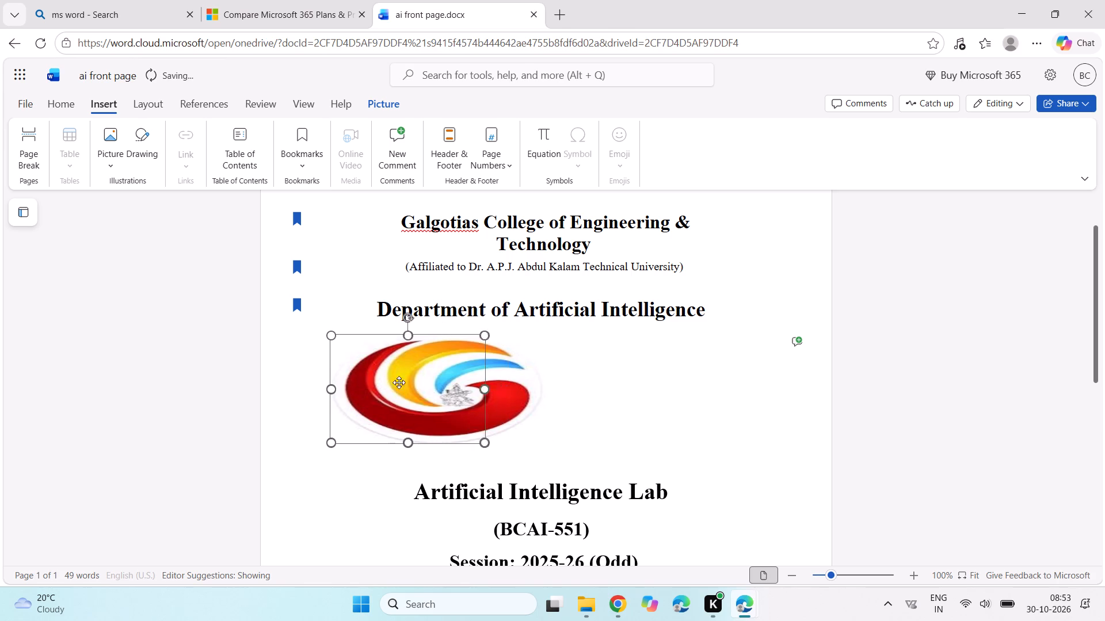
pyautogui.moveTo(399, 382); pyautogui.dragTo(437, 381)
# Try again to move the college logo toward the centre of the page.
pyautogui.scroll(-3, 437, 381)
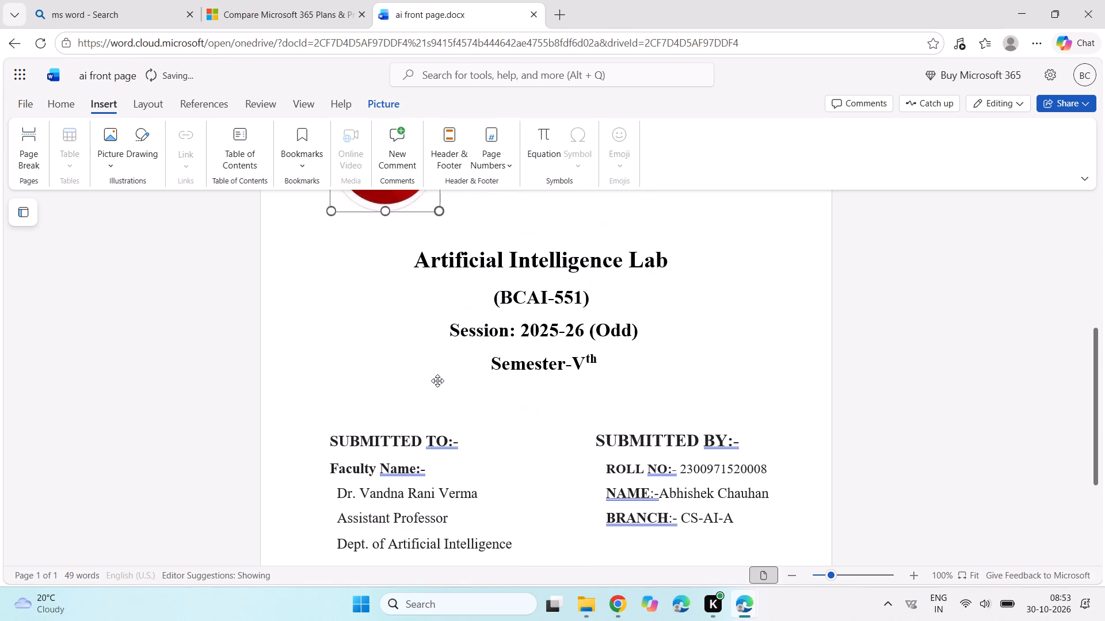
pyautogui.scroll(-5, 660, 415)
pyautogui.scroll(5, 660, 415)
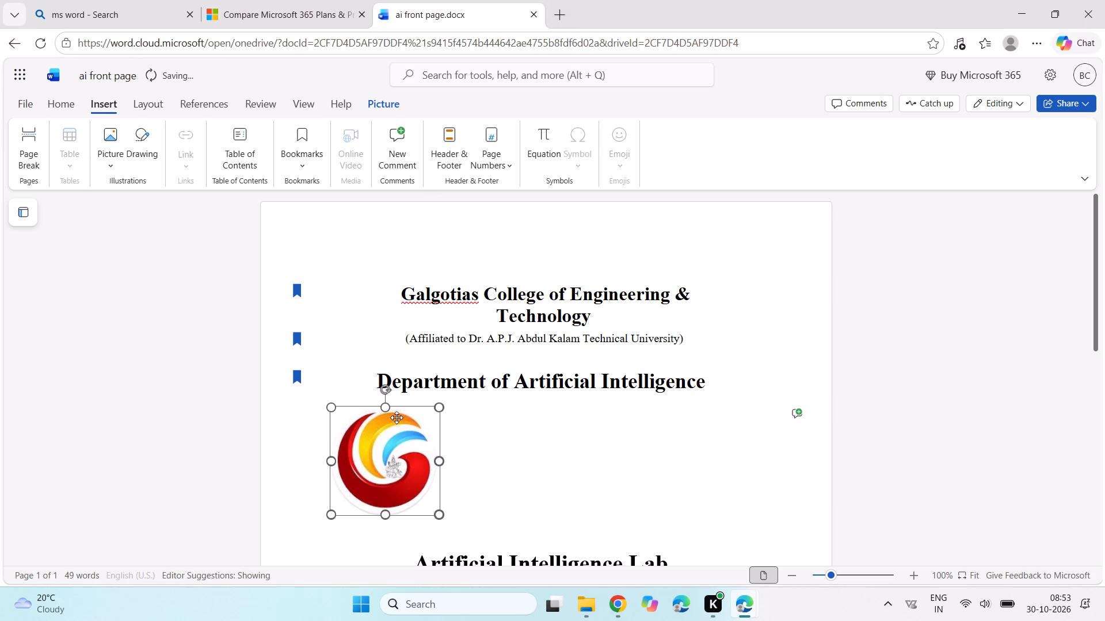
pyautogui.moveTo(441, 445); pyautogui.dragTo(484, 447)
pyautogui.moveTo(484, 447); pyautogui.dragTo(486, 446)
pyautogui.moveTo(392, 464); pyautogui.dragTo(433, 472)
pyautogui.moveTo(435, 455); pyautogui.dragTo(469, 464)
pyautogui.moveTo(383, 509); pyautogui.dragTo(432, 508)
# Change the course code in parentheses below the Artificial Intelligence Lab title to BCS.
pyautogui.scroll(-2, 432, 508)
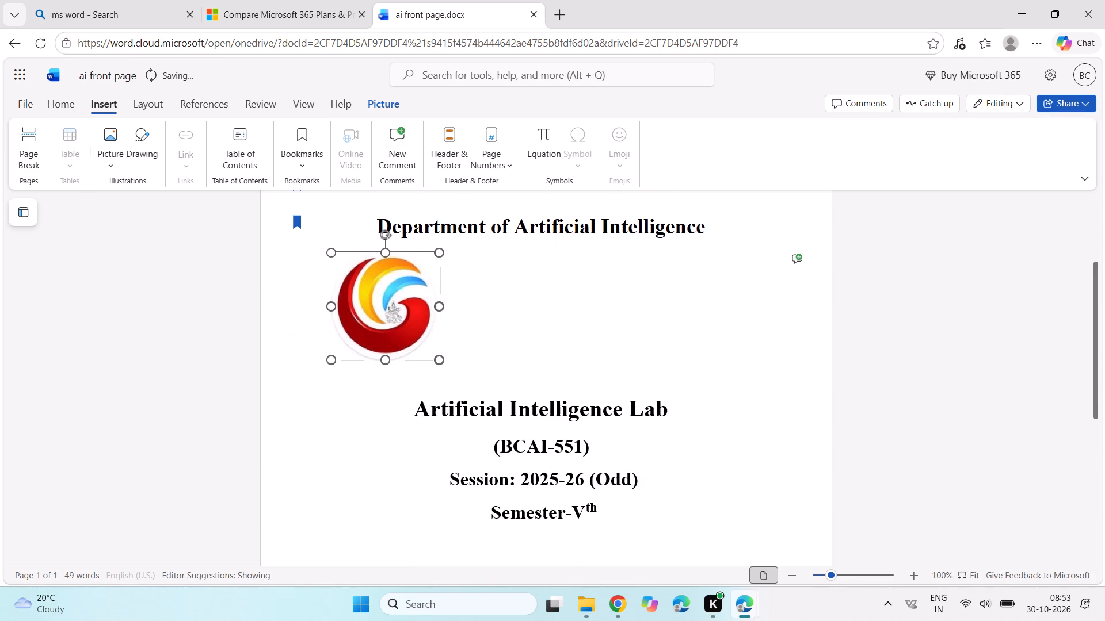
pyautogui.click(581, 447)
pyautogui.click(581, 447)
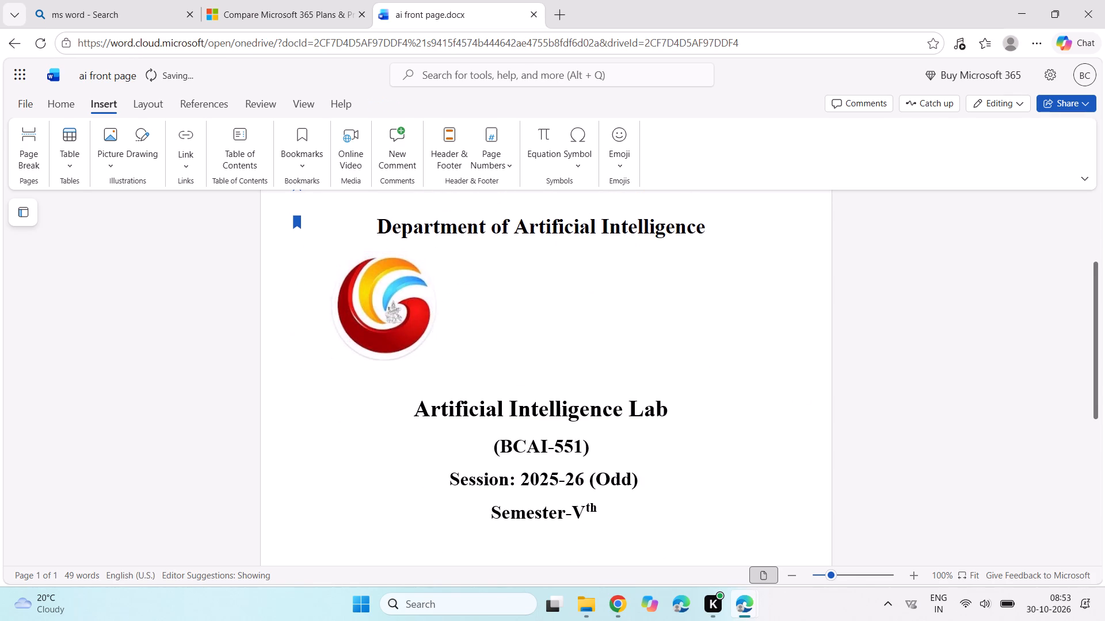
pyautogui.press('BackSpace')
pyautogui.press('BackSpace')
pyautogui.press('BackSpace')
pyautogui.press('BackSpace')
pyautogui.press('BackSpace')
pyautogui.press('BackSpace')
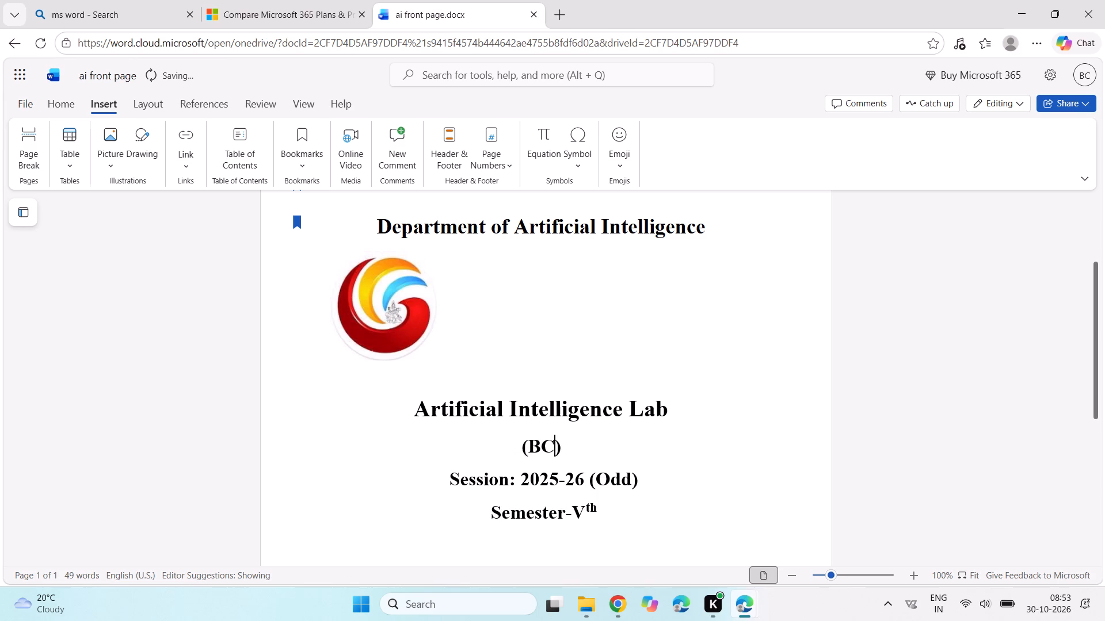
pyautogui.hotkey('shift', 's')
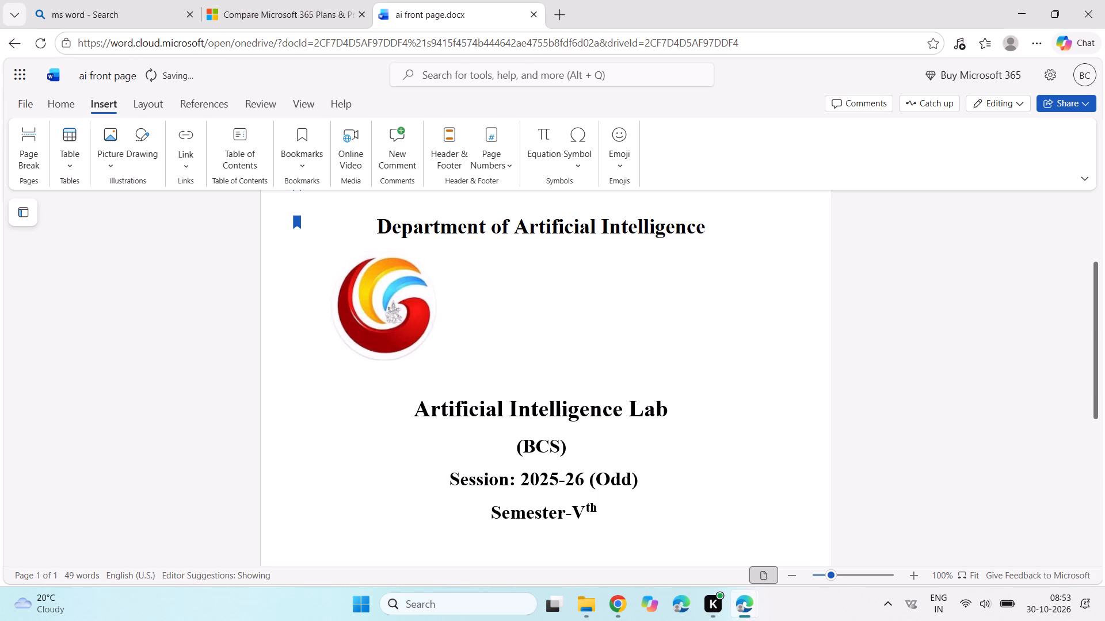
# Delete the last digit of the first year in the Session line.
pyautogui.click(559, 484)
pyautogui.press('BackSpace')
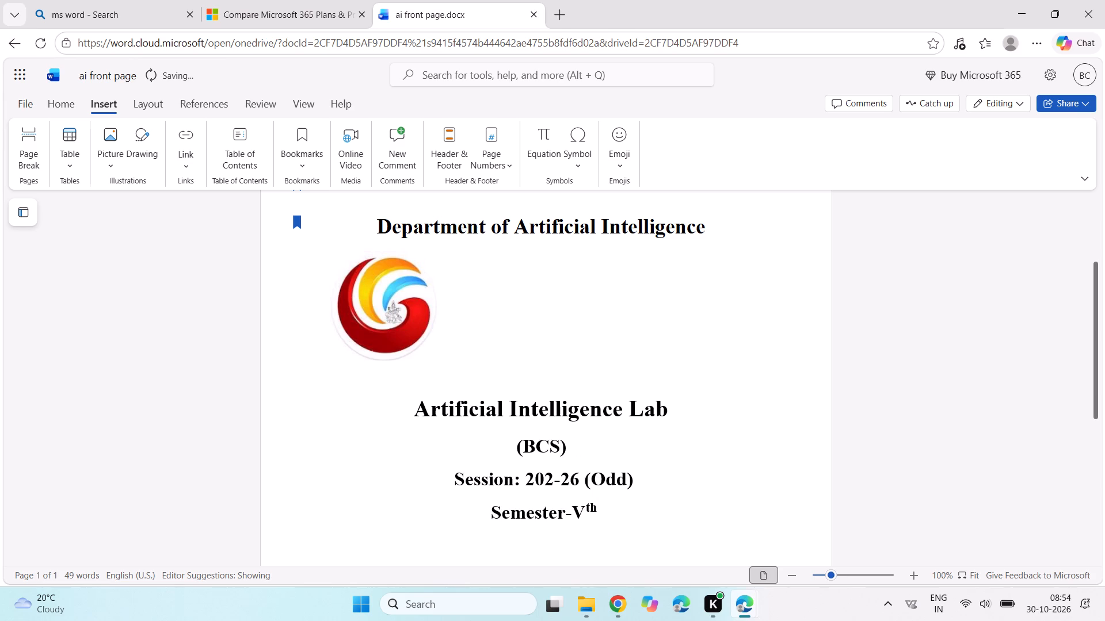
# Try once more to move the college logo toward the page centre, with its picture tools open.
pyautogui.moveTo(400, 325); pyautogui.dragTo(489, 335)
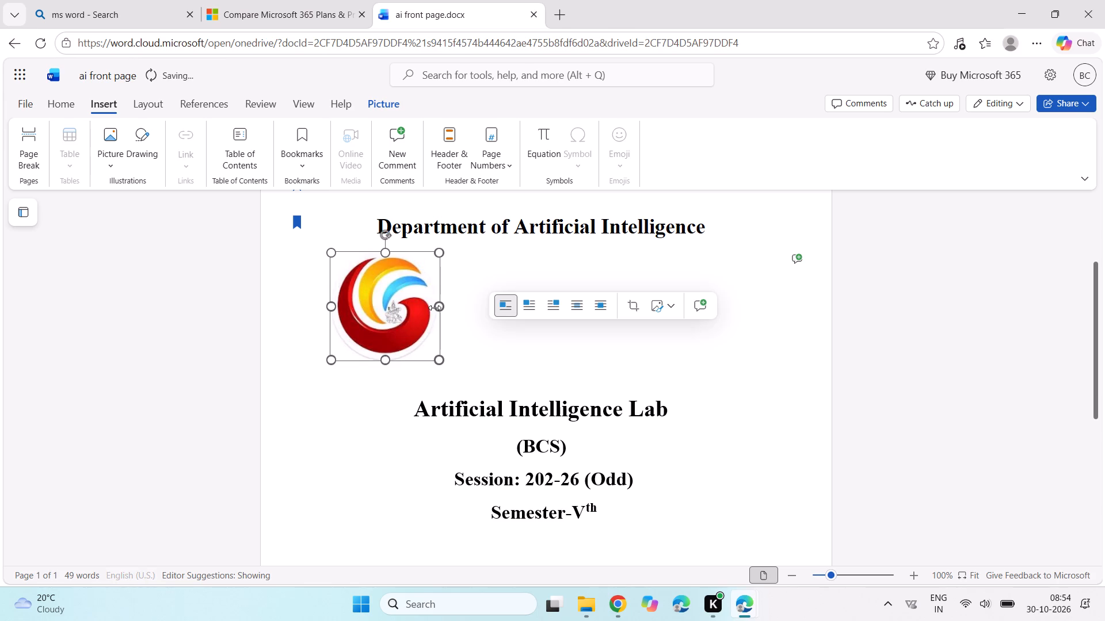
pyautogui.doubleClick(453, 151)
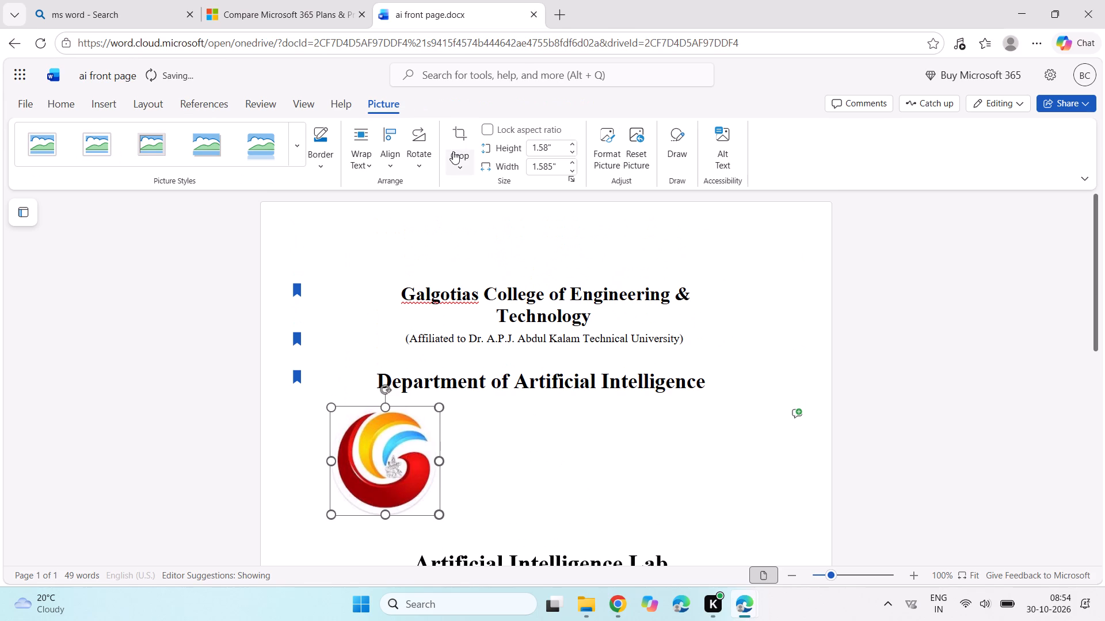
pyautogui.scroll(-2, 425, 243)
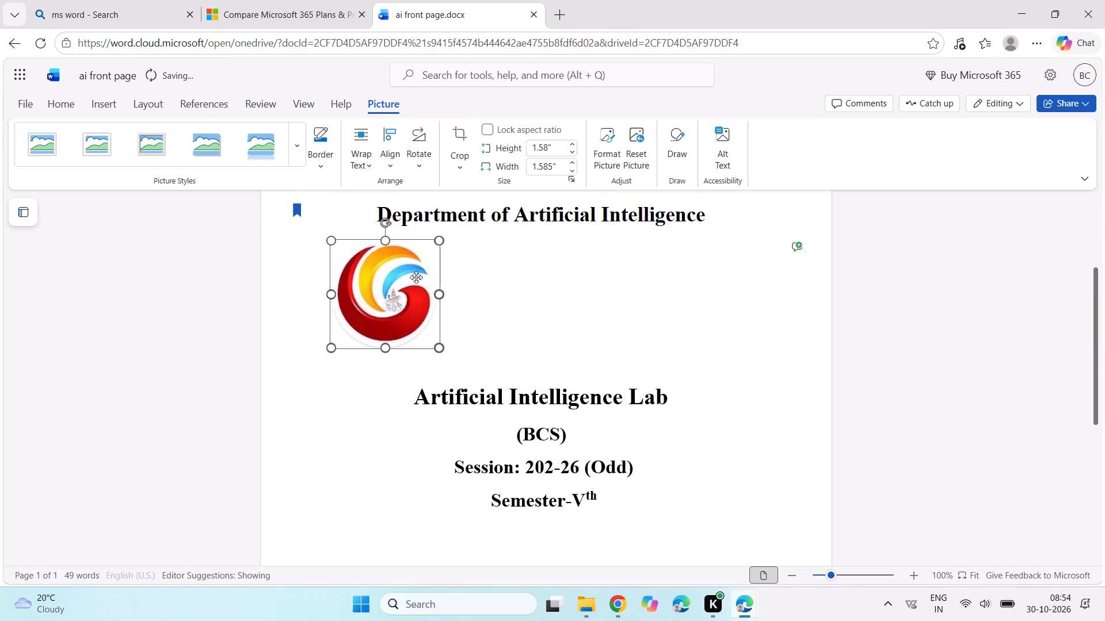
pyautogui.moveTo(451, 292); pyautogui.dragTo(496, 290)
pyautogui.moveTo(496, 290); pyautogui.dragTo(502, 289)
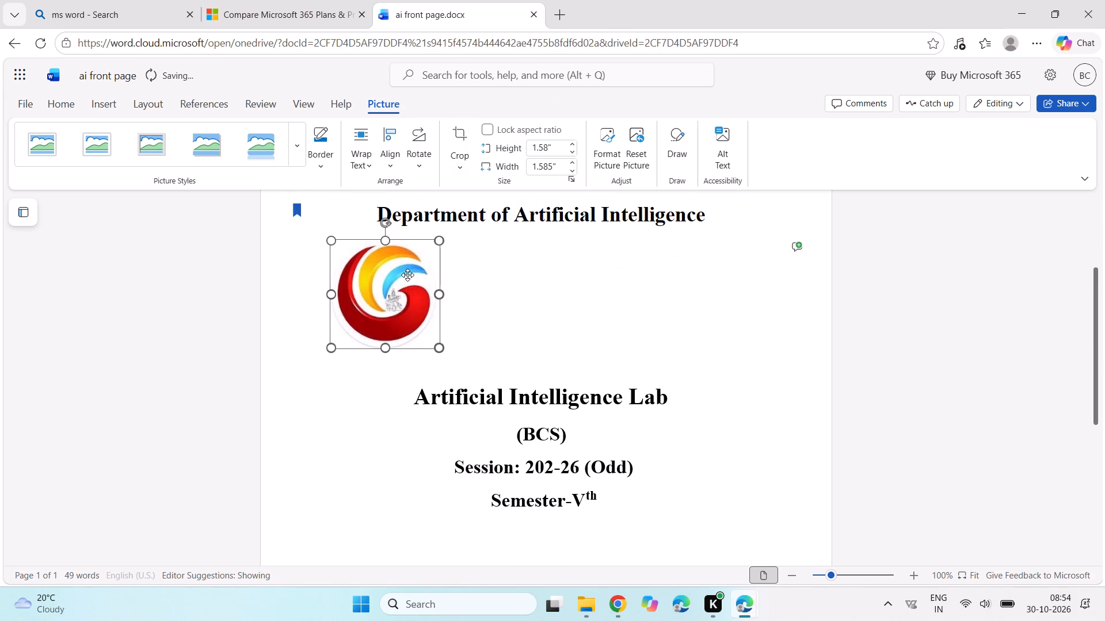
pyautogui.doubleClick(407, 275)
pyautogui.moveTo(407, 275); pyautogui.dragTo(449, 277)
# Stretch the college logo horizontally and bring it back to a width of about 2.46 inches.
pyautogui.moveTo(443, 292); pyautogui.dragTo(512, 296)
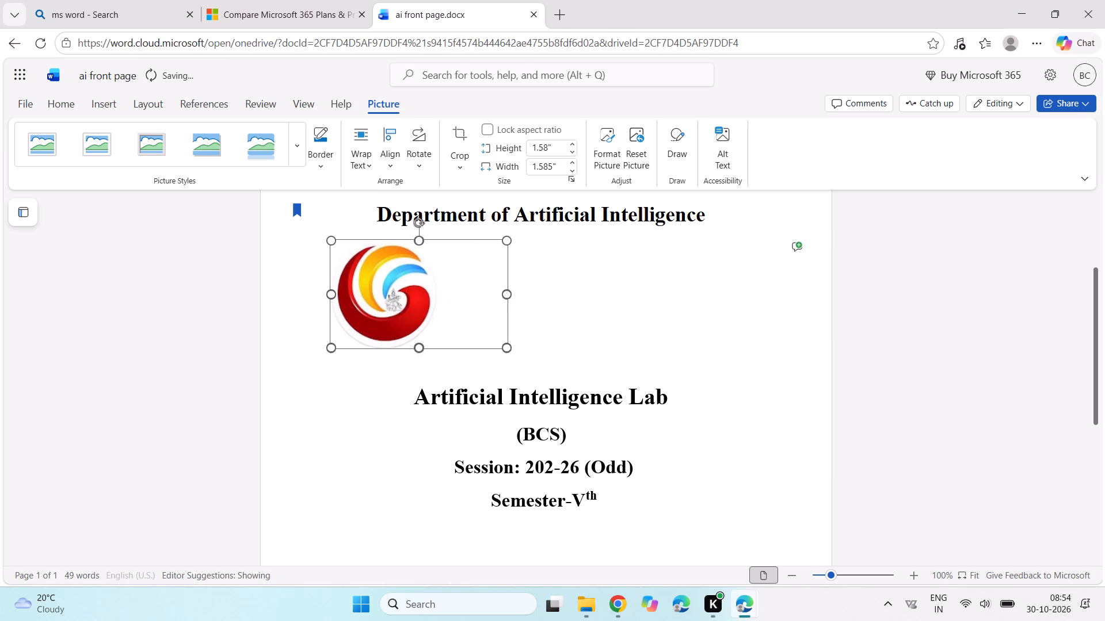
pyautogui.moveTo(512, 296); pyautogui.dragTo(577, 297)
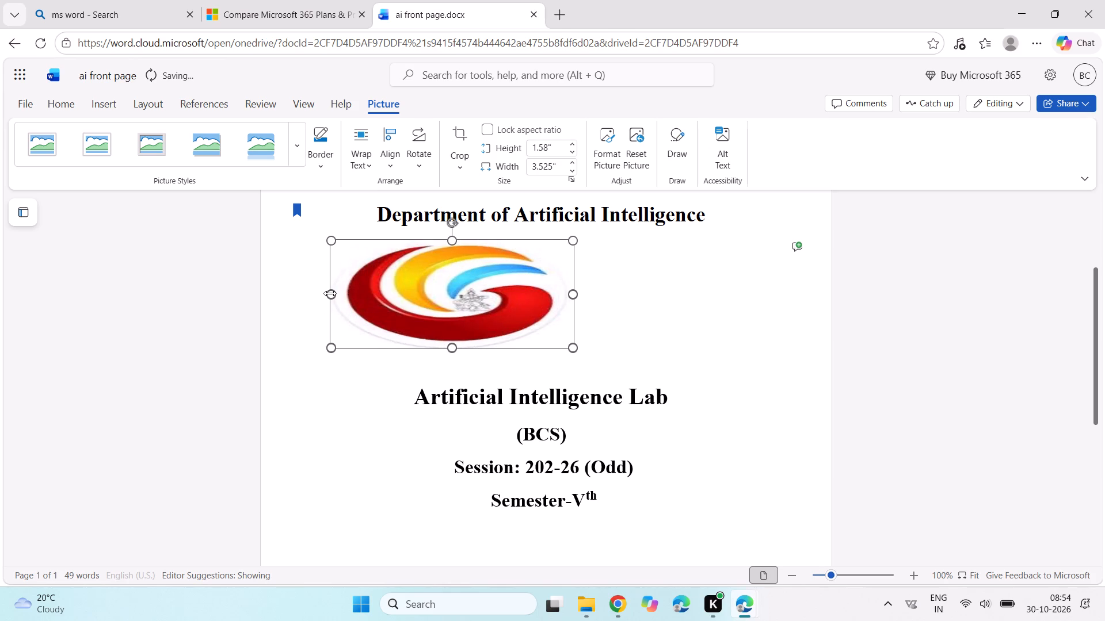
pyautogui.moveTo(330, 293); pyautogui.dragTo(403, 299)
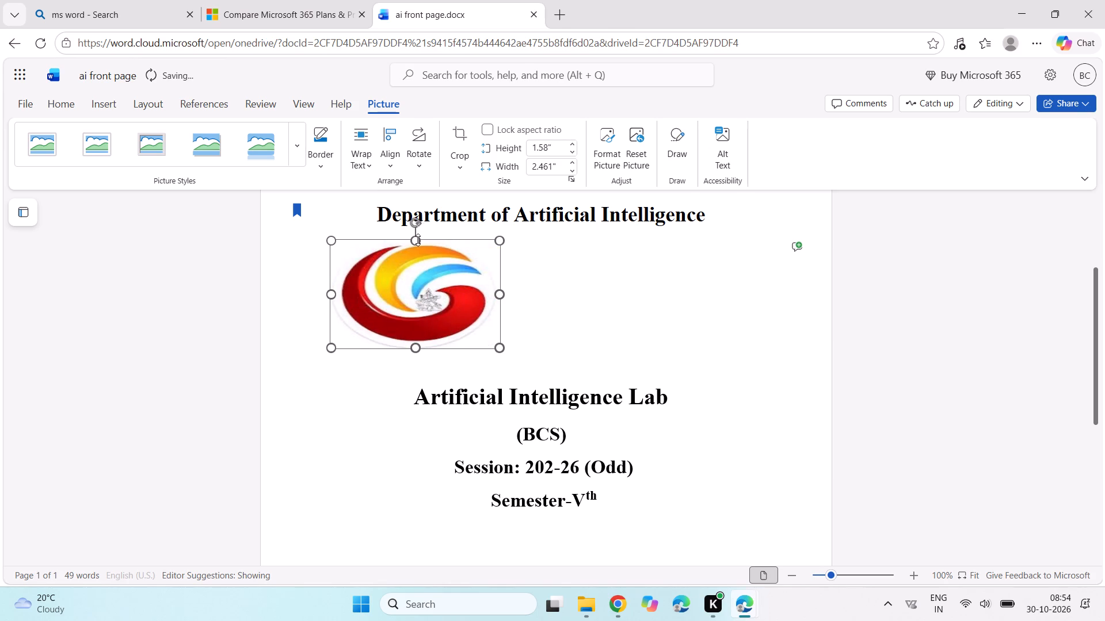
# Reduce the college logo's height to about 1.42 inches.
pyautogui.moveTo(418, 240); pyautogui.dragTo(483, 251)
pyautogui.click(470, 274)
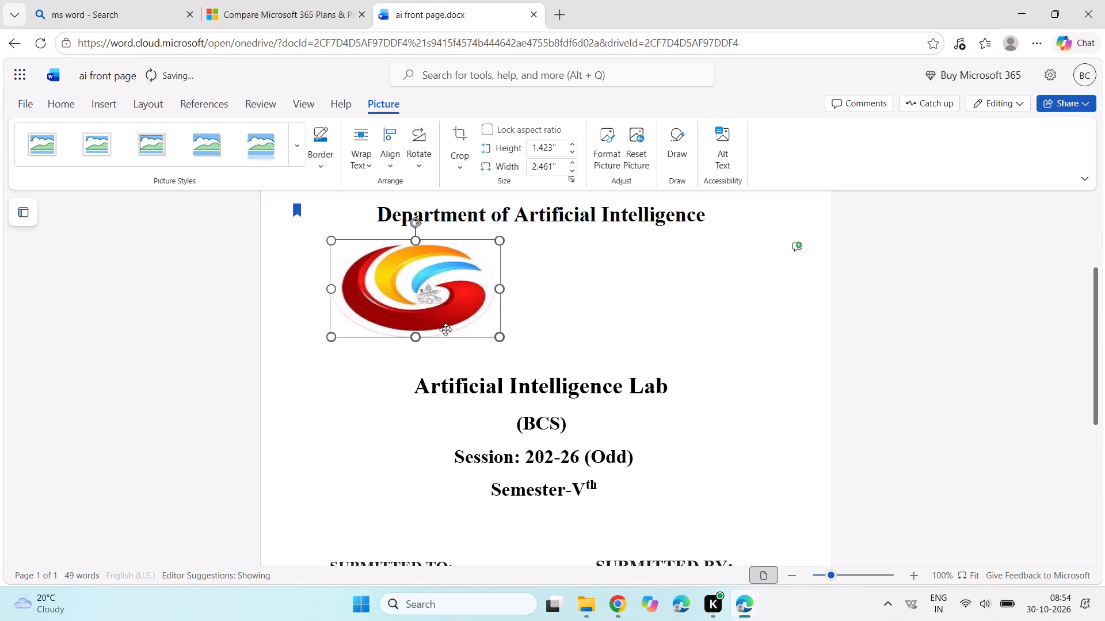
pyautogui.moveTo(424, 336); pyautogui.dragTo(478, 334)
# Try to shift the college logo toward the page centre by pulling its left edge inward.
pyautogui.scroll(1, 529, 319)
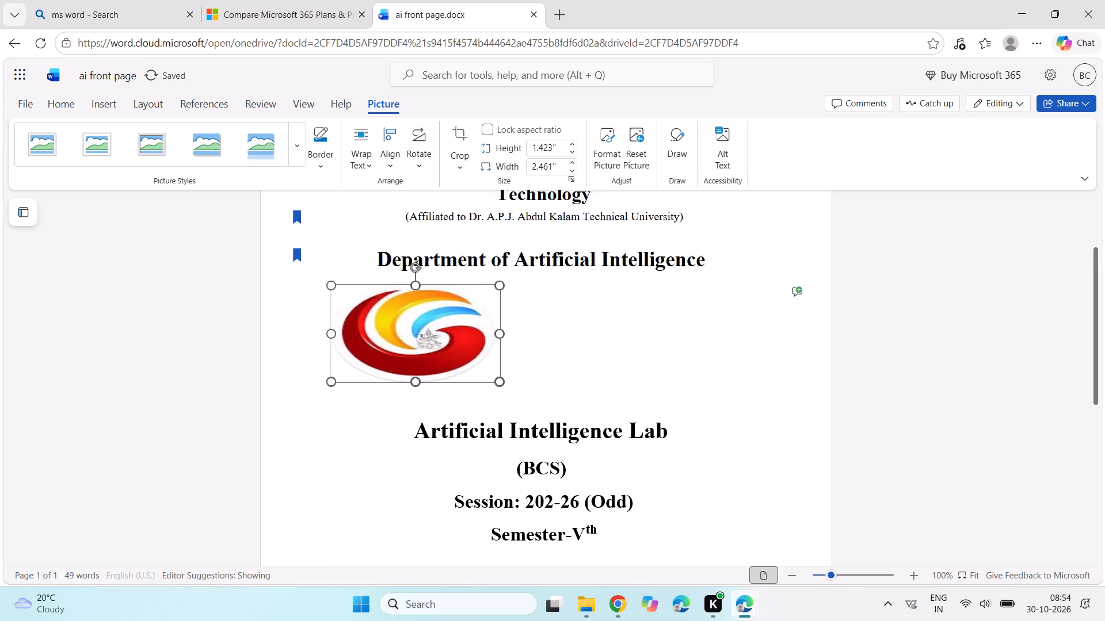
pyautogui.scroll(1, 529, 319)
pyautogui.scroll(-1, 529, 319)
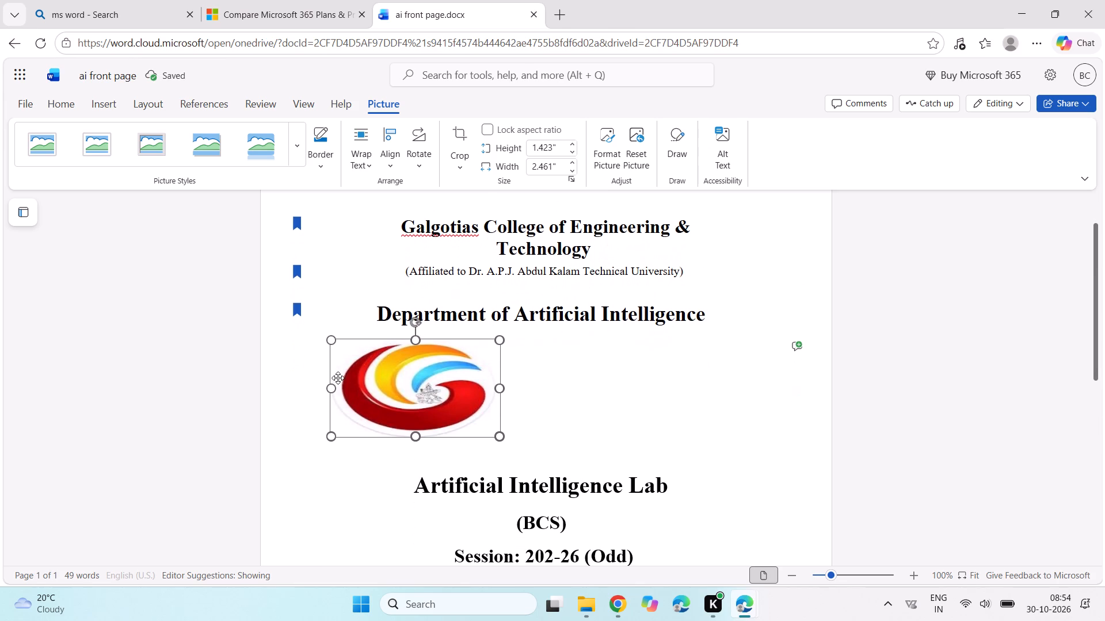
pyautogui.moveTo(329, 385); pyautogui.dragTo(485, 379)
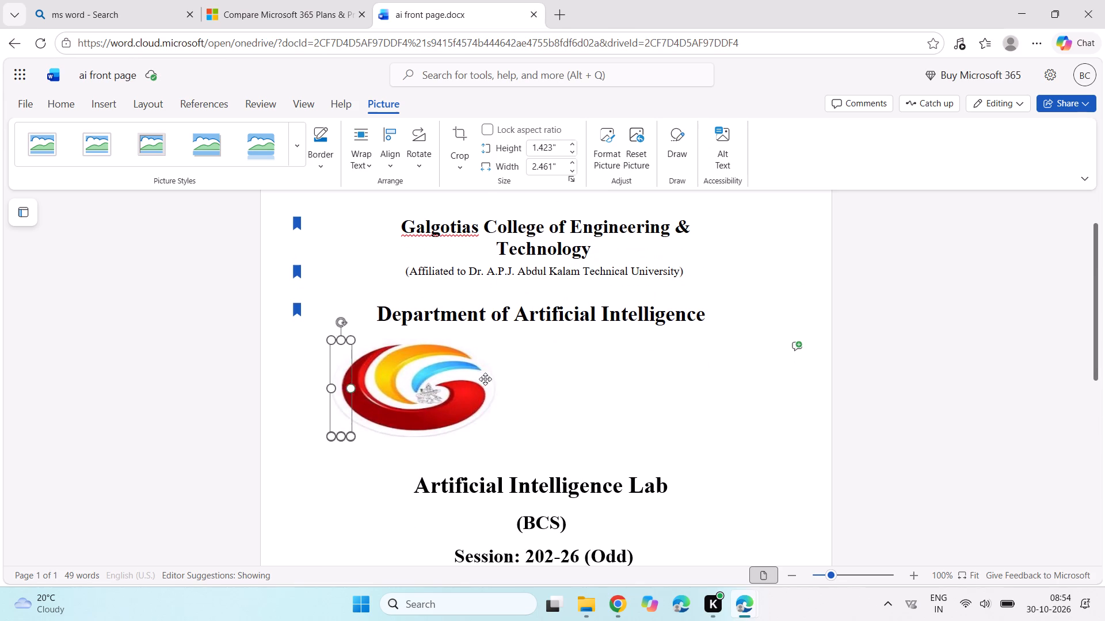
# Stretch the squeezed college logo horizontally again, settling on a width of about 2.75 inches.
pyautogui.moveTo(485, 379); pyautogui.dragTo(475, 381)
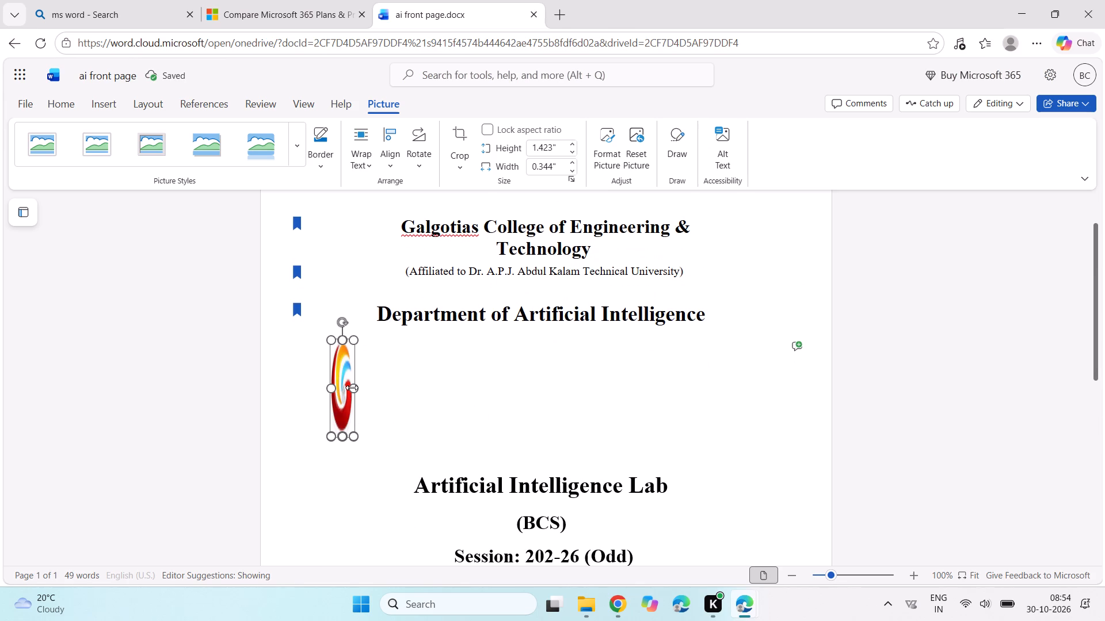
pyautogui.moveTo(352, 388); pyautogui.dragTo(546, 398)
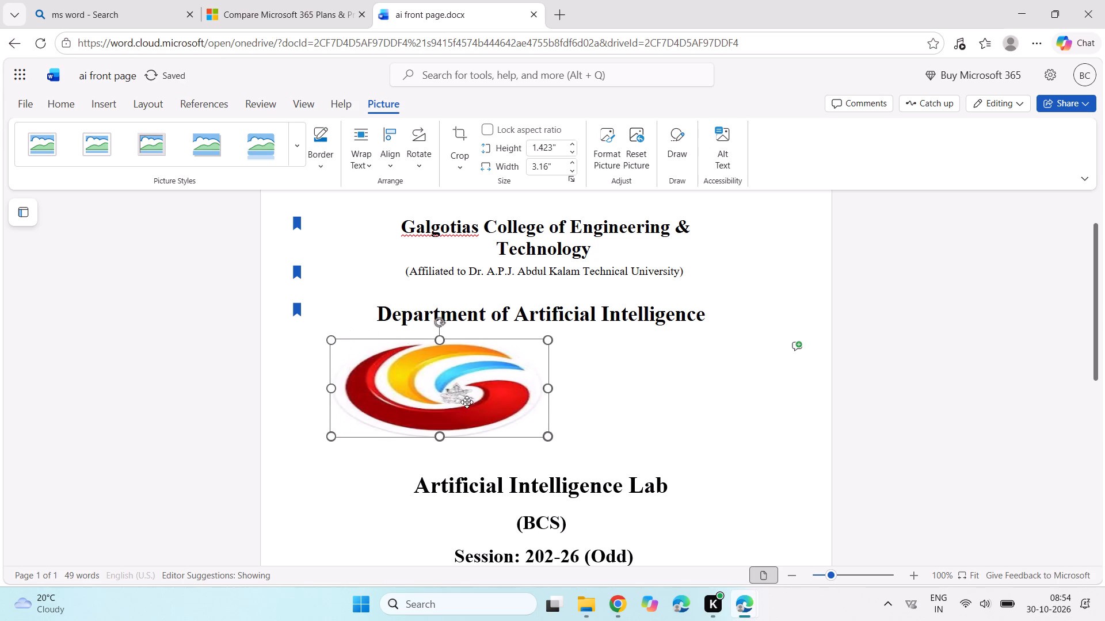
pyautogui.moveTo(329, 388); pyautogui.dragTo(356, 386)
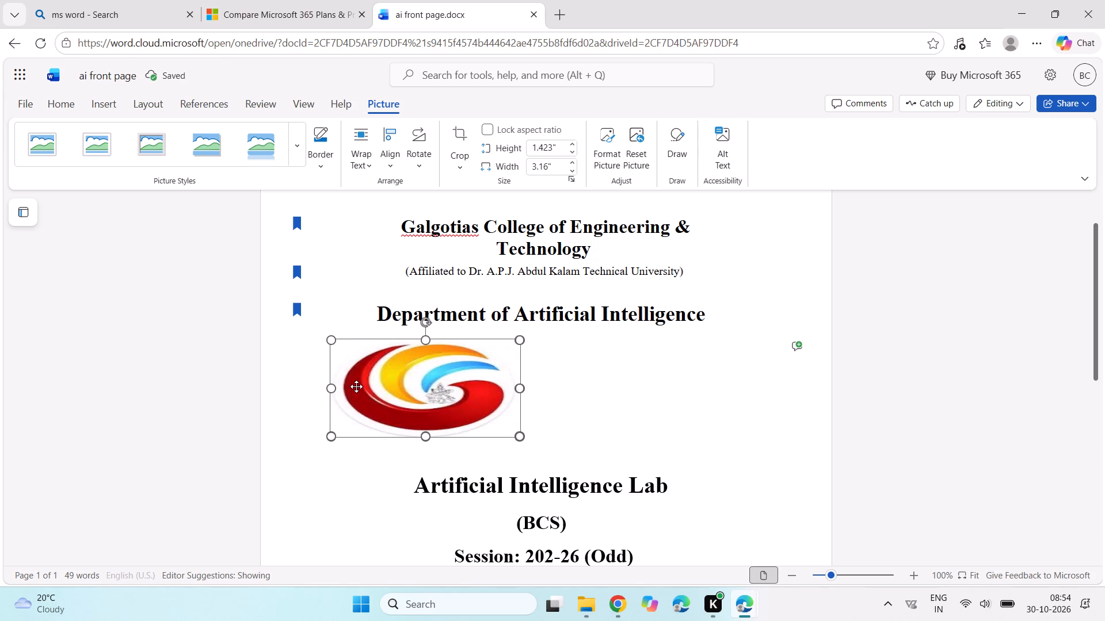
# Left-align the "(BCS)" course code line, also trying justified alignment on it.
pyautogui.scroll(-1, 501, 482)
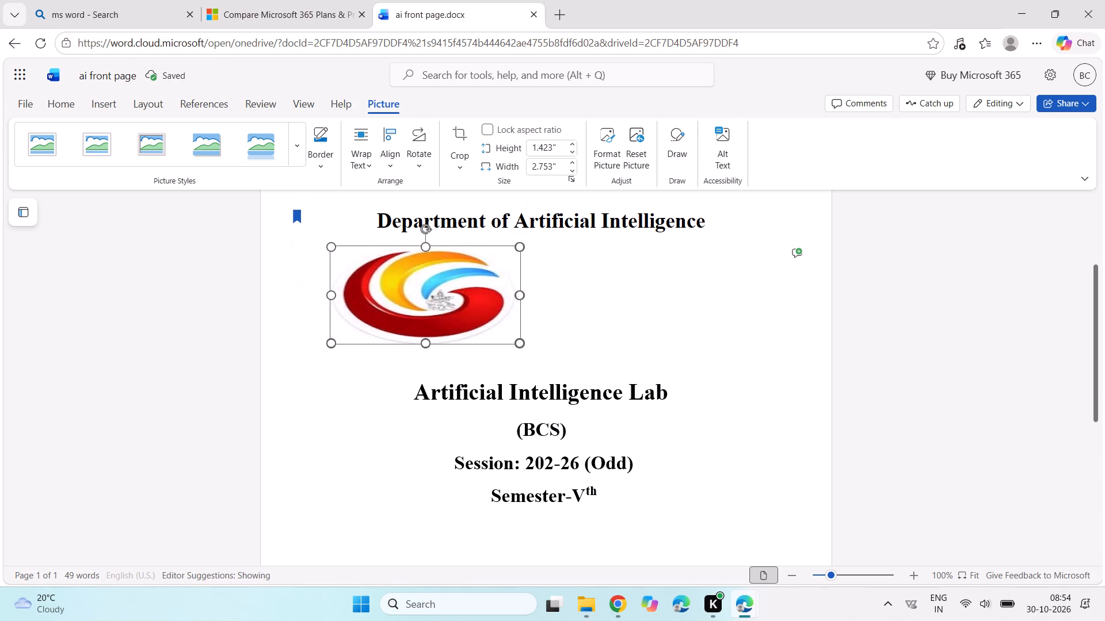
pyautogui.click(565, 432)
pyautogui.click(557, 431)
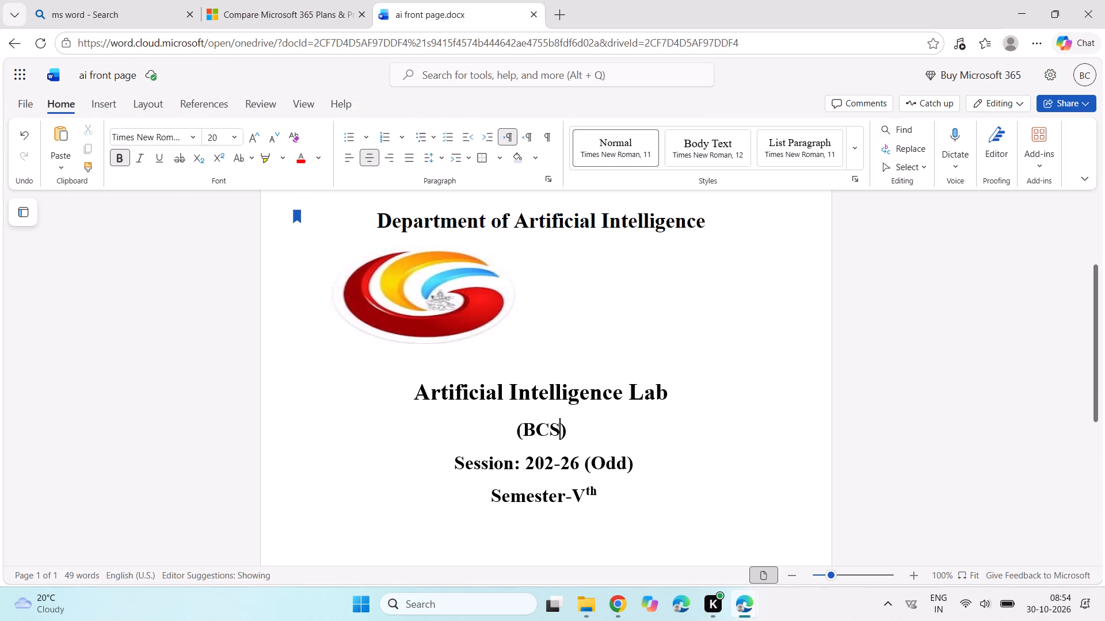
pyautogui.scroll(-2, 557, 431)
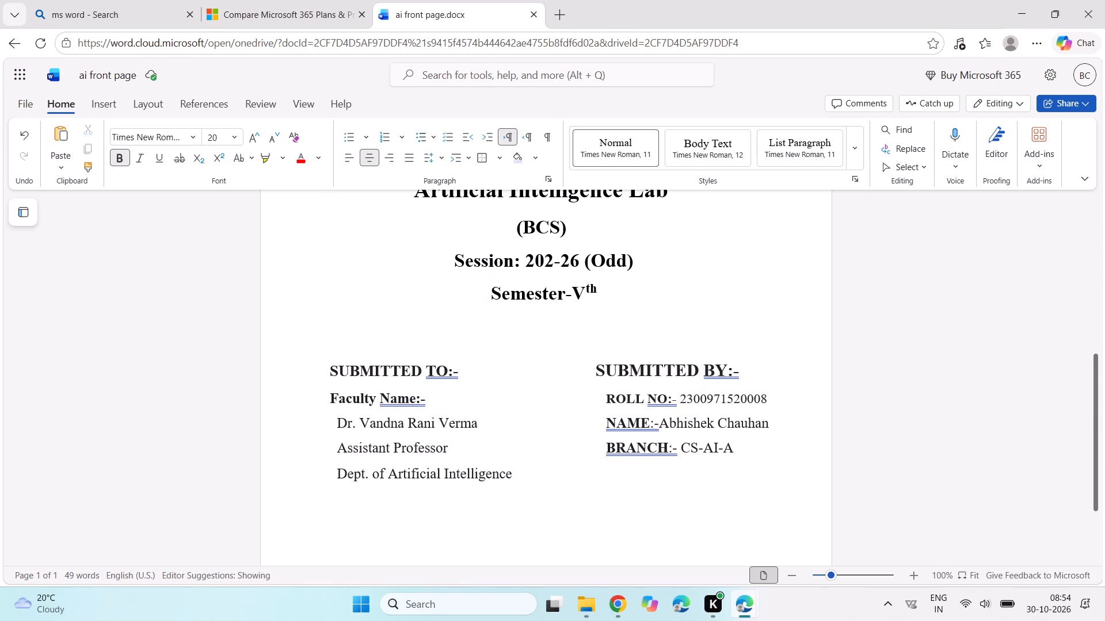
pyautogui.scroll(2, 557, 431)
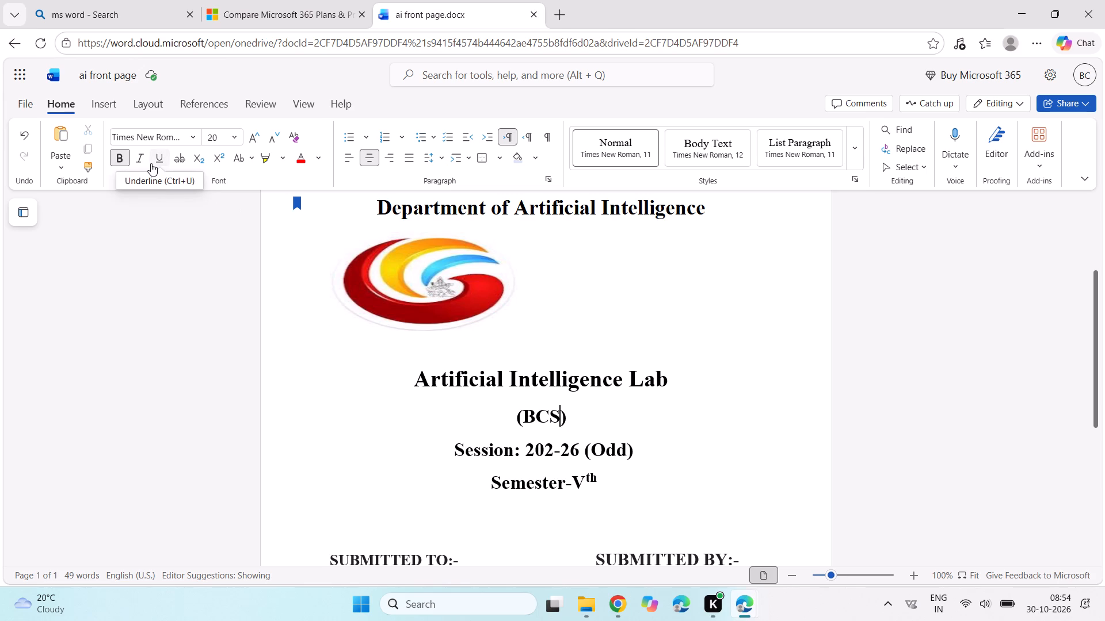
pyautogui.click(376, 155)
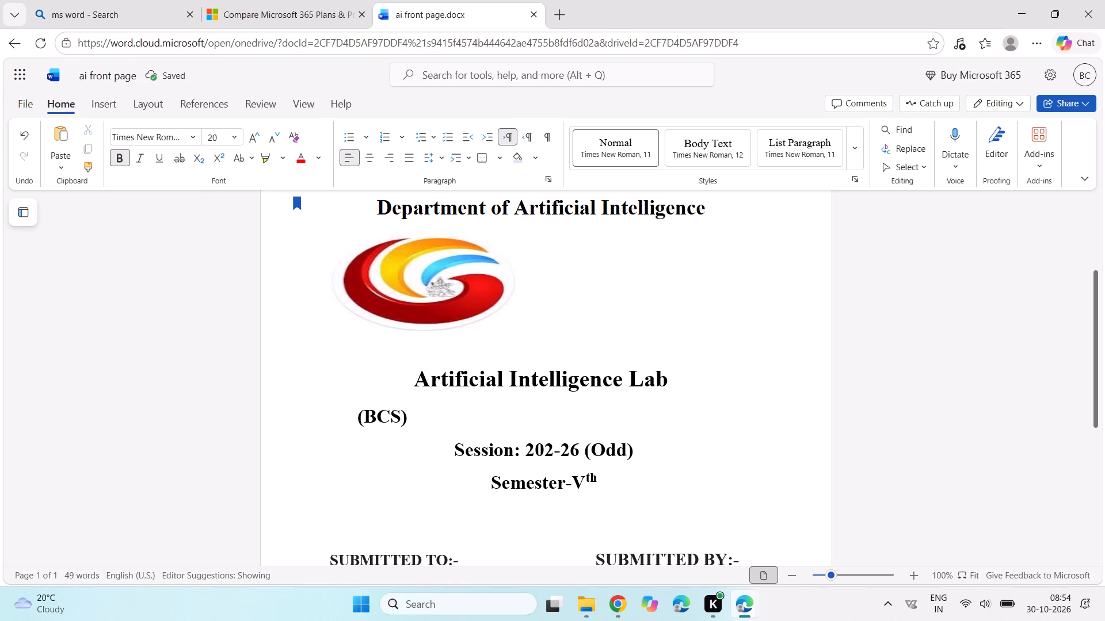
pyautogui.click(422, 158)
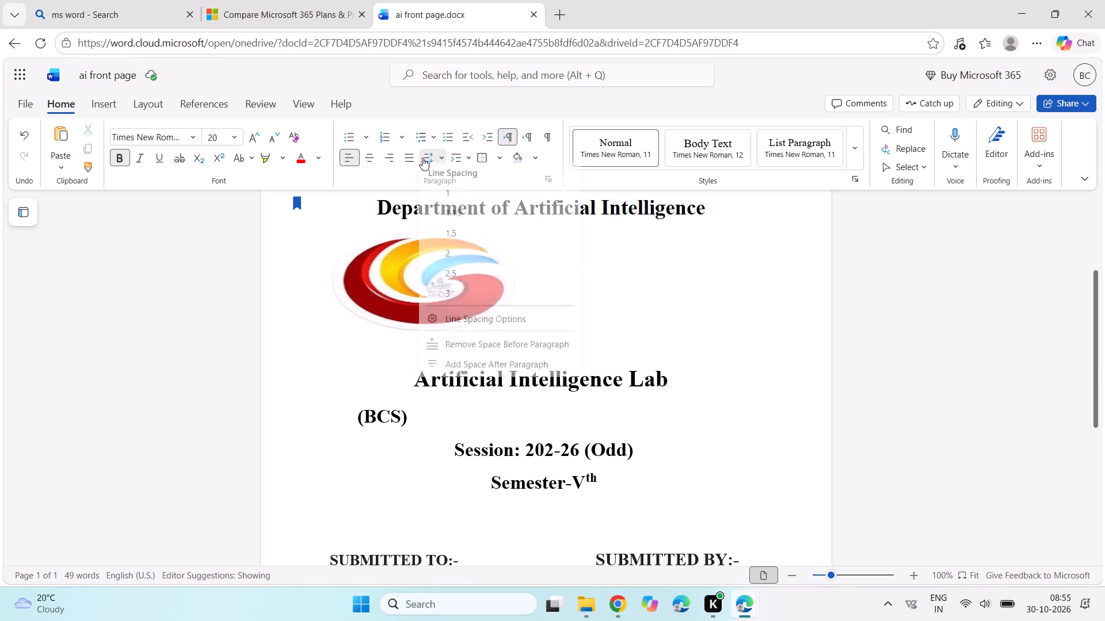
pyautogui.click(405, 158)
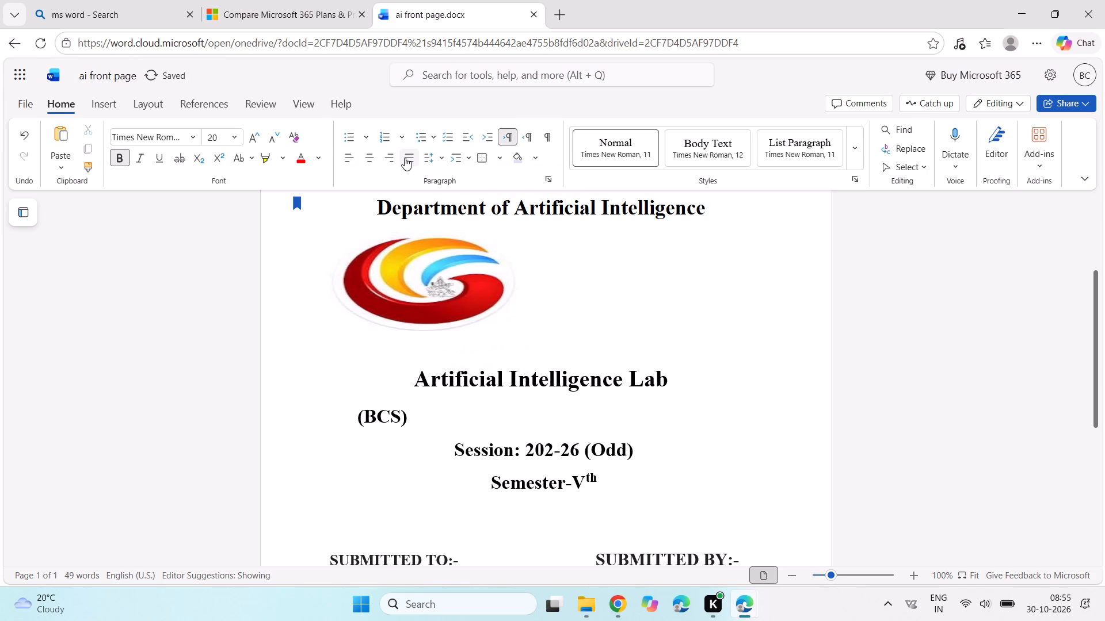
pyautogui.click(405, 158)
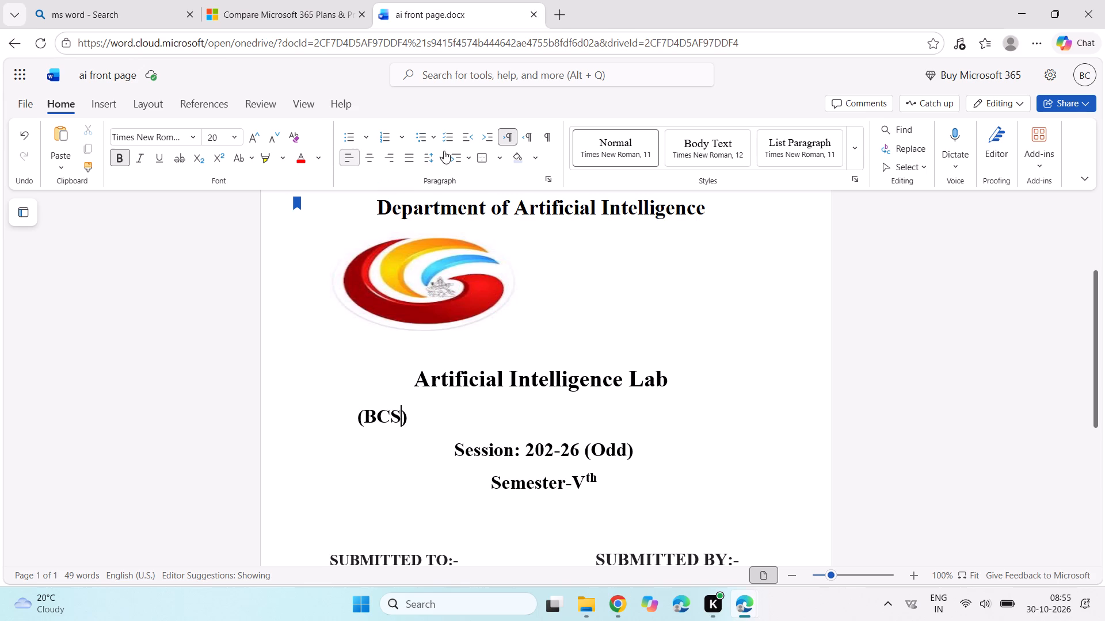
# Insert 25 spaces in front of (BCS) to shift it toward the centre beneath the Artificial Intelligence Lab title.
pyautogui.click(352, 413)
pyautogui.press('space')
pyautogui.press('space')
pyautogui.press('space')
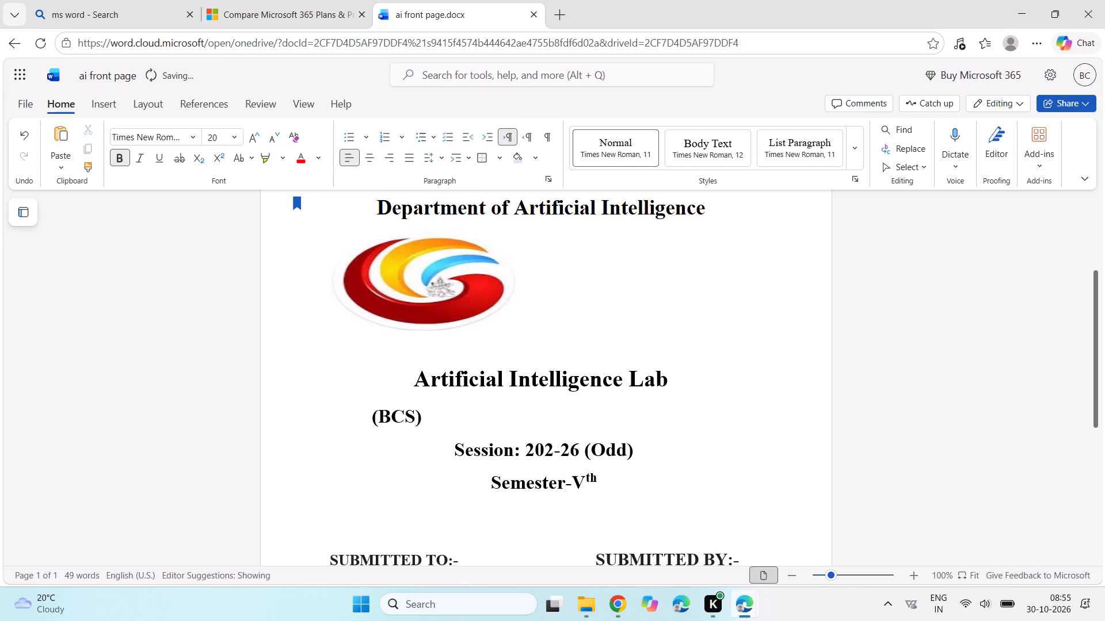
pyautogui.press('space')
pyautogui.press('space')
pyautogui.press('space')
pyautogui.press('space')
pyautogui.press('space')
pyautogui.press('space')
pyautogui.press('space')
pyautogui.press('space')
pyautogui.press('space')
pyautogui.press('space')
pyautogui.press('space')
pyautogui.press('space')
pyautogui.press('space')
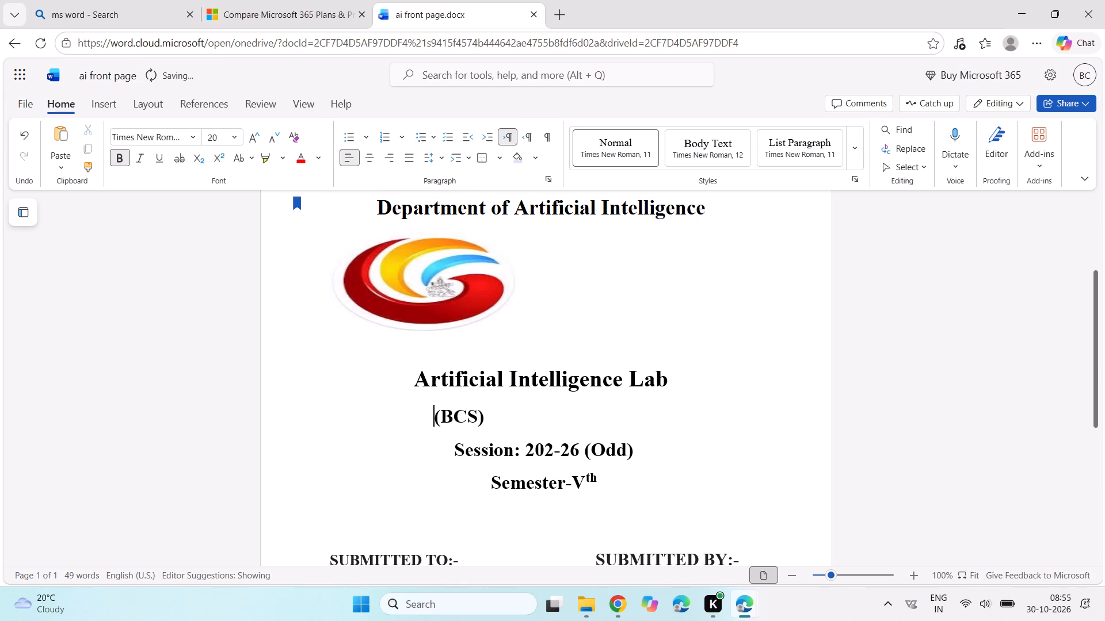
pyautogui.press('space')
pyautogui.press('space')
pyautogui.press('space')
pyautogui.press('space')
pyautogui.press('space')
pyautogui.press('space')
pyautogui.press('space')
pyautogui.press('space')
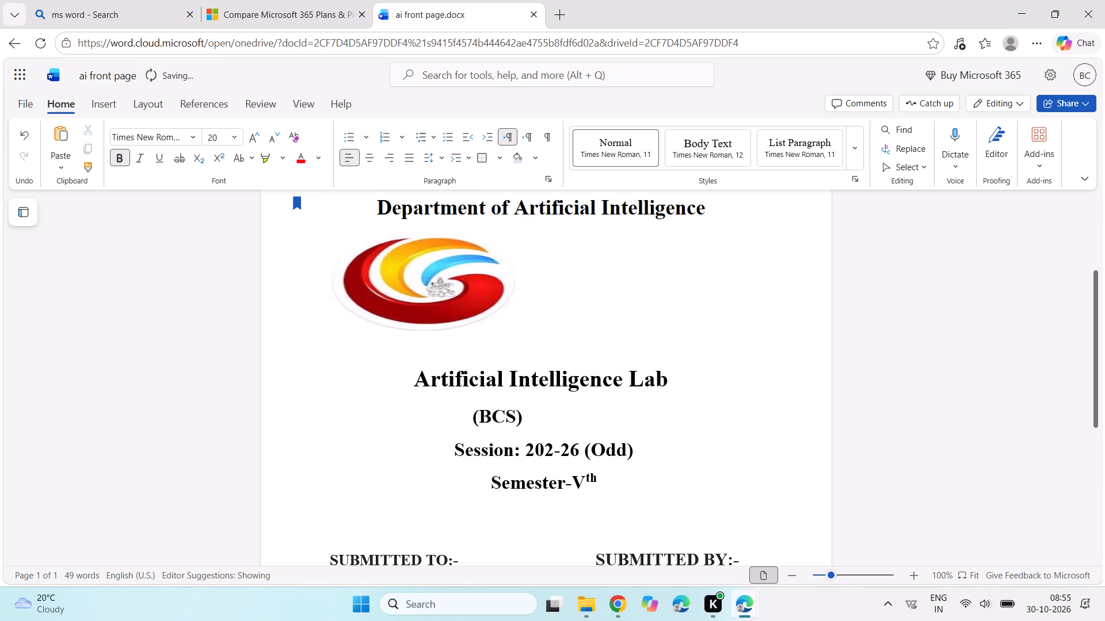
pyautogui.press('space')
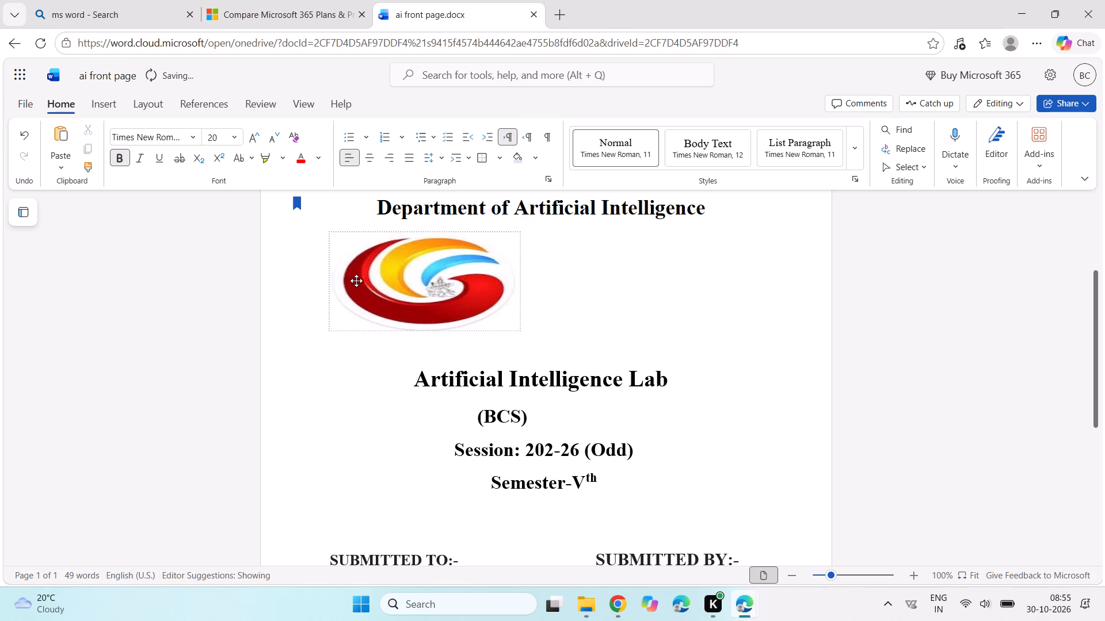
# Insert seven spaces on the empty line below the college logo to try shifting the logo.
pyautogui.click(417, 341)
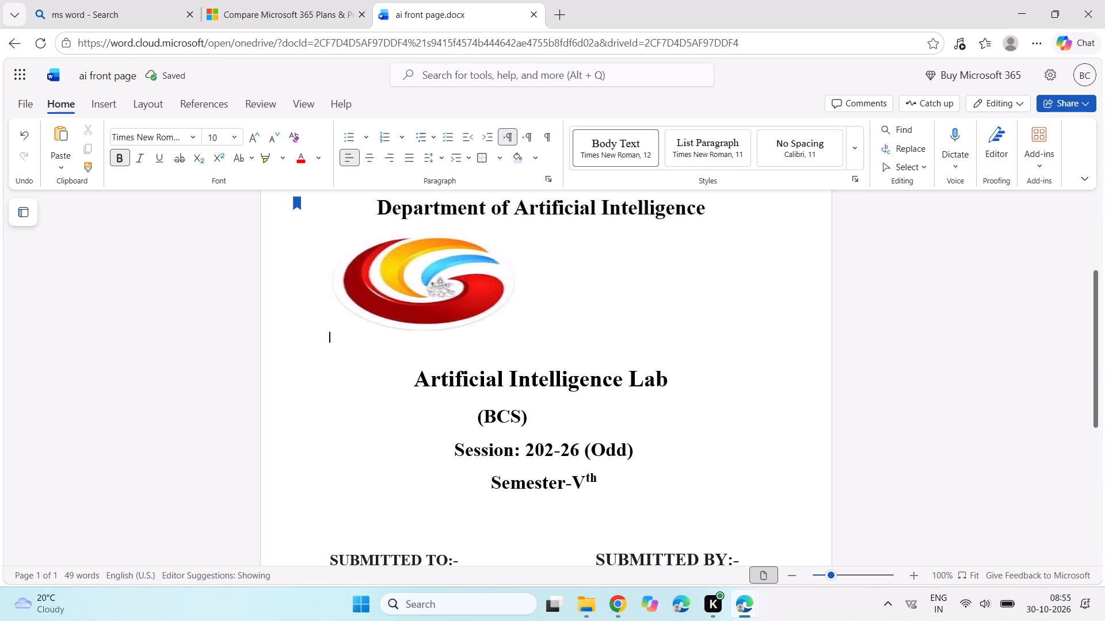
pyautogui.press('space')
pyautogui.press('space')
pyautogui.press('space')
pyautogui.press('space')
pyautogui.press('space')
pyautogui.press('space')
pyautogui.press('space')
# Try to push the college logo toward the page centre by inserting six spaces on the logo's own line.
pyautogui.click(347, 297)
pyautogui.click(333, 276)
pyautogui.press('space')
pyautogui.press('space')
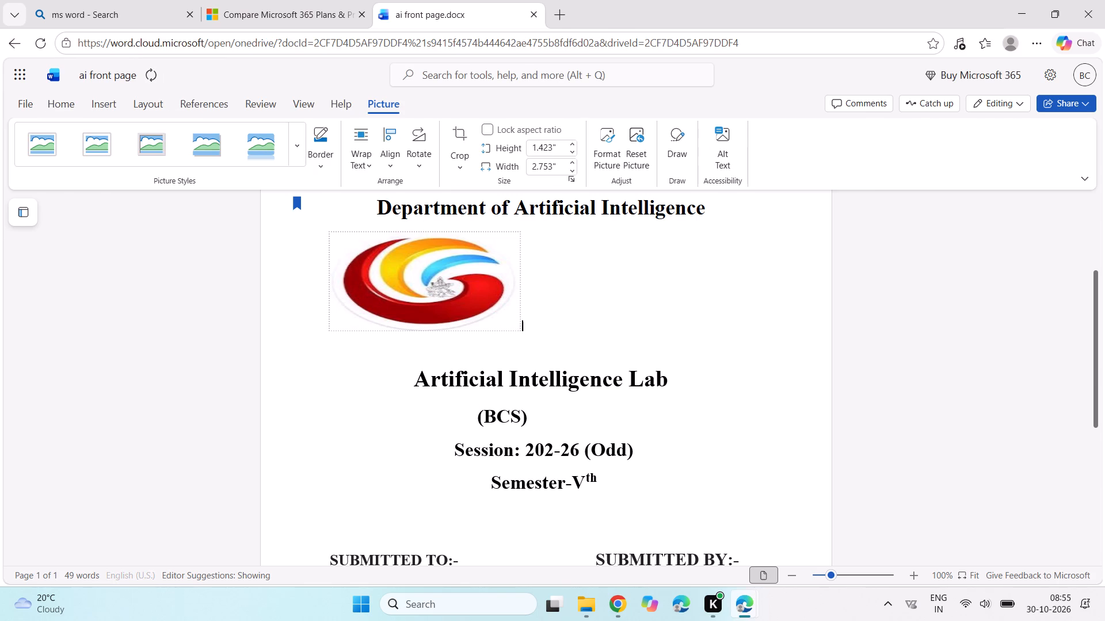
pyautogui.press('space')
pyautogui.press('space')
pyautogui.press('space')
pyautogui.press('space')
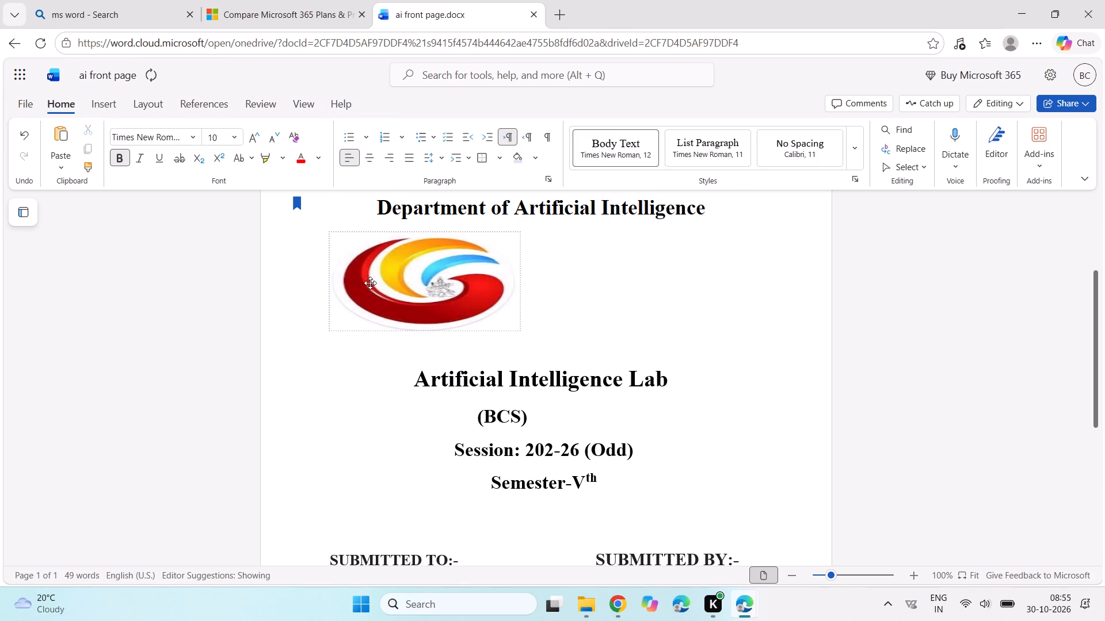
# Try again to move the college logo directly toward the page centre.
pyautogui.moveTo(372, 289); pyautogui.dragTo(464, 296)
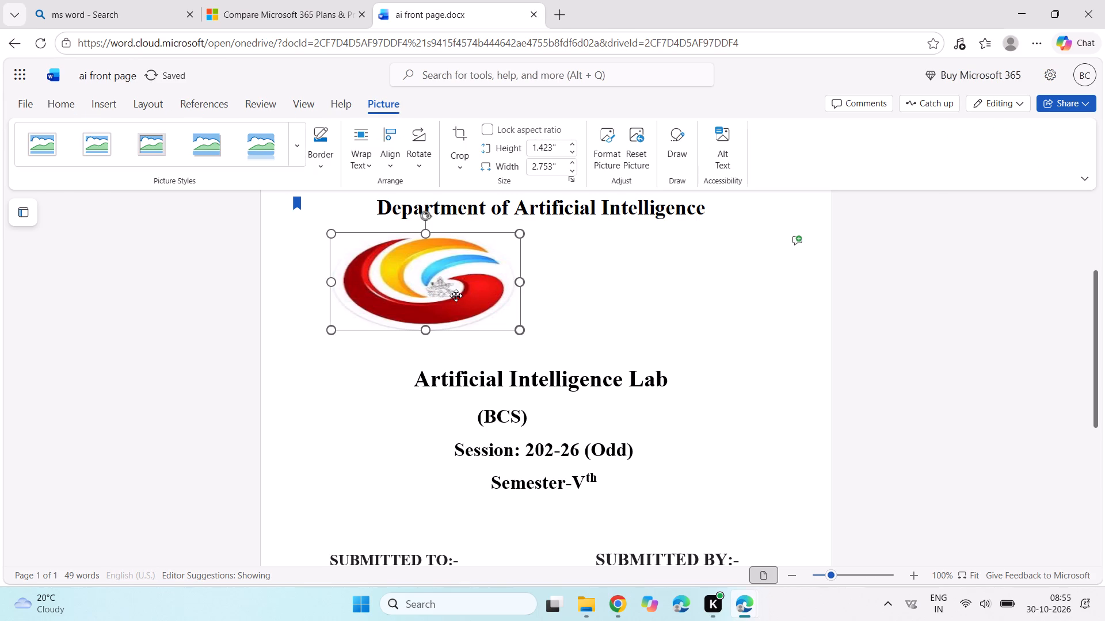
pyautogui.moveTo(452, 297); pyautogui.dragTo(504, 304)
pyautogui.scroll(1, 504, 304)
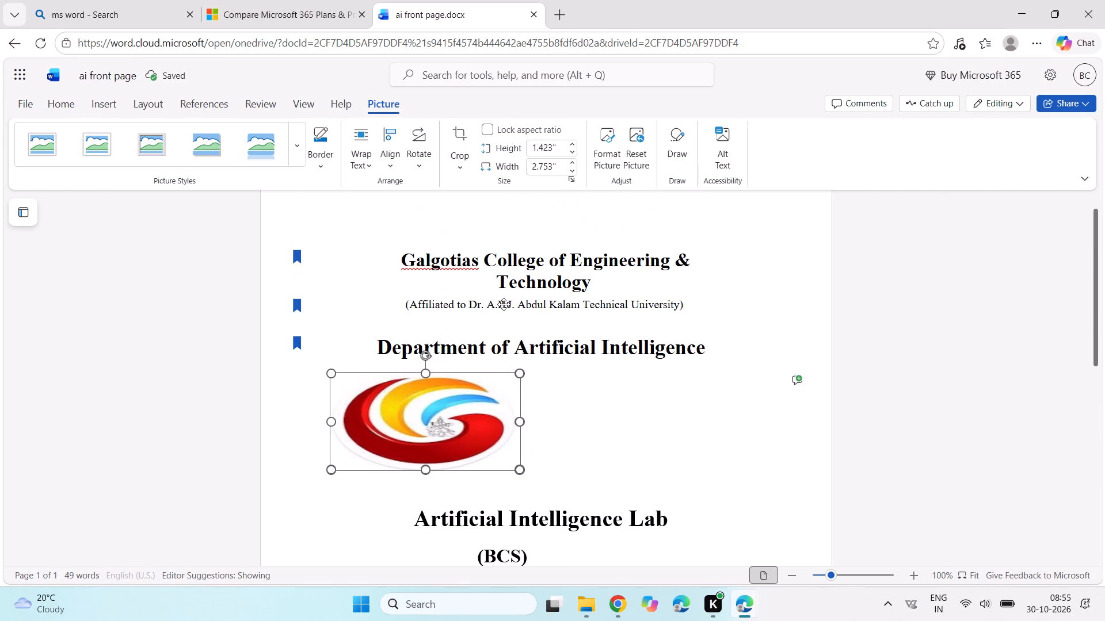
# Place the text cursor directly after BCS inside the parentheses, ready to edit the course code.
pyautogui.scroll(-1, 504, 304)
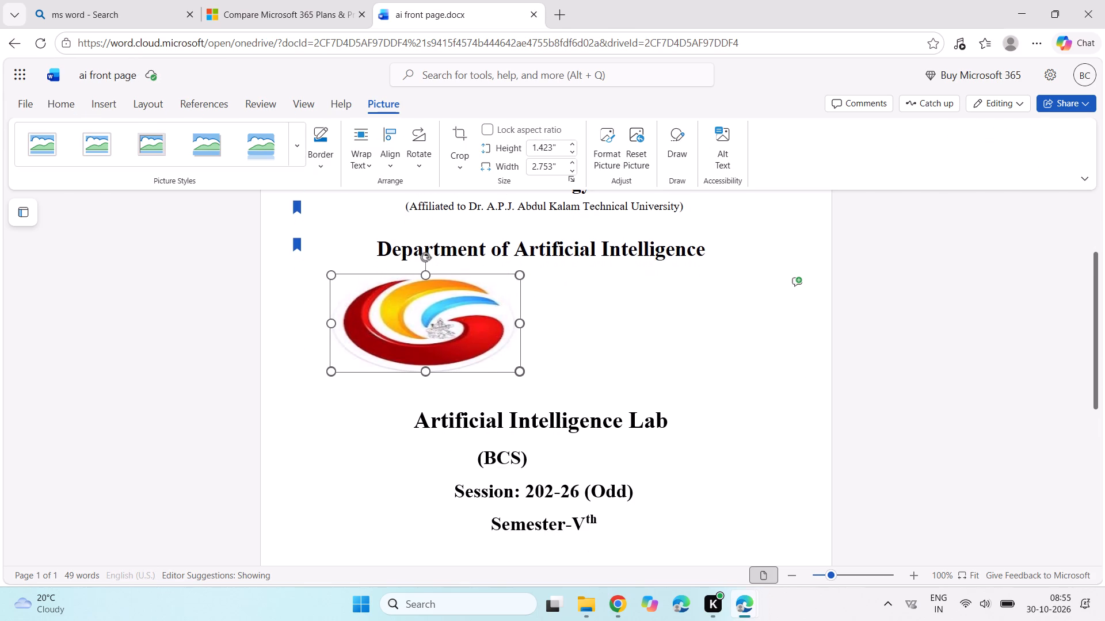
pyautogui.click(520, 460)
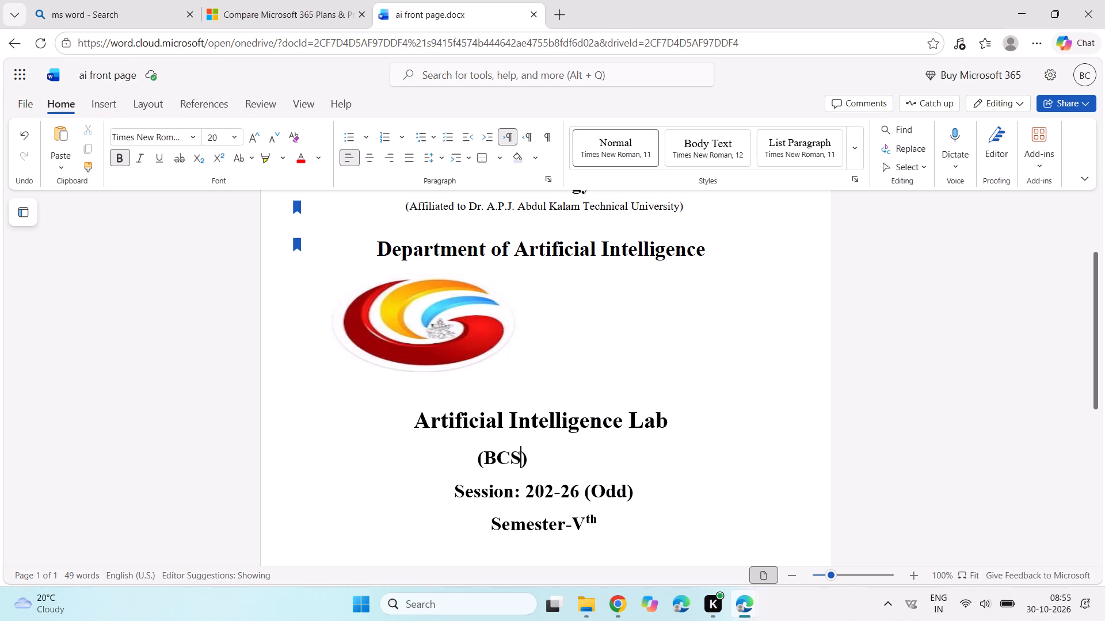
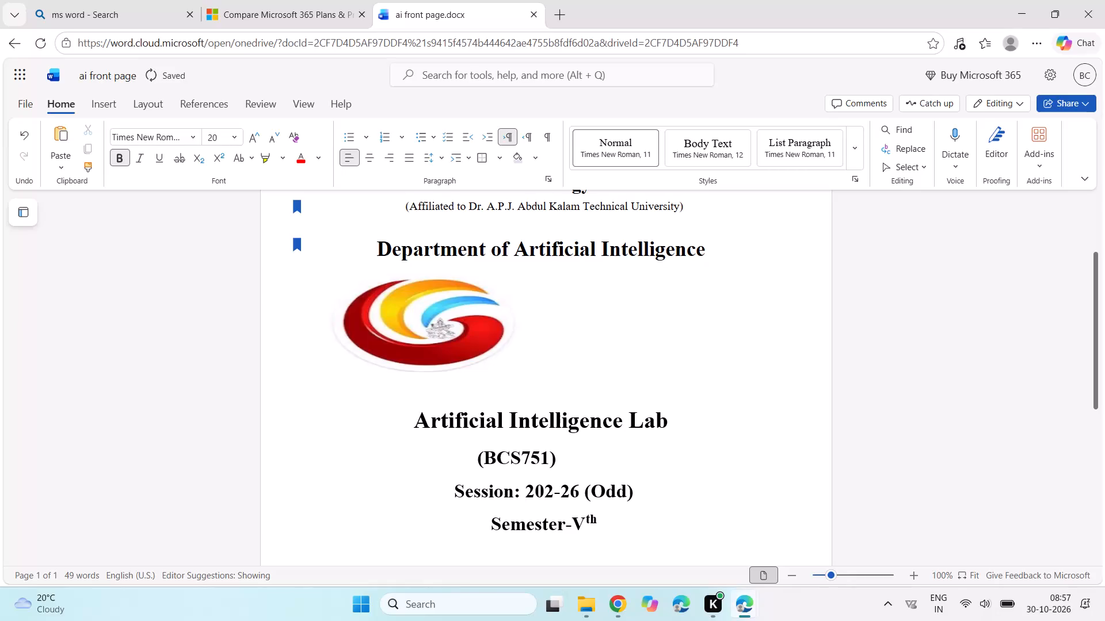
# Insert a hyphen after BCS so the course code reads BCS-751.
pyautogui.click(524, 459)
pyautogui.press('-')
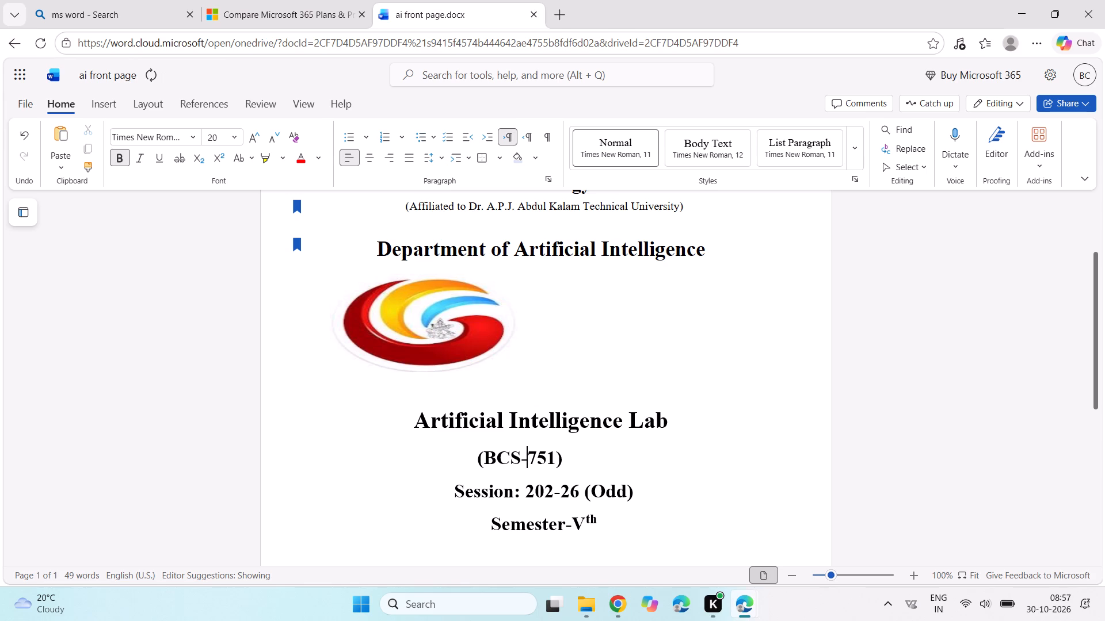
# Place the text cursor beside the hyphen in the session years, ready to edit them.
pyautogui.click(552, 486)
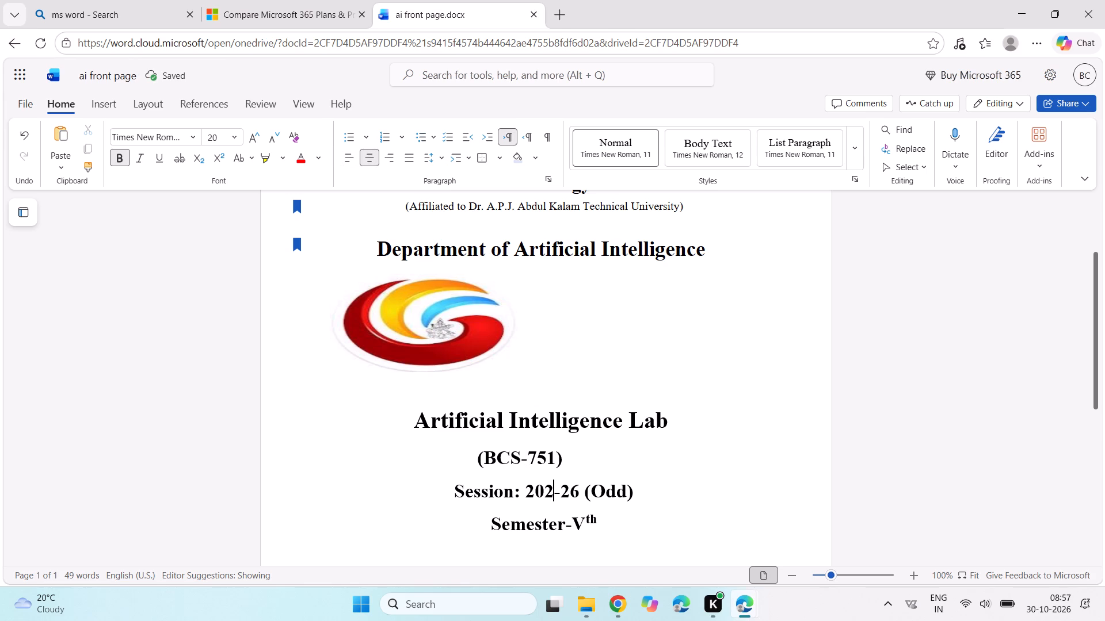
# Complete the session years so the line reads Session: 2026-27 (Odd).
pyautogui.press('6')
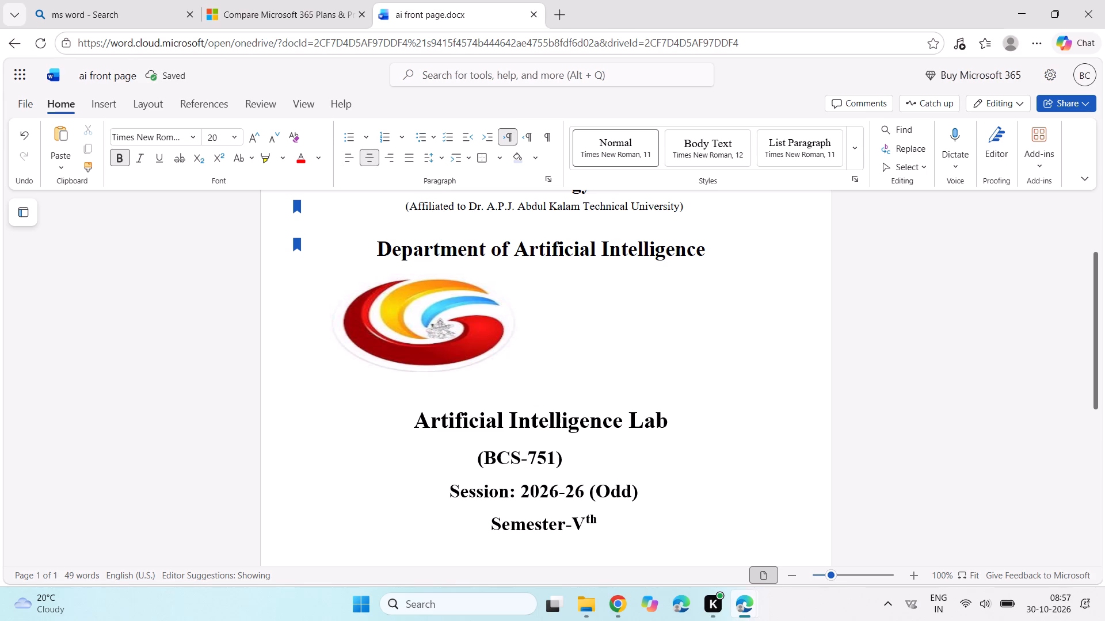
pyautogui.click(582, 494)
pyautogui.press('BackSpace')
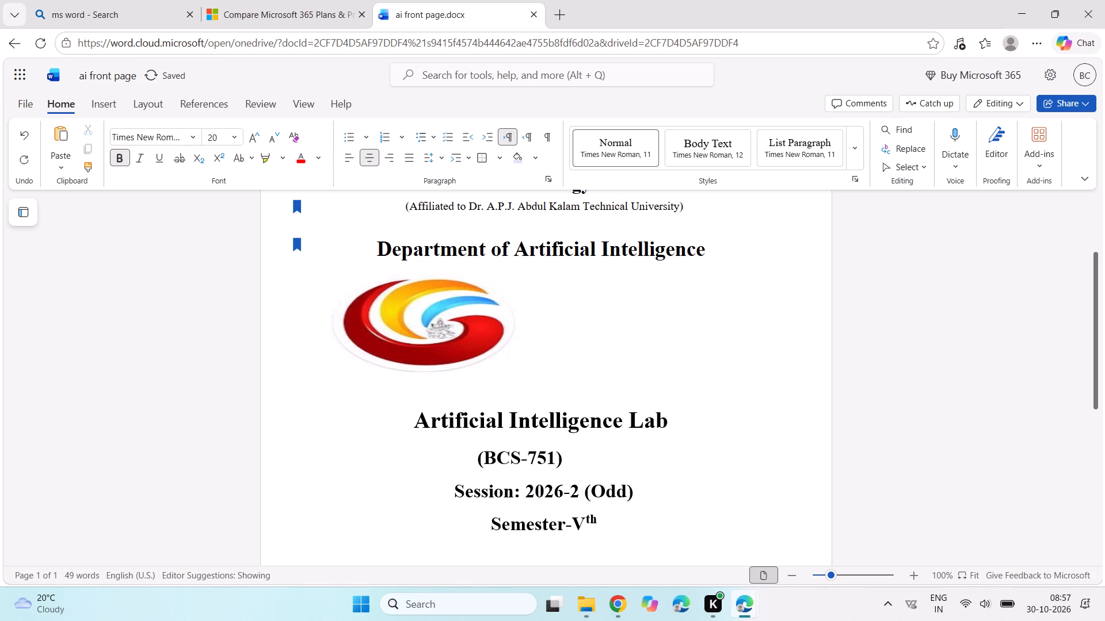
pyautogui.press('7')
# Change the semester numeral to VII, keeping the superscript th after it.
pyautogui.click(585, 518)
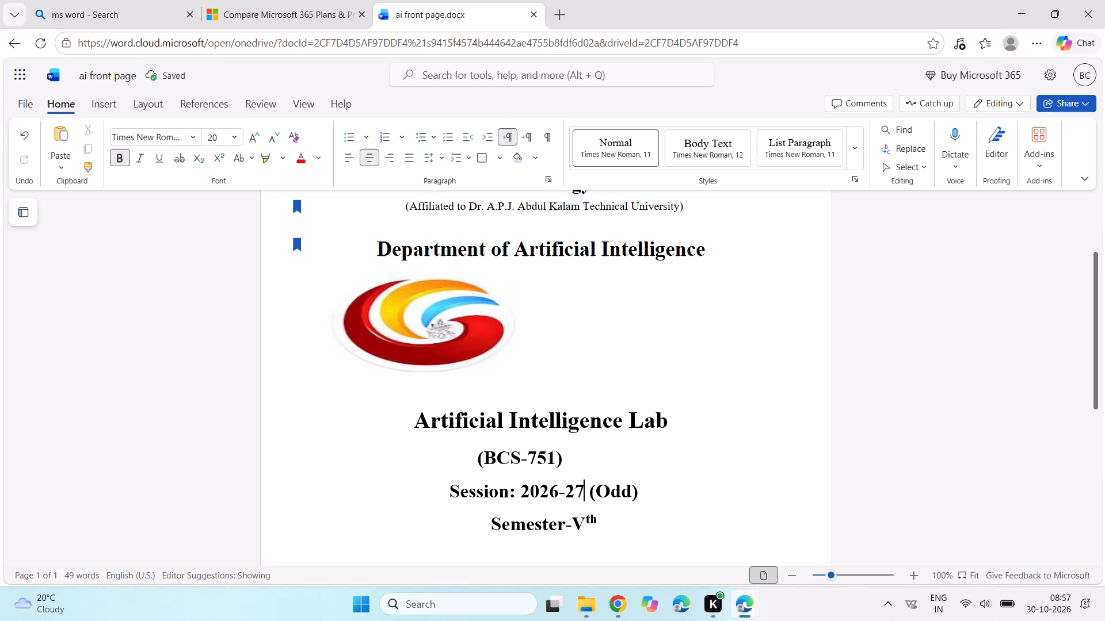
pyautogui.click(585, 518)
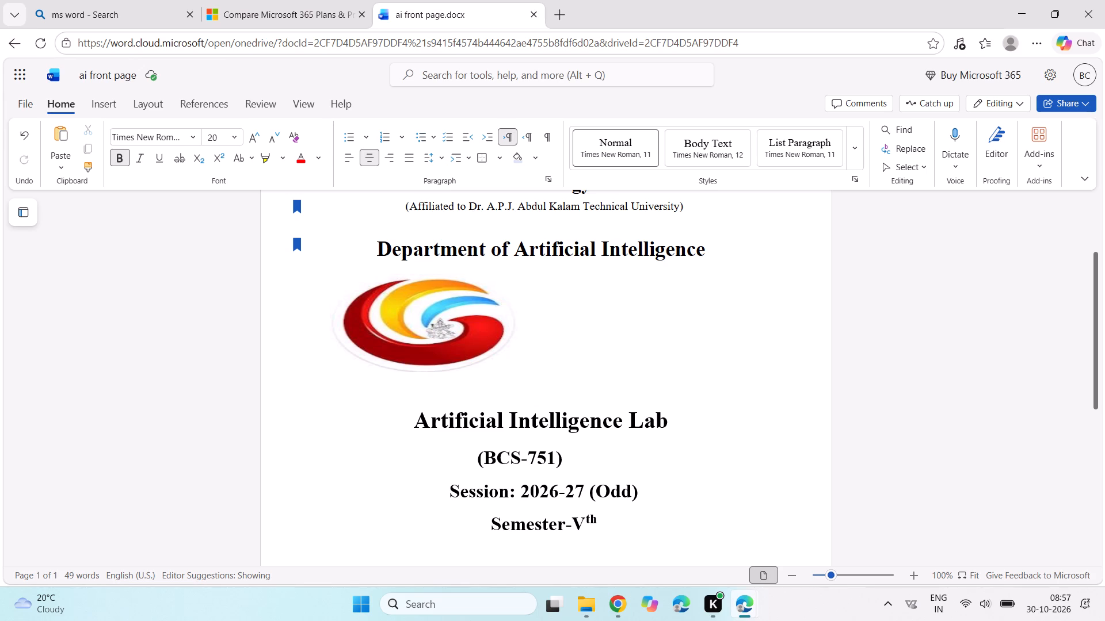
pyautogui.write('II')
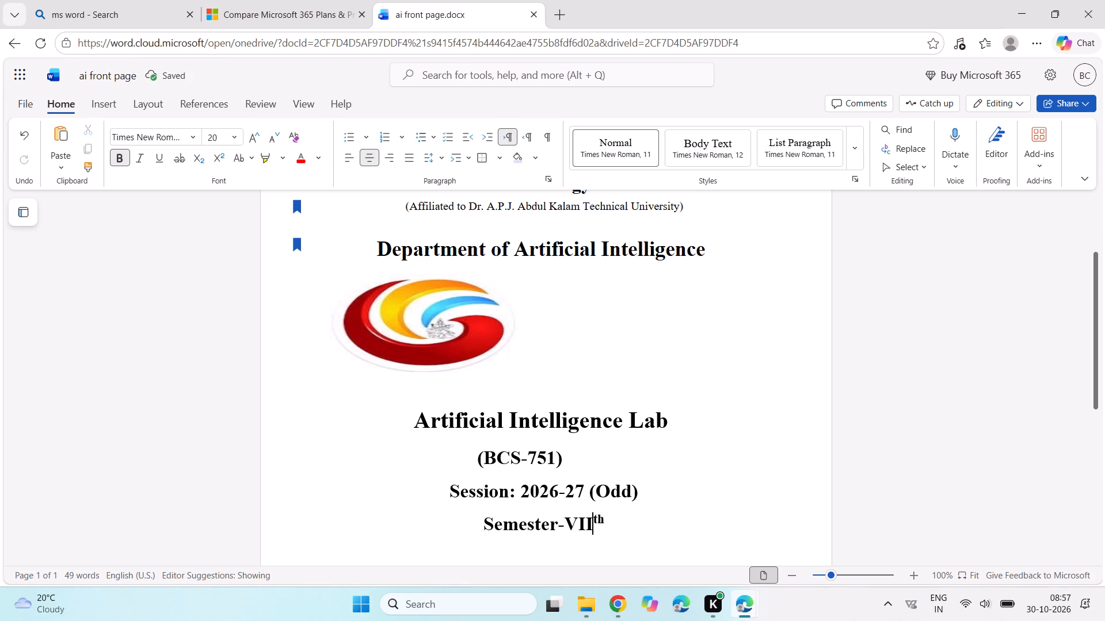
# Insert three spaces before (BCS-751) to bring the course code closer to the page centre.
pyautogui.click(477, 453)
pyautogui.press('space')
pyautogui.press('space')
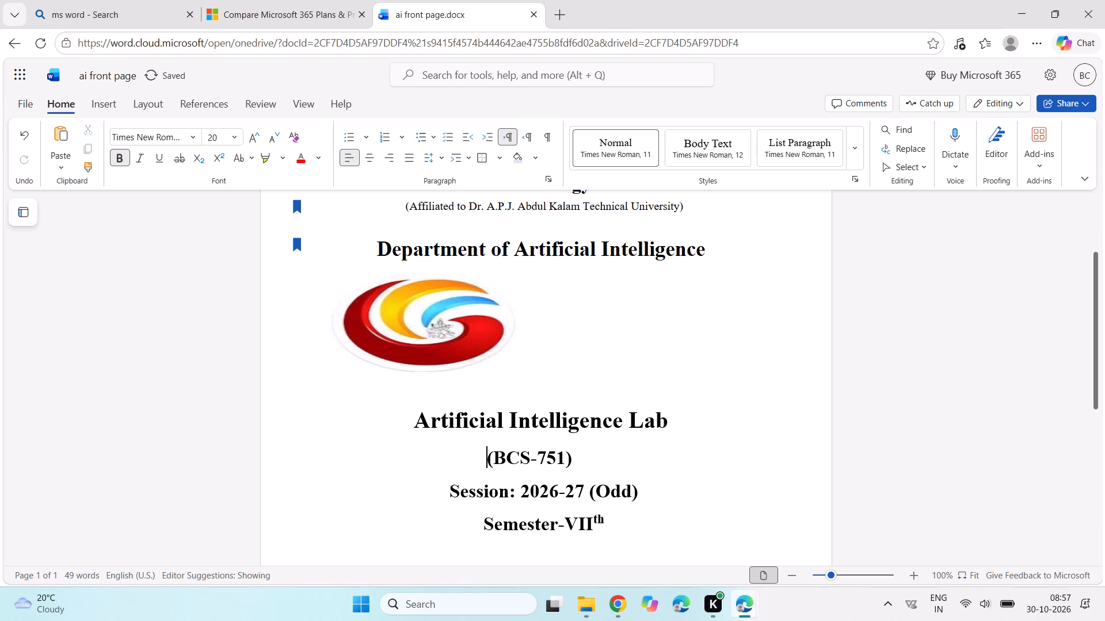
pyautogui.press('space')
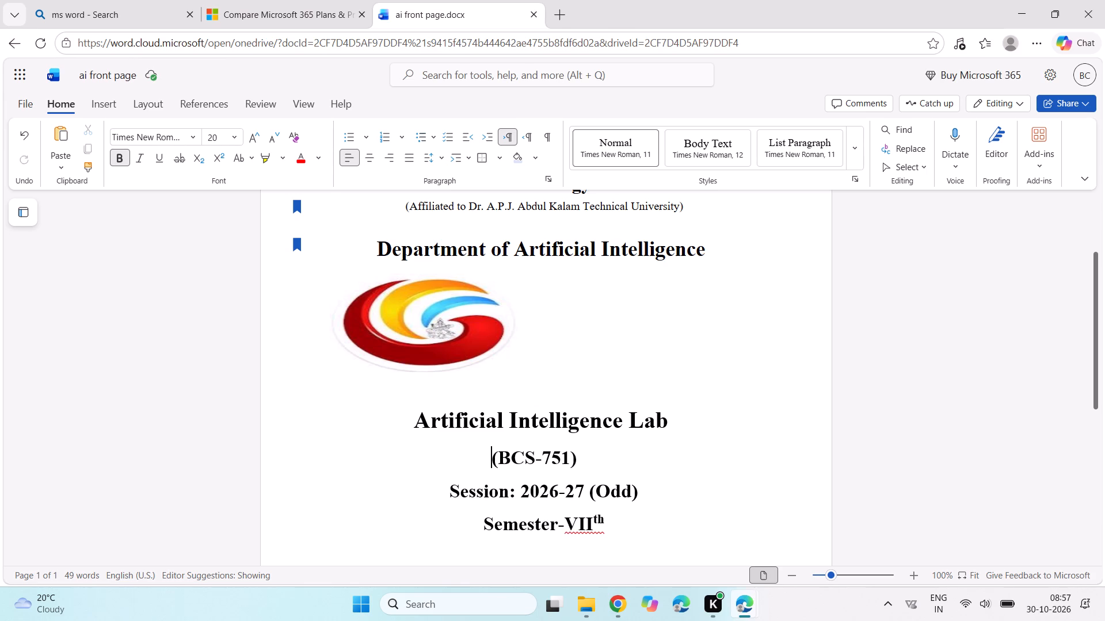
# Replace the faculty member's name under Faculty Name with the new teacher's name, using the title Mr.
pyautogui.scroll(-3, 570, 509)
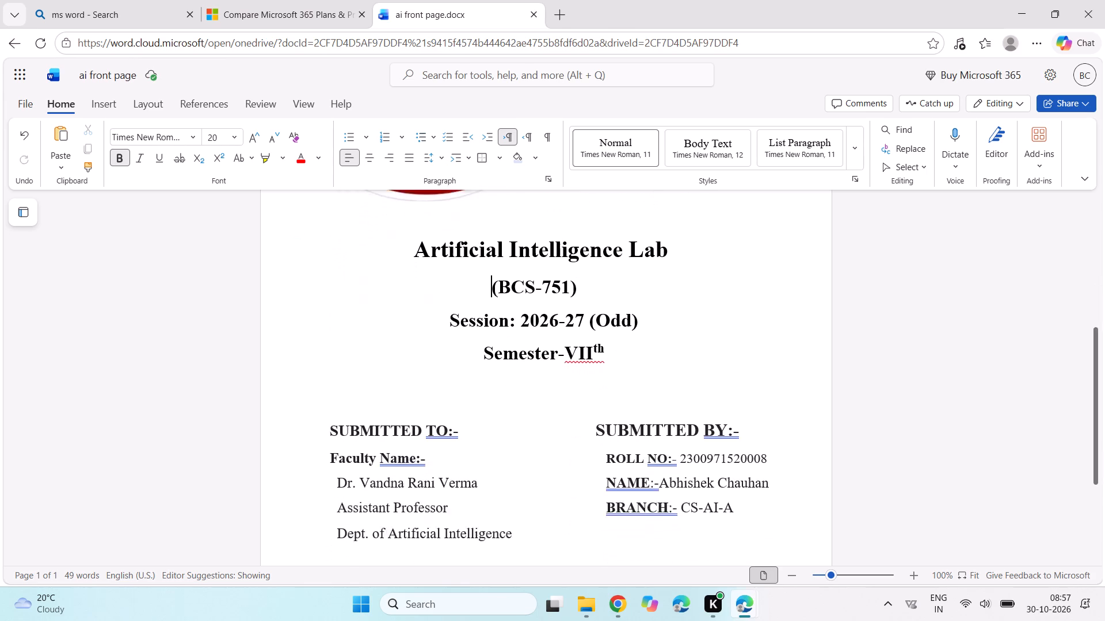
pyautogui.scroll(-1, 570, 509)
pyautogui.click(482, 444)
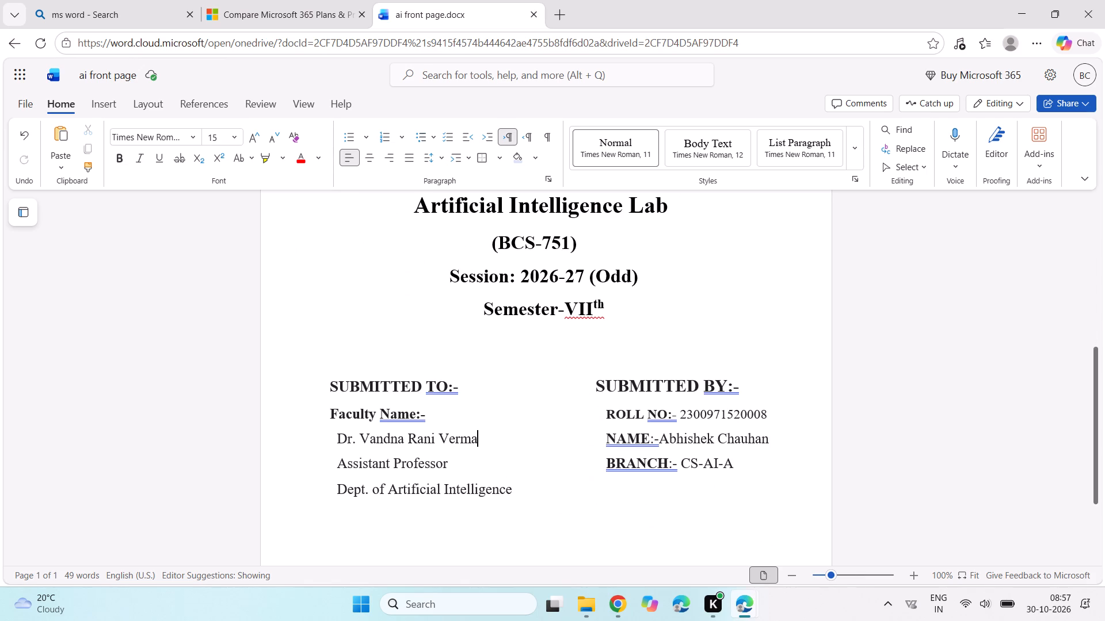
pyautogui.press('BackSpace')
pyautogui.press('BackSpace')
pyautogui.press('BackSpace')
pyautogui.press('BackSpace')
pyautogui.press('BackSpace')
pyautogui.press('BackSpace')
pyautogui.press('BackSpace')
pyautogui.press('BackSpace')
pyautogui.press('BackSpace')
pyautogui.press('BackSpace')
pyautogui.press('BackSpace')
pyautogui.press('BackSpace')
pyautogui.press('BackSpace')
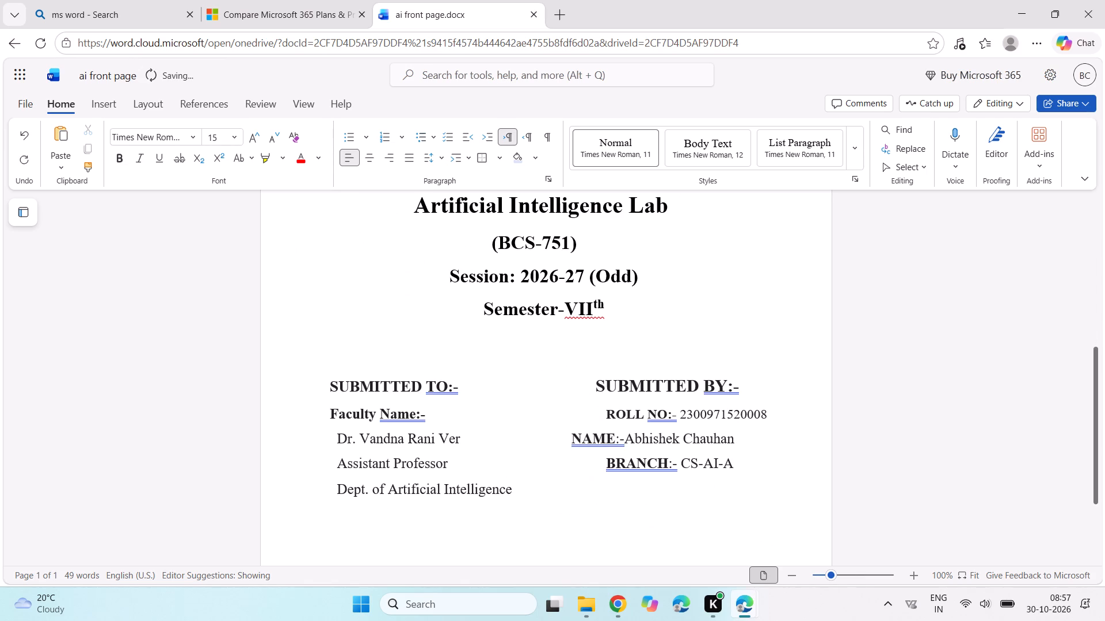
pyautogui.press('BackSpace')
pyautogui.press('BackSpace')
pyautogui.press('BackSpace')
pyautogui.press('BackSpace')
pyautogui.press('BackSpace')
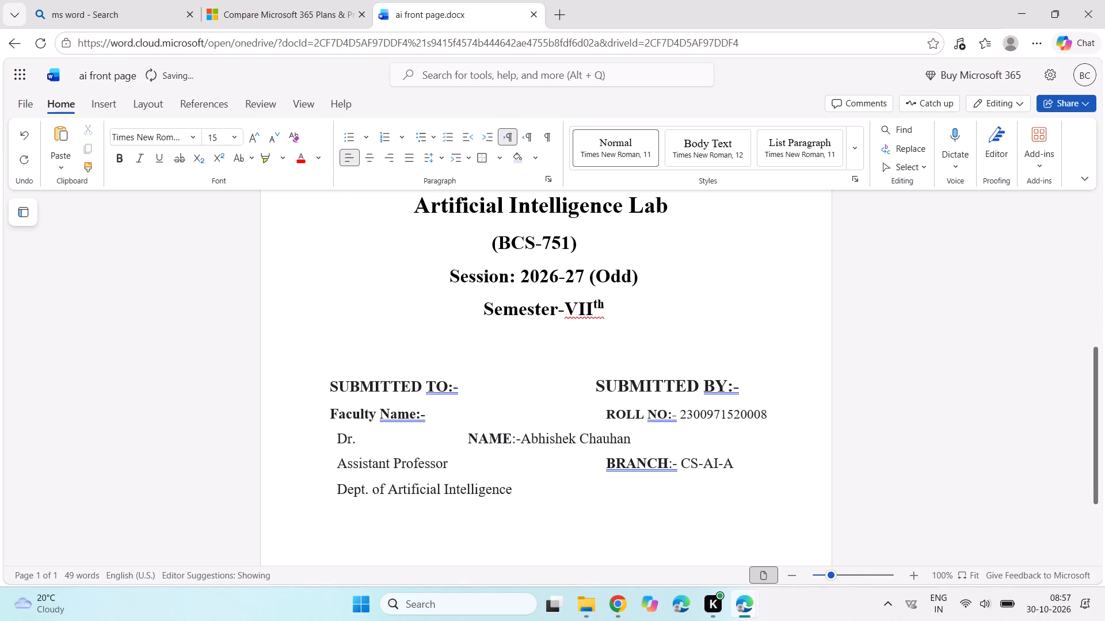
pyautogui.press('BackSpace')
pyautogui.press('BackSpace')
pyautogui.press('BackSpace')
pyautogui.press('BackSpace')
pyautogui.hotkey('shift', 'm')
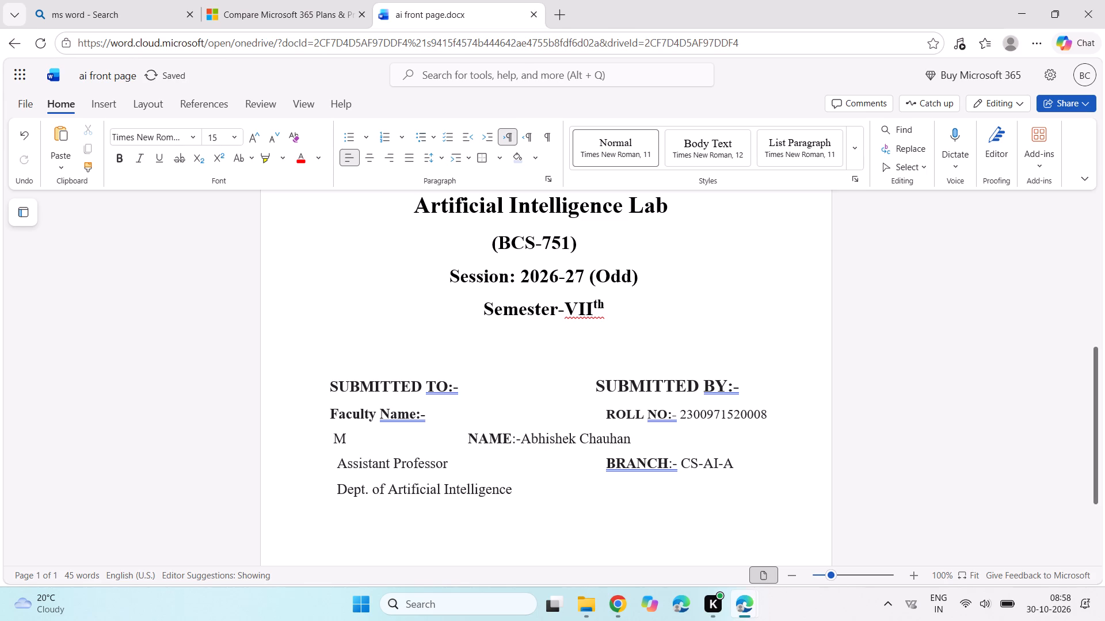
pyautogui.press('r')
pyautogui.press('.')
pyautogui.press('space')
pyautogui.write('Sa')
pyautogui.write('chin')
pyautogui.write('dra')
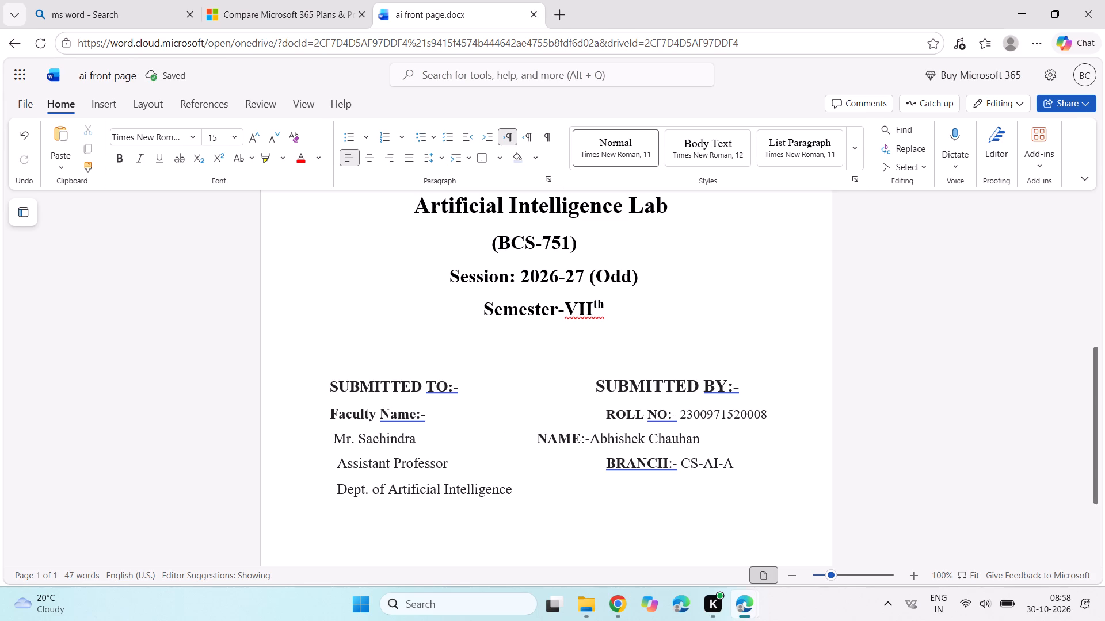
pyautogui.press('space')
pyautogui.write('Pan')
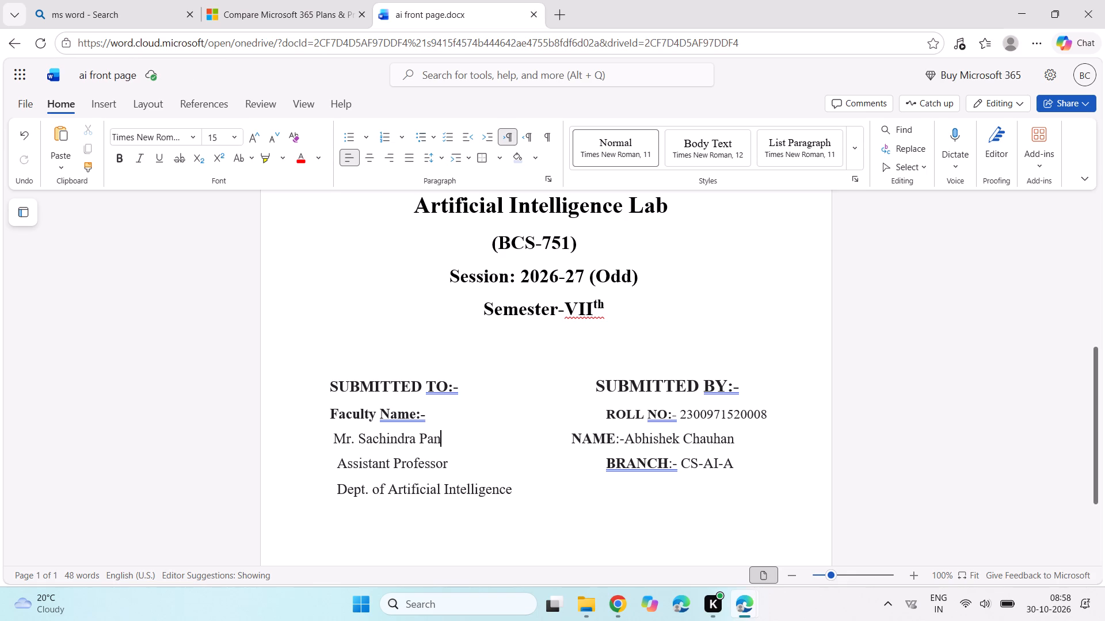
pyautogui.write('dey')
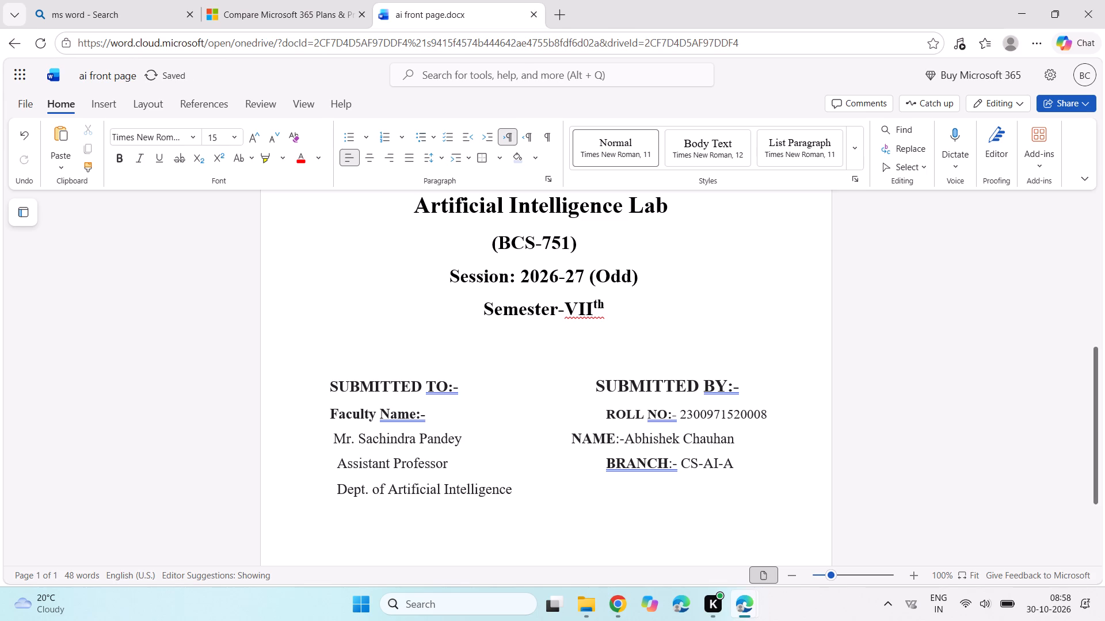
# Delete Artificial Intelligence from the faculty's department line, keeping Dept. of.
pyautogui.click(521, 483)
pyautogui.click(516, 489)
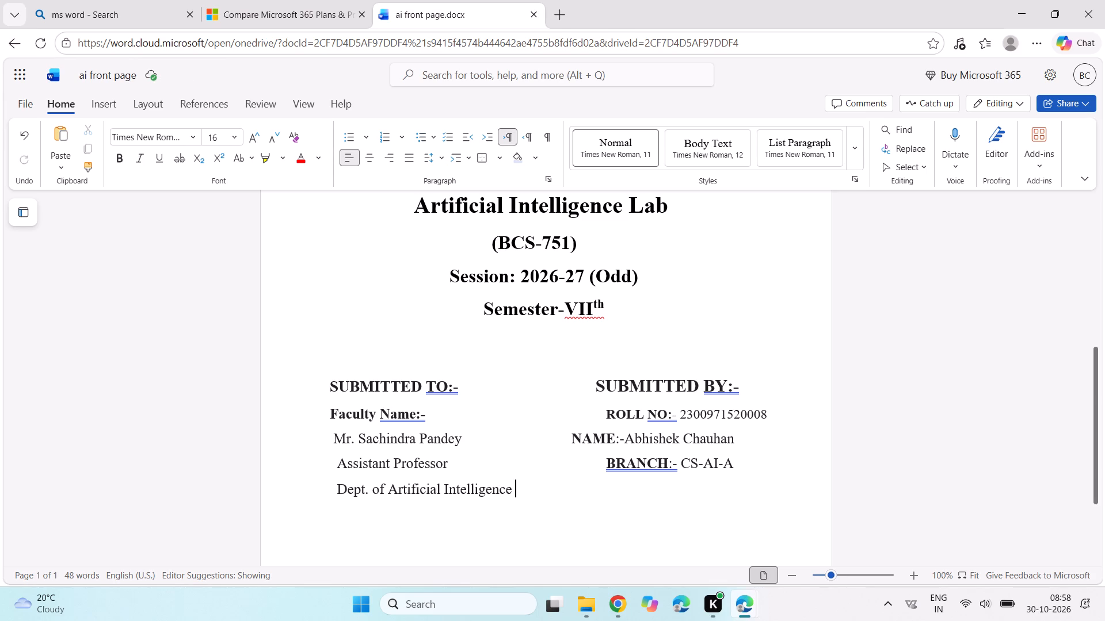
pyautogui.click(516, 489)
pyautogui.press('BackSpace')
pyautogui.press('BackSpace')
pyautogui.press('BackSpace')
pyautogui.press('BackSpace')
pyautogui.press('BackSpace')
pyautogui.press('BackSpace')
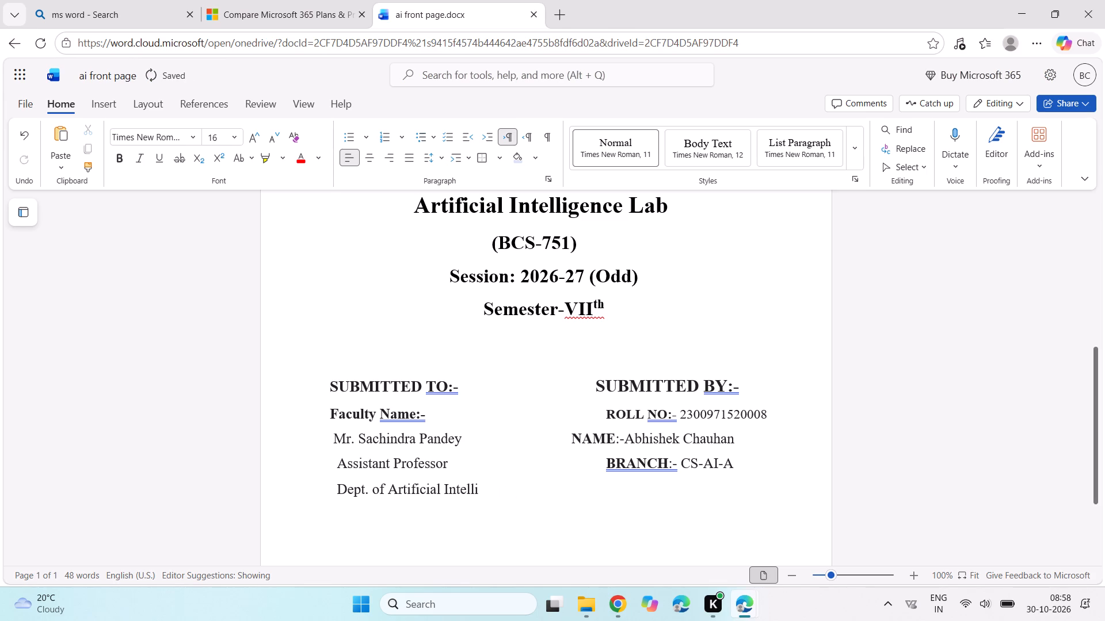
pyautogui.press('BackSpace')
pyautogui.press('BackSpace')
pyautogui.press('BackSpace')
pyautogui.press('BackSpace')
pyautogui.press('BackSpace')
pyautogui.press('BackSpace')
pyautogui.press('BackSpace')
pyautogui.press('BackSpace')
pyautogui.press('BackSpace')
pyautogui.press('BackSpace')
pyautogui.press('BackSpace')
pyautogui.press('BackSpace')
pyautogui.press('BackSpace')
pyautogui.press('BackSpace')
pyautogui.press('BackSpace')
pyautogui.press('BackSpace')
pyautogui.press('BackSpace')
pyautogui.press('BackSpace')
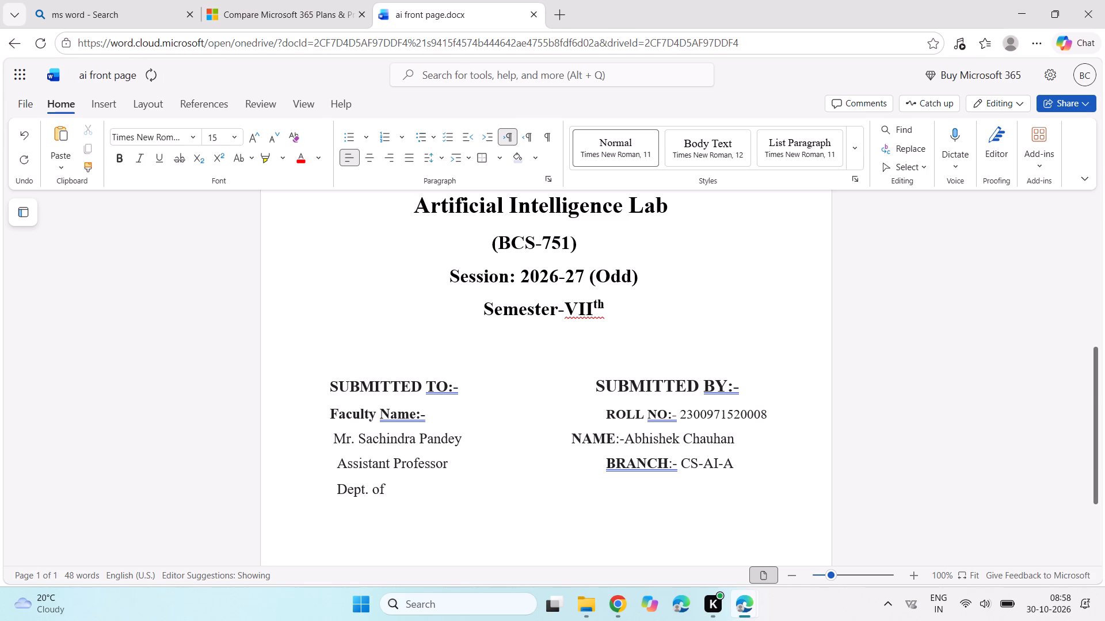
# Complete the department line under the faculty details as Dept. of IT.
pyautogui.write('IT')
# Replace the last seven digits of the roll number under SUBMITTED BY with those of the new student.
pyautogui.click(771, 416)
pyautogui.press('BackSpace')
pyautogui.press('BackSpace')
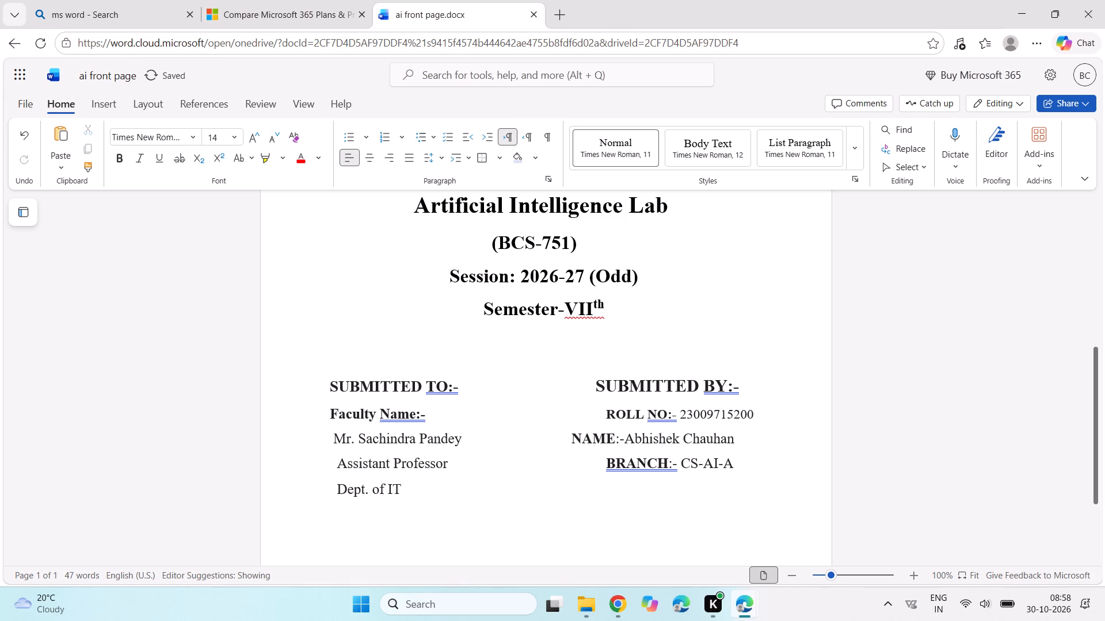
pyautogui.press('BackSpace')
pyautogui.press('BackSpace')
pyautogui.press('BackSpace')
pyautogui.press('BackSpace')
pyautogui.press('BackSpace')
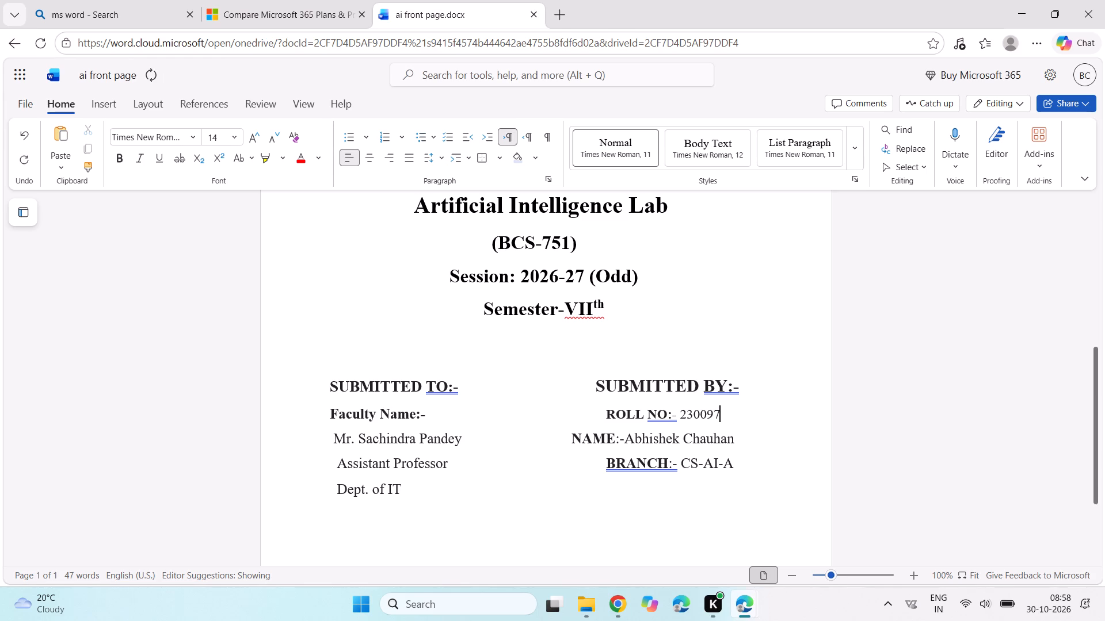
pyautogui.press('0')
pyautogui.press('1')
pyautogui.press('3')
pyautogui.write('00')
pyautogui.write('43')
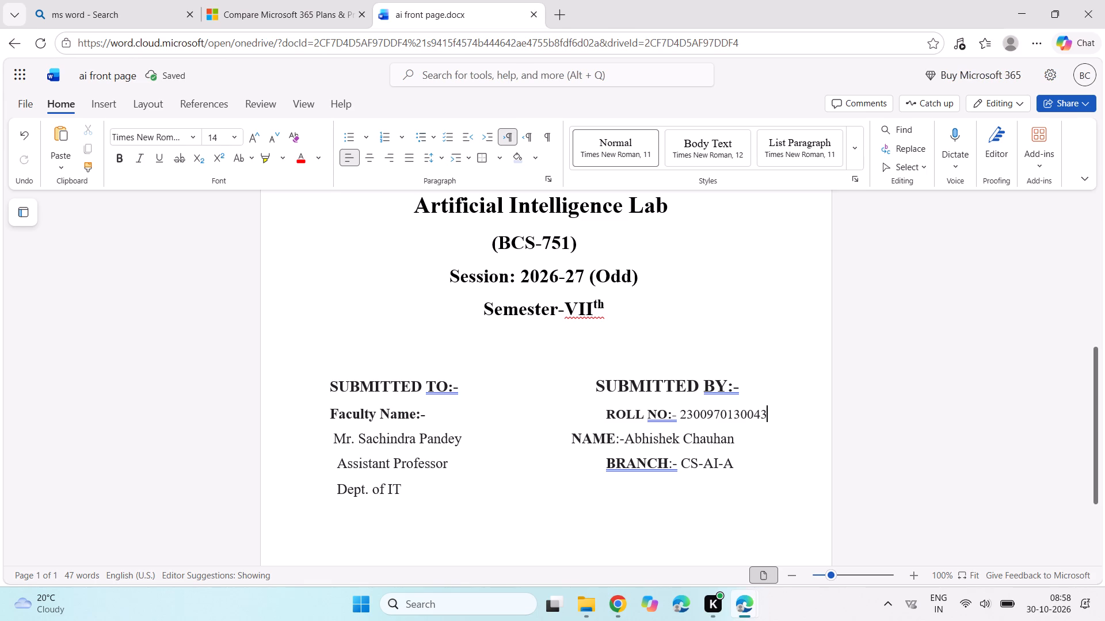
# Replace the bold NAME label under SUBMITTED BY with eleven spaces and Name, aligning it beneath the roll number label.
pyautogui.click(569, 435)
pyautogui.click(569, 435)
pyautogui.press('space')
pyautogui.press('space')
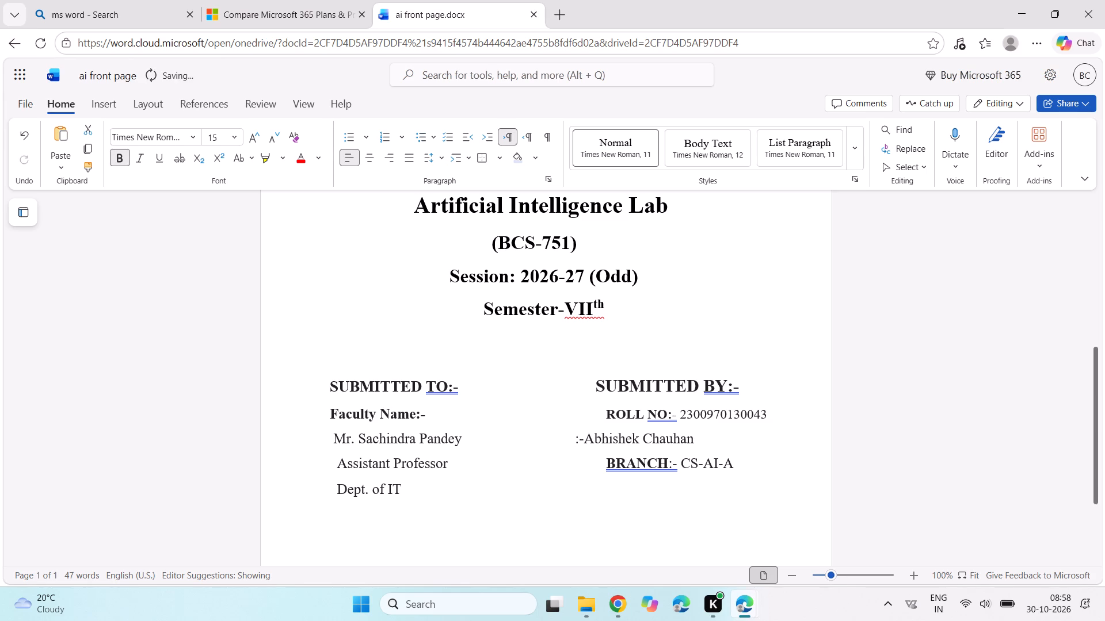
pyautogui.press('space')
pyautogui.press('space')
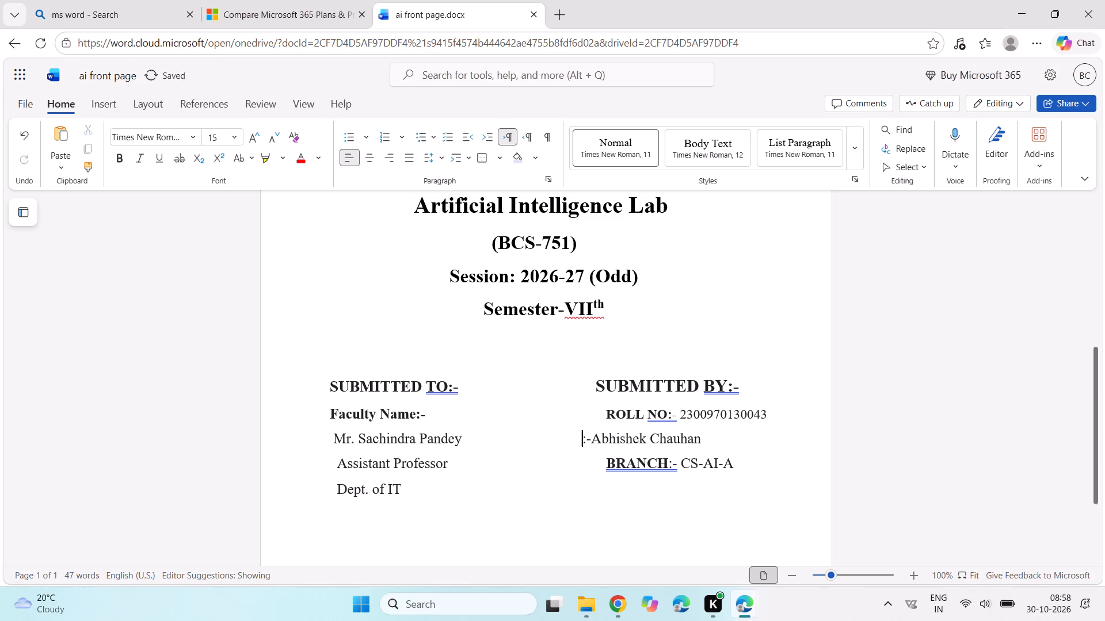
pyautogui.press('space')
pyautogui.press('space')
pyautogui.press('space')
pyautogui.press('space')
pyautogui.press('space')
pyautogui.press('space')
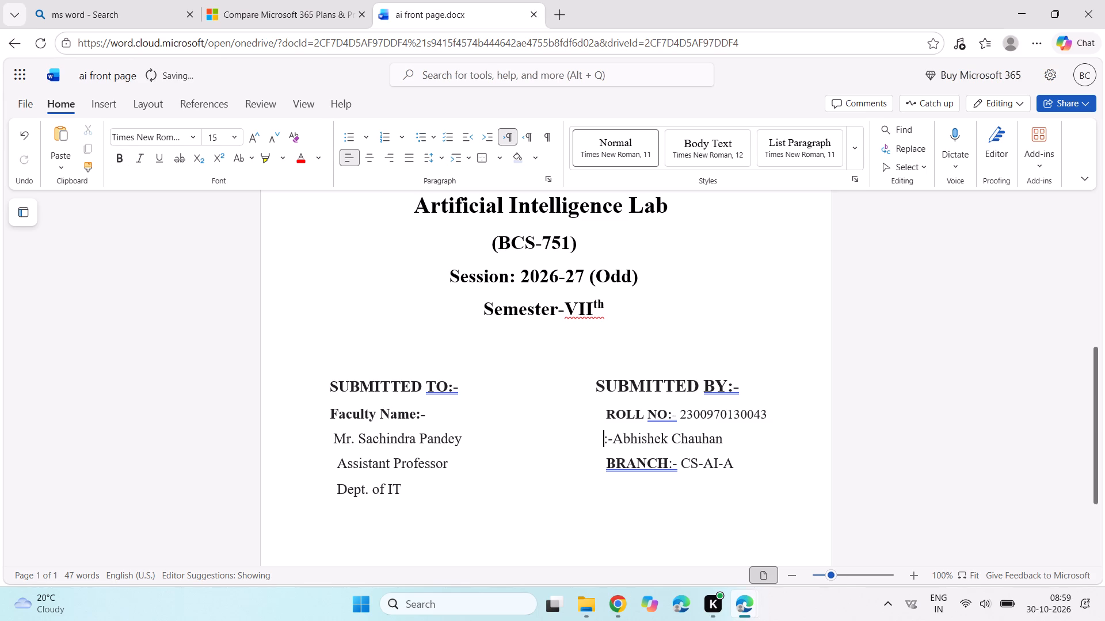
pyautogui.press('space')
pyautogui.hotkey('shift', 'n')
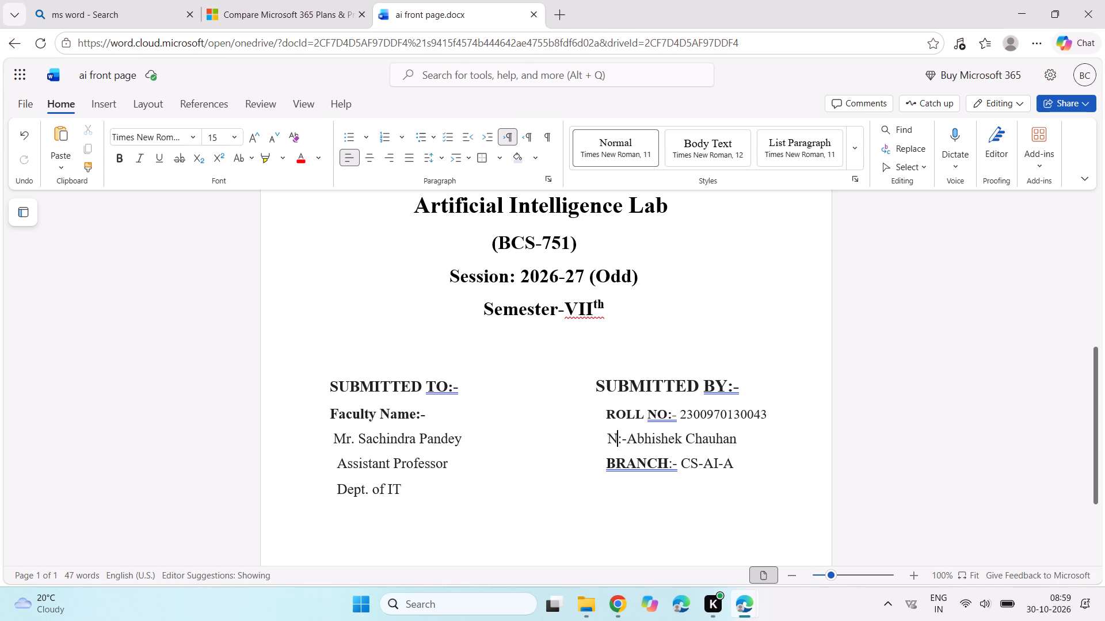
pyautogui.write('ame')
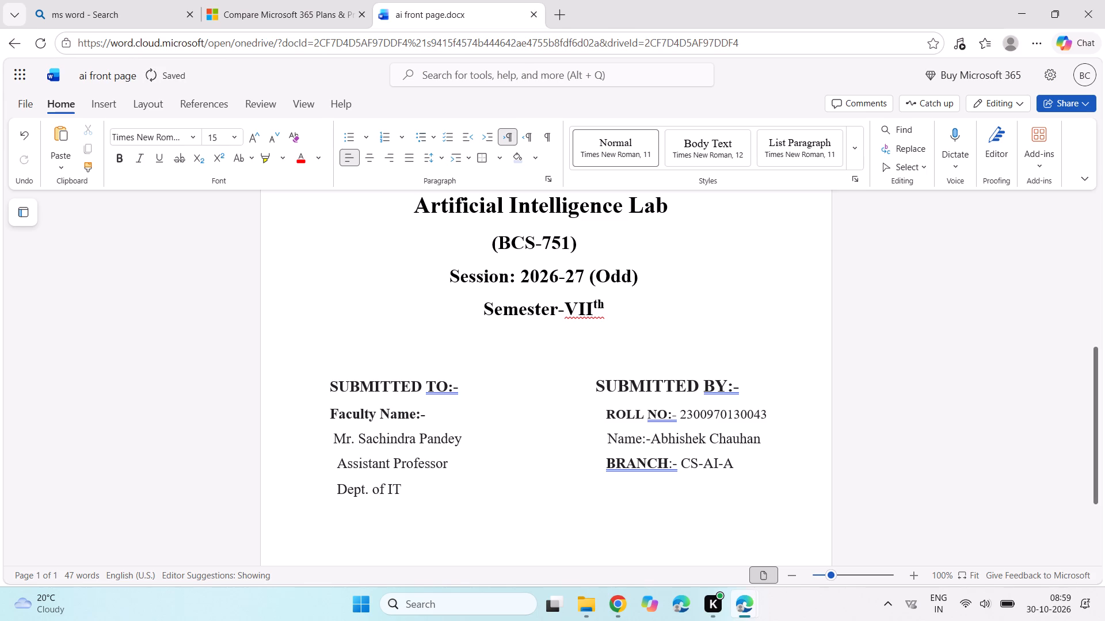
# Replace the student name after the Name label under SUBMITTED BY with the new student's full name.
pyautogui.click(756, 443)
pyautogui.click(769, 443)
pyautogui.press('BackSpace')
pyautogui.press('BackSpace')
pyautogui.press('BackSpace')
pyautogui.press('BackSpace')
pyautogui.press('BackSpace')
pyautogui.press('BackSpace')
pyautogui.press('BackSpace')
pyautogui.press('BackSpace')
pyautogui.press('BackSpace')
pyautogui.press('BackSpace')
pyautogui.press('BackSpace')
pyautogui.press('BackSpace')
pyautogui.press('BackSpace')
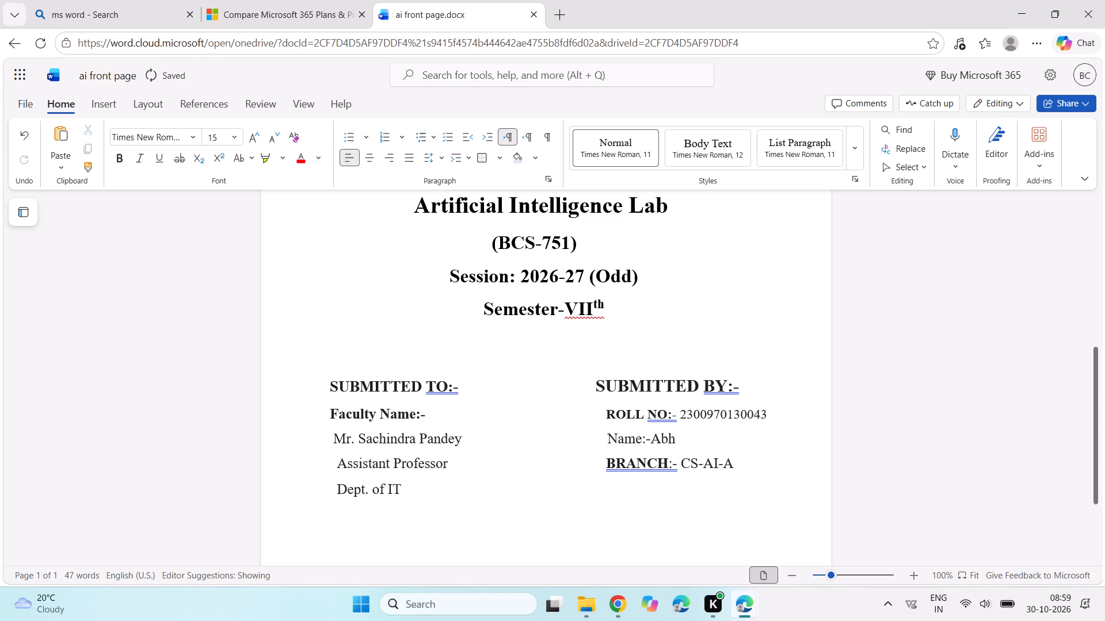
pyautogui.press('BackSpace')
pyautogui.press('BackSpace')
pyautogui.press('BackSpace')
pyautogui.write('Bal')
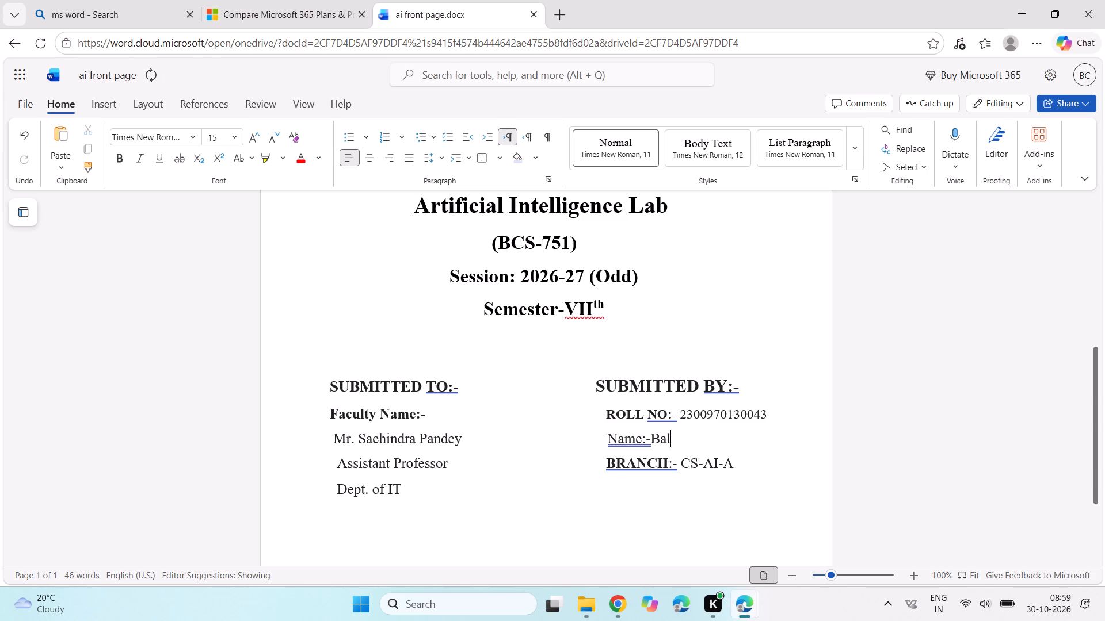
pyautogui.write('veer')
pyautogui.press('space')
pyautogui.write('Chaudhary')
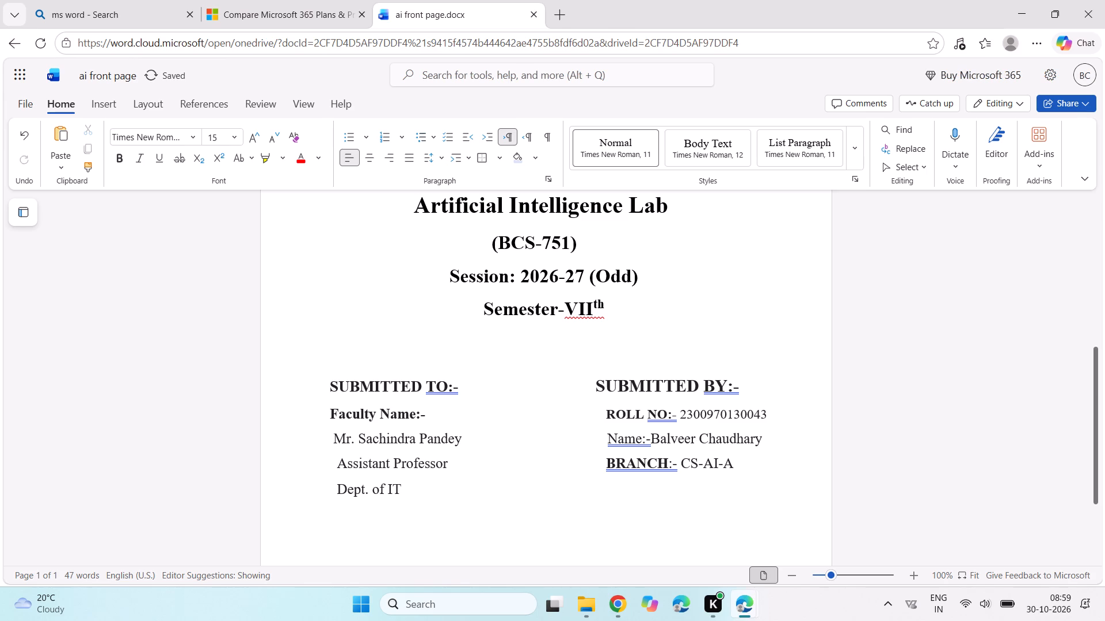
# Change the branch under SUBMITTED BY to IT-A2.
pyautogui.click(742, 457)
pyautogui.moveTo(742, 457); pyautogui.dragTo(737, 465)
pyautogui.press('BackSpace')
pyautogui.press('BackSpace')
pyautogui.press('BackSpace')
pyautogui.press('BackSpace')
pyautogui.press('BackSpace')
pyautogui.press('BackSpace')
pyautogui.press('BackSpace')
pyautogui.press('BackSpace')
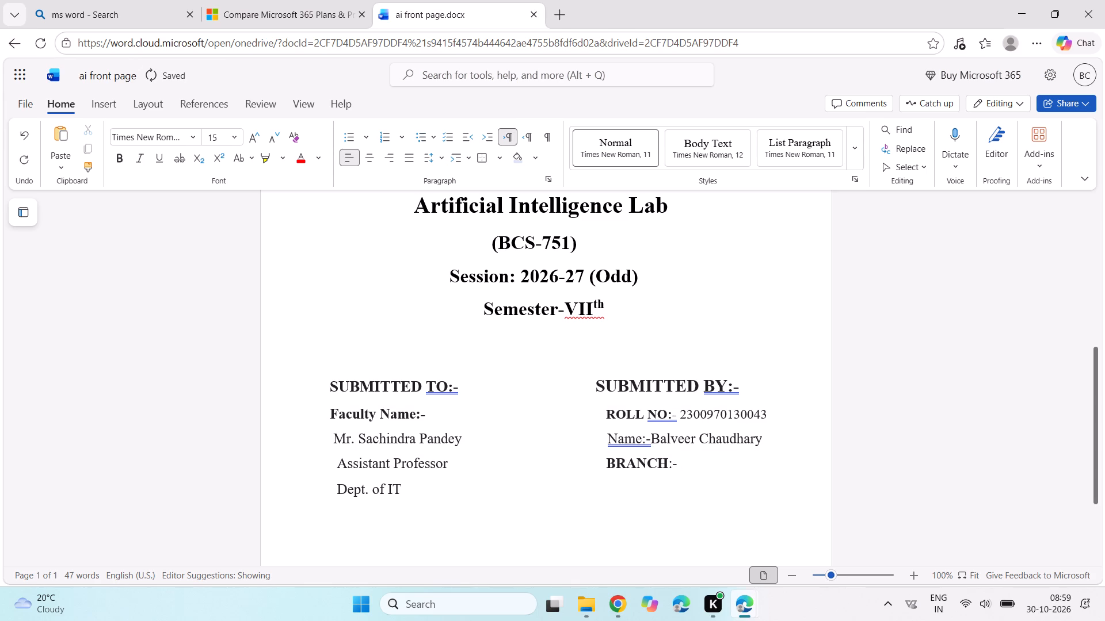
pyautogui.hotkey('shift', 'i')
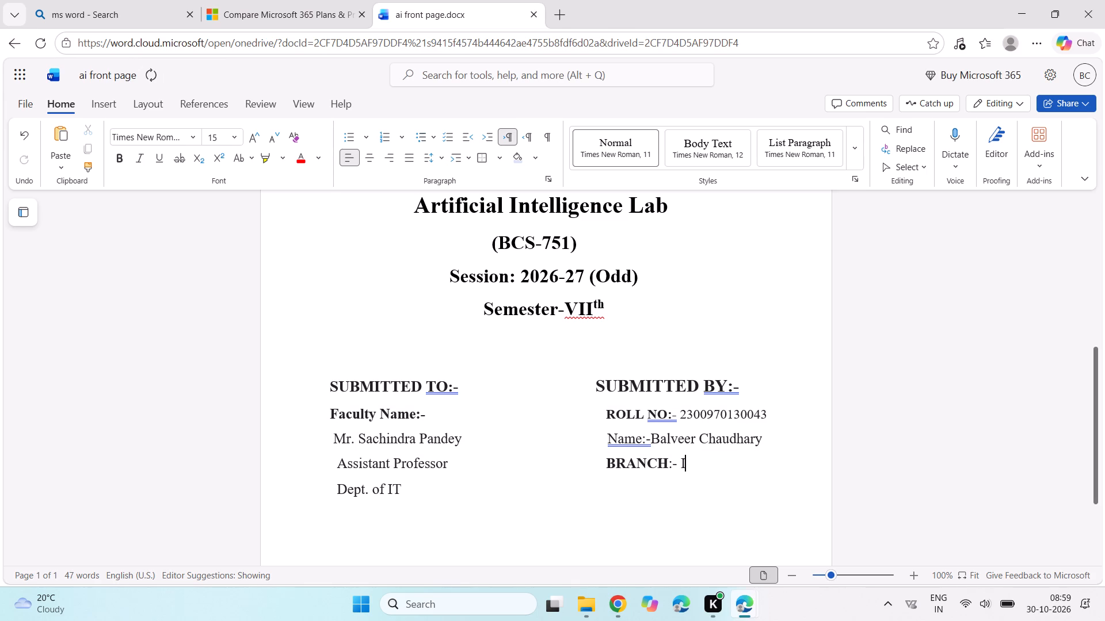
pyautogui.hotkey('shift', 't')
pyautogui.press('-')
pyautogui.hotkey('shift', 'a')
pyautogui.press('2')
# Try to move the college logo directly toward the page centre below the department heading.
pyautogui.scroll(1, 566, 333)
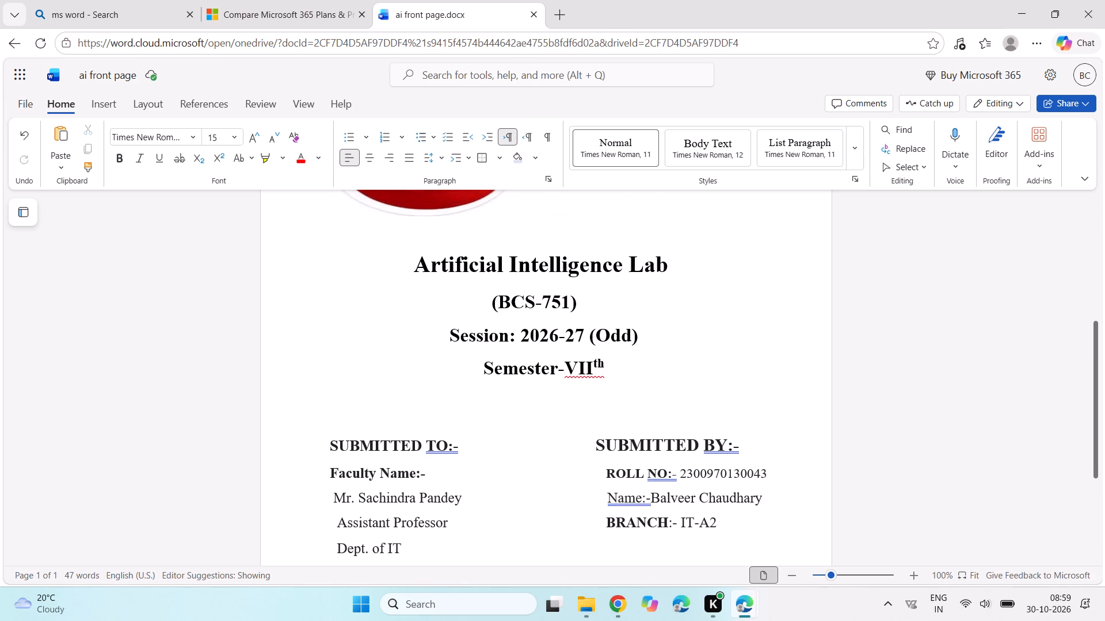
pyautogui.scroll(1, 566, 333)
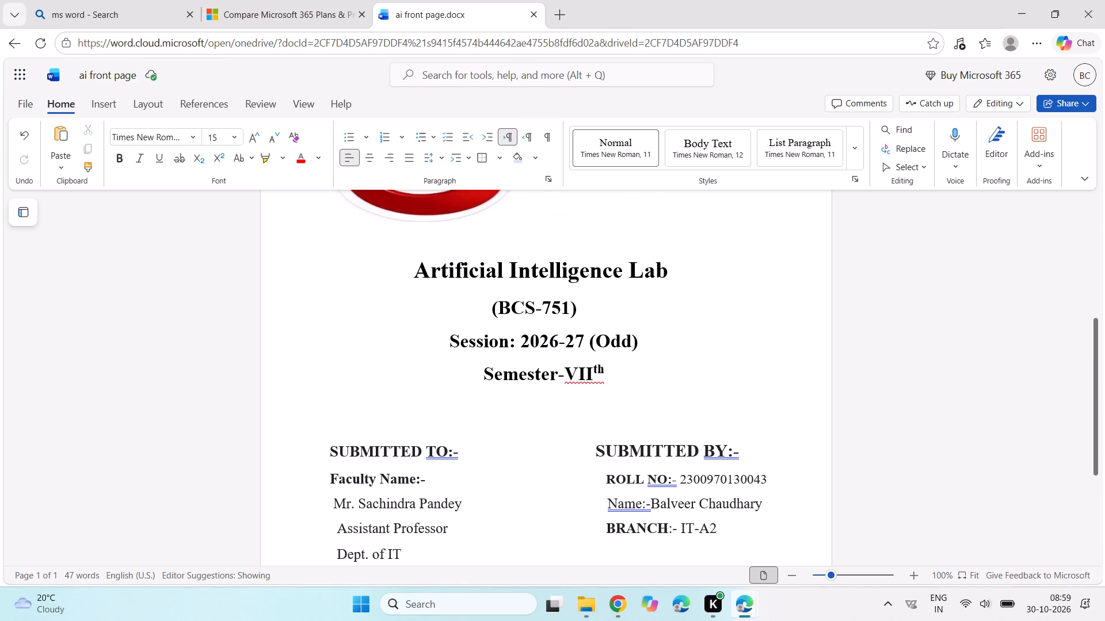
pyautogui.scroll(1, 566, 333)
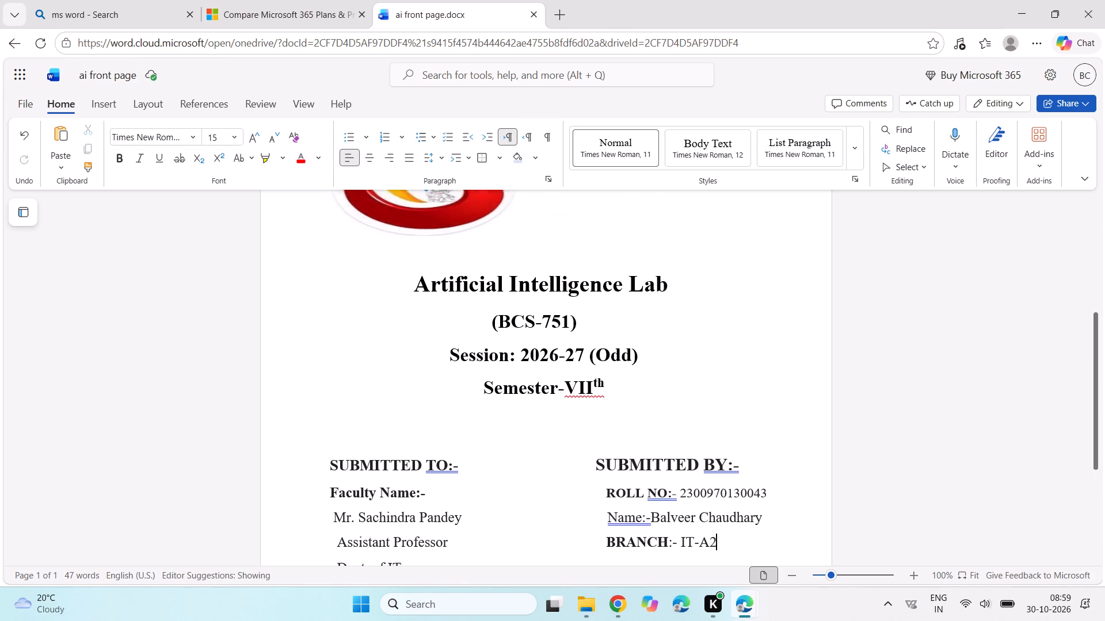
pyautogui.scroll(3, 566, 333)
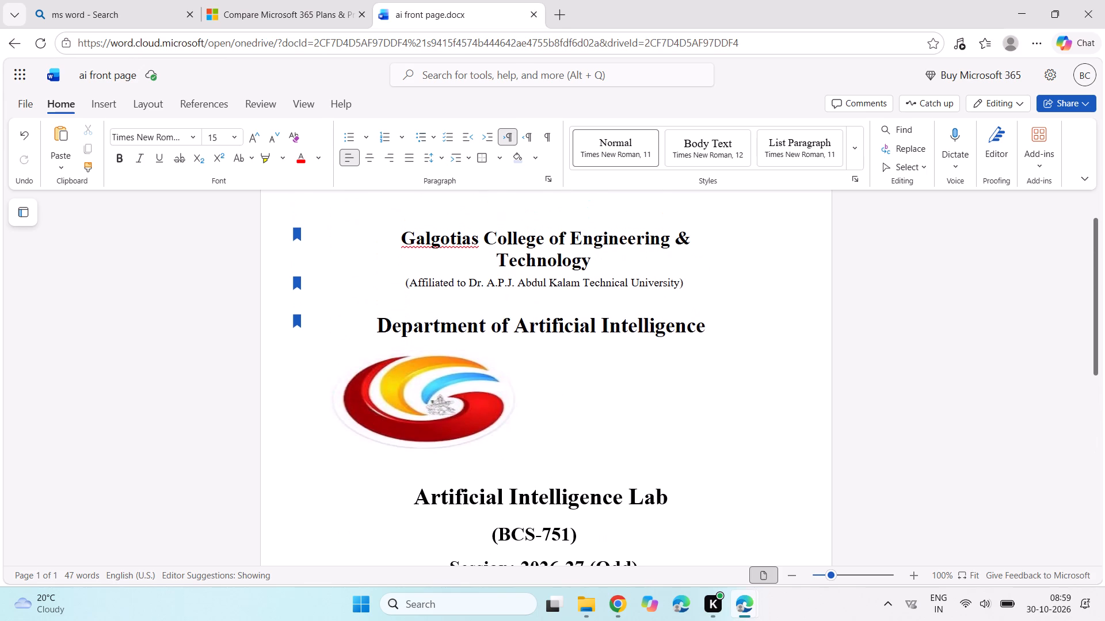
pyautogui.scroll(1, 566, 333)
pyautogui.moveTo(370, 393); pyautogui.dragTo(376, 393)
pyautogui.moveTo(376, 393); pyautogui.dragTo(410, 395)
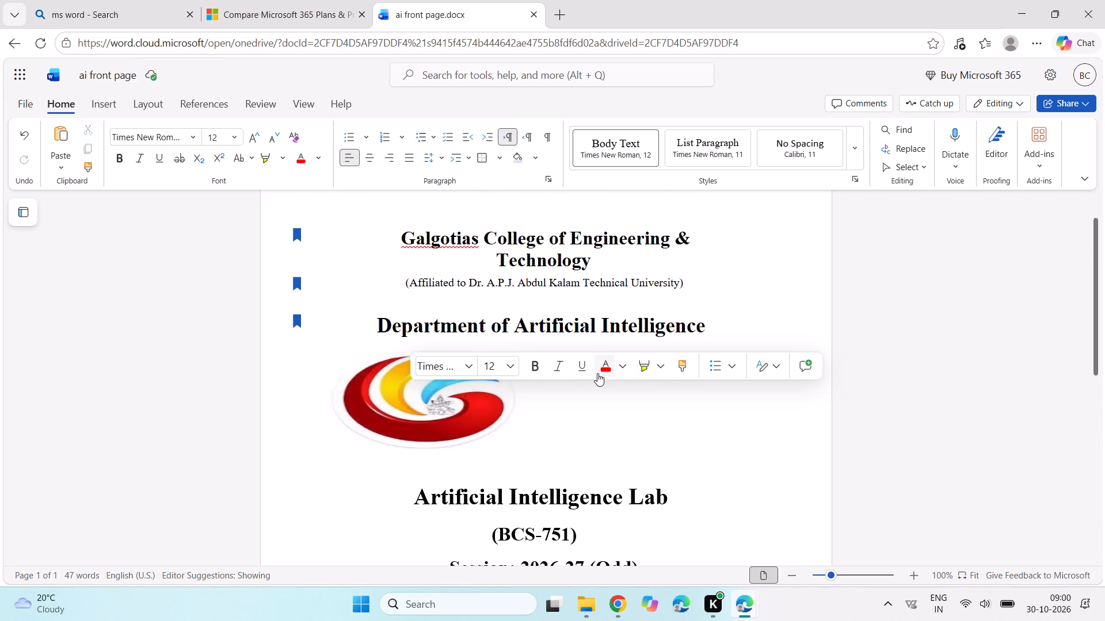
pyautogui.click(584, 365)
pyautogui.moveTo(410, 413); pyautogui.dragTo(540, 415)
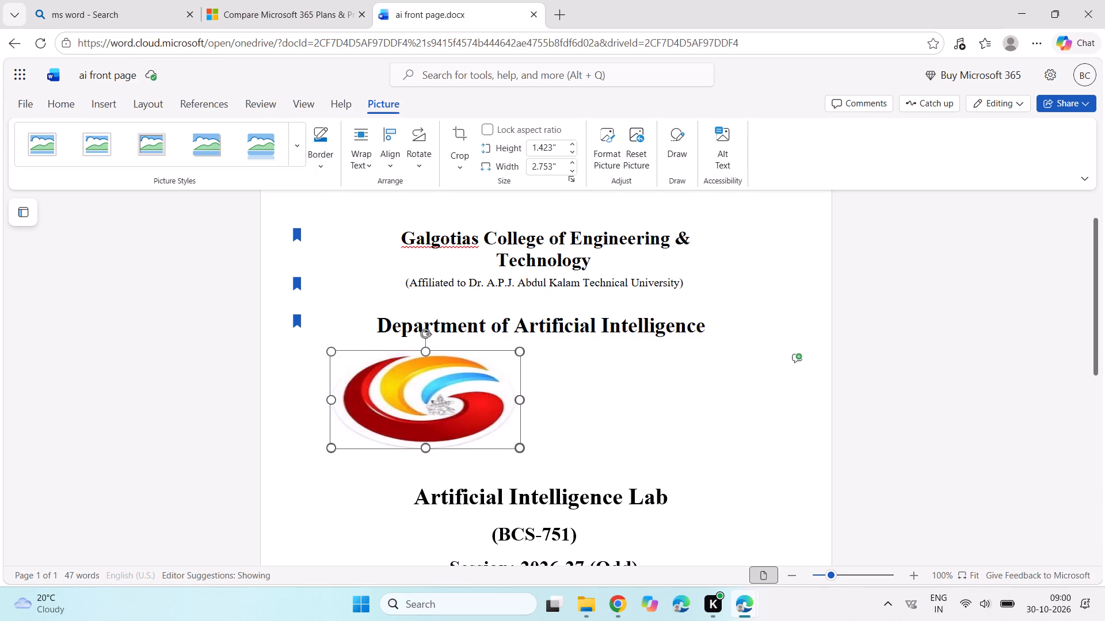
# Widen the college logo to about 3.44 inches by stretching it toward the page's right margin.
pyautogui.moveTo(520, 403); pyautogui.dragTo(568, 404)
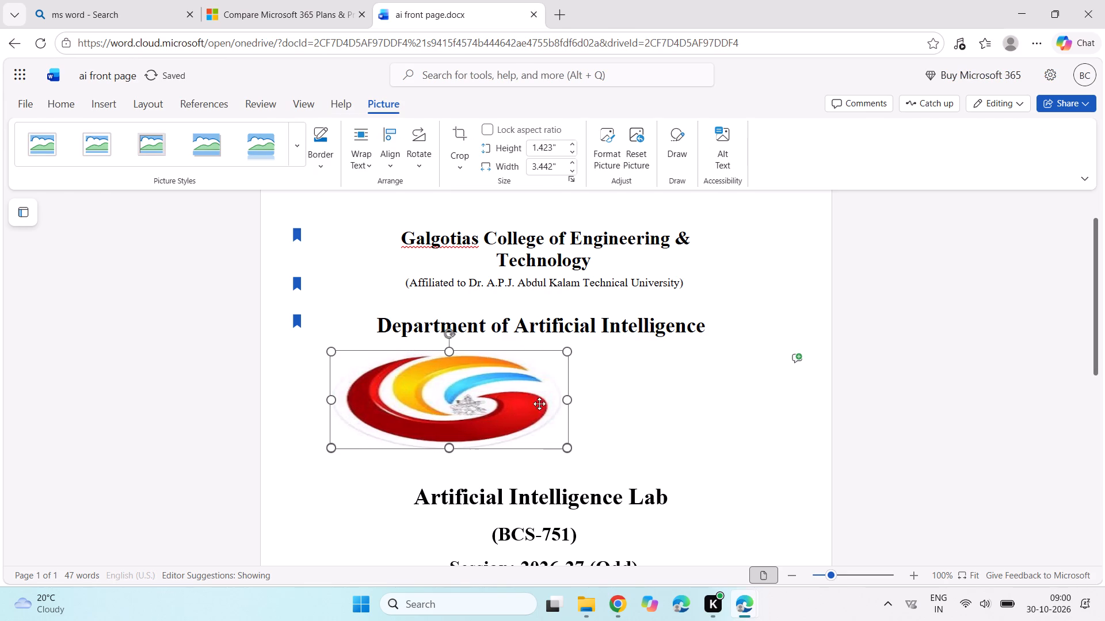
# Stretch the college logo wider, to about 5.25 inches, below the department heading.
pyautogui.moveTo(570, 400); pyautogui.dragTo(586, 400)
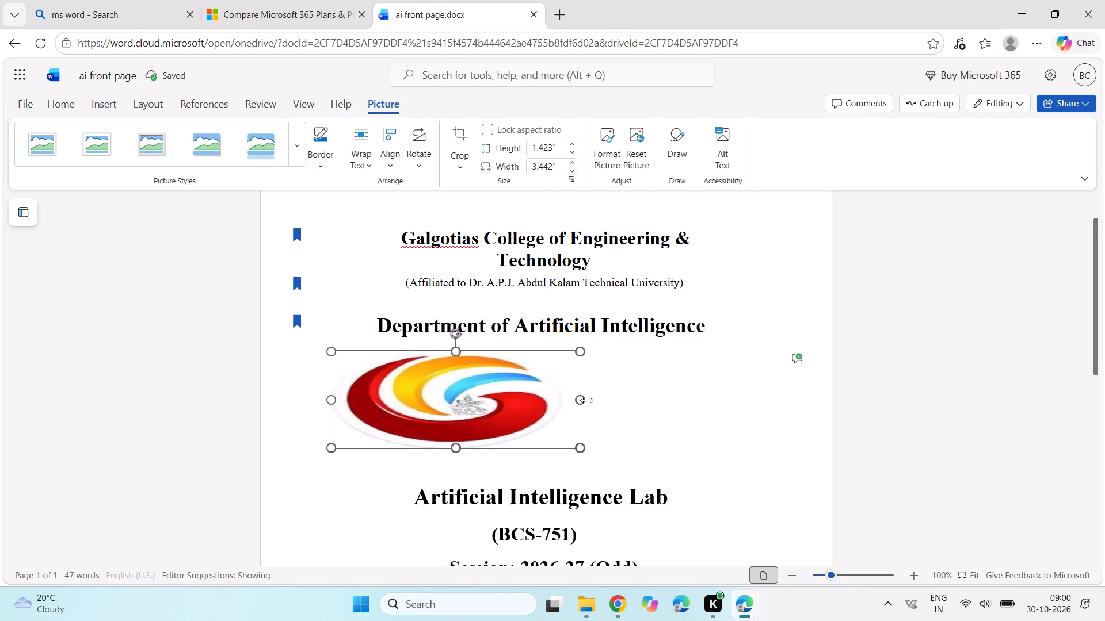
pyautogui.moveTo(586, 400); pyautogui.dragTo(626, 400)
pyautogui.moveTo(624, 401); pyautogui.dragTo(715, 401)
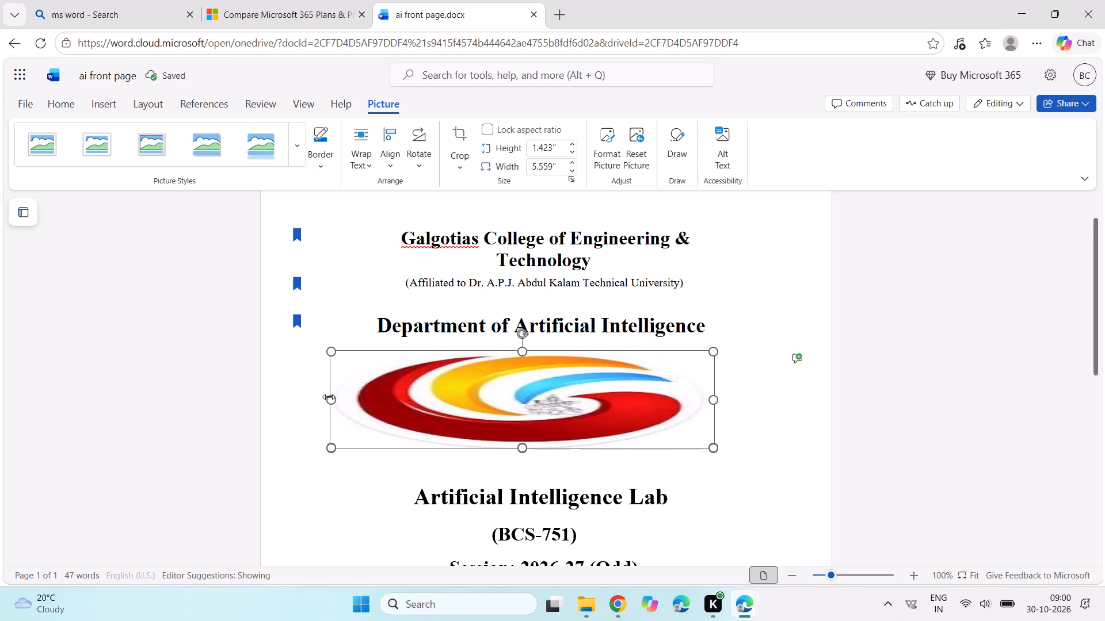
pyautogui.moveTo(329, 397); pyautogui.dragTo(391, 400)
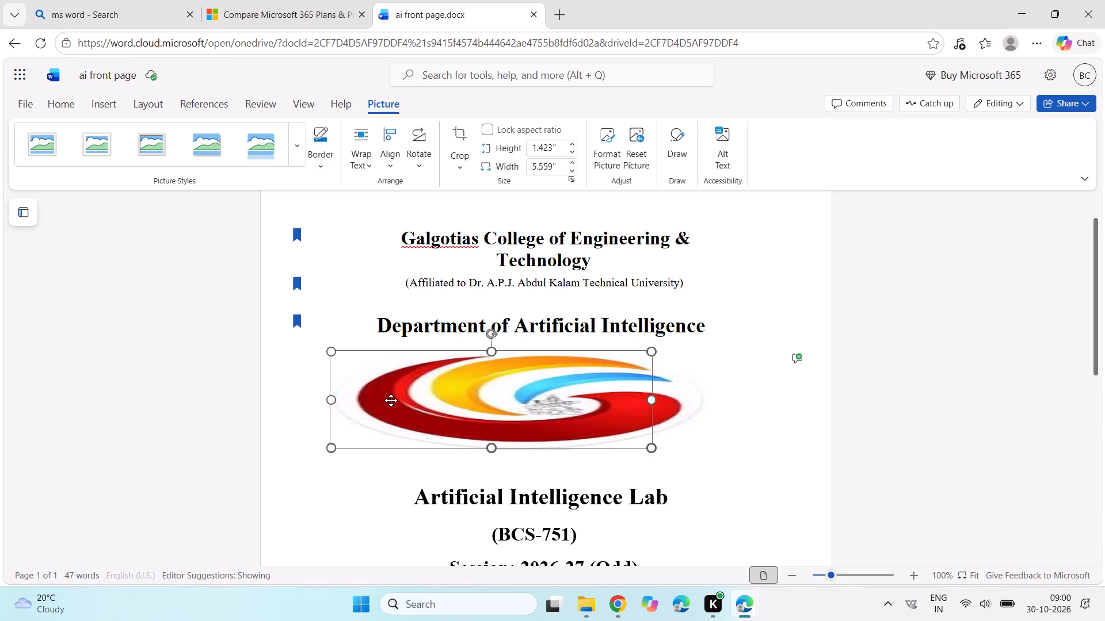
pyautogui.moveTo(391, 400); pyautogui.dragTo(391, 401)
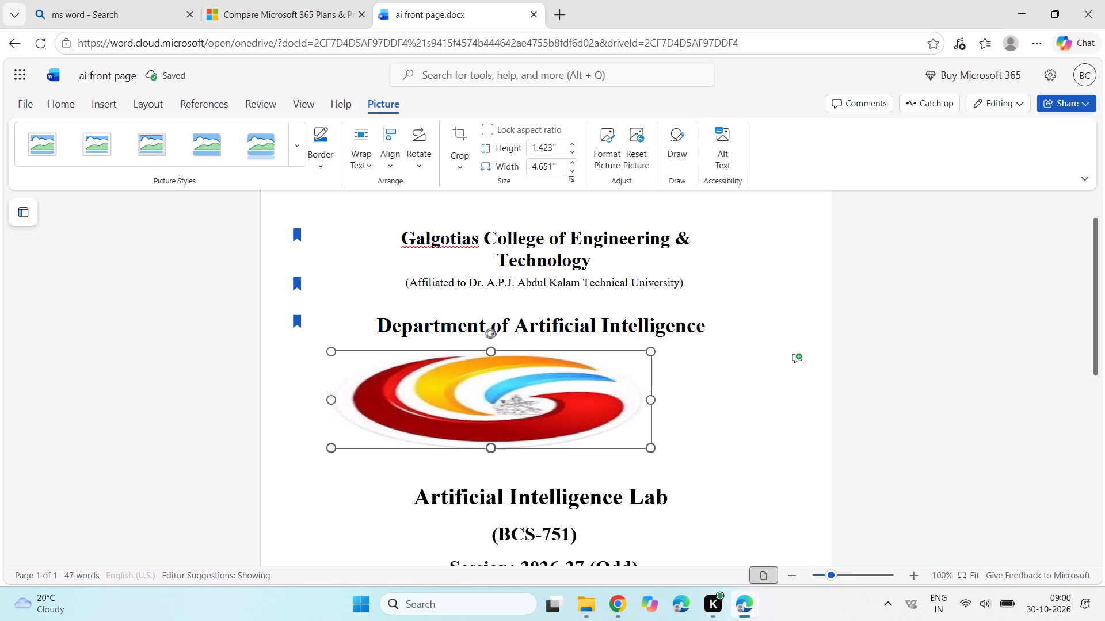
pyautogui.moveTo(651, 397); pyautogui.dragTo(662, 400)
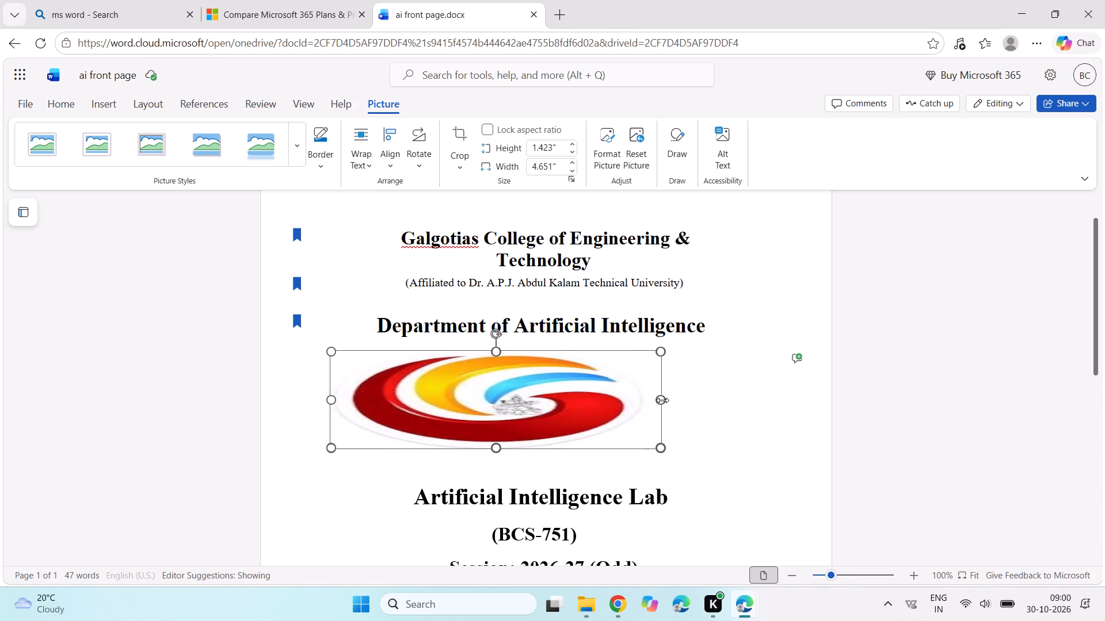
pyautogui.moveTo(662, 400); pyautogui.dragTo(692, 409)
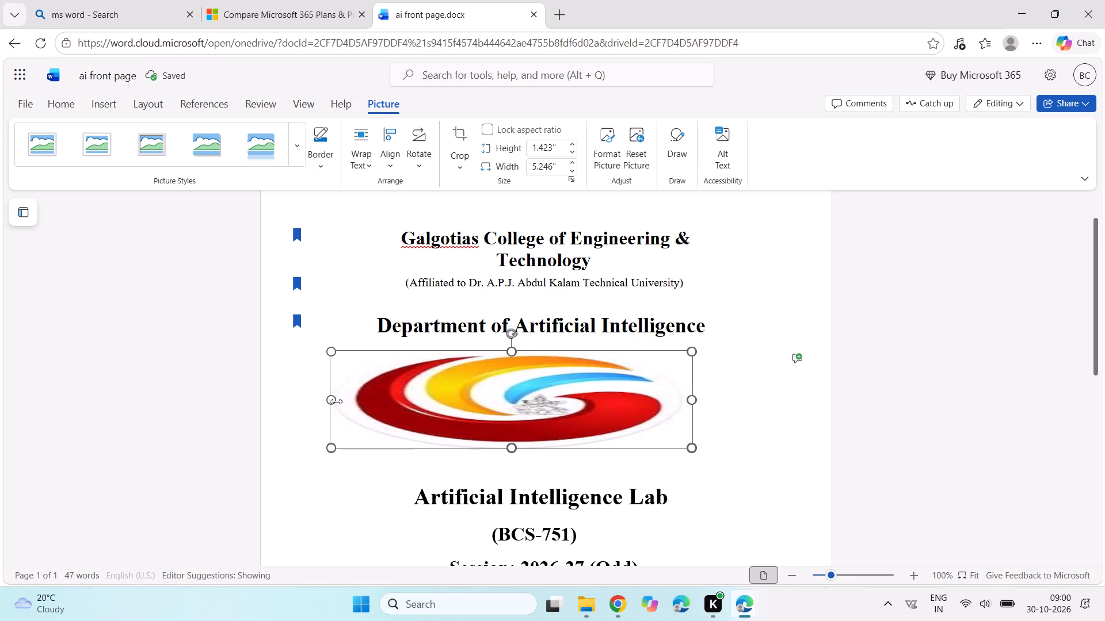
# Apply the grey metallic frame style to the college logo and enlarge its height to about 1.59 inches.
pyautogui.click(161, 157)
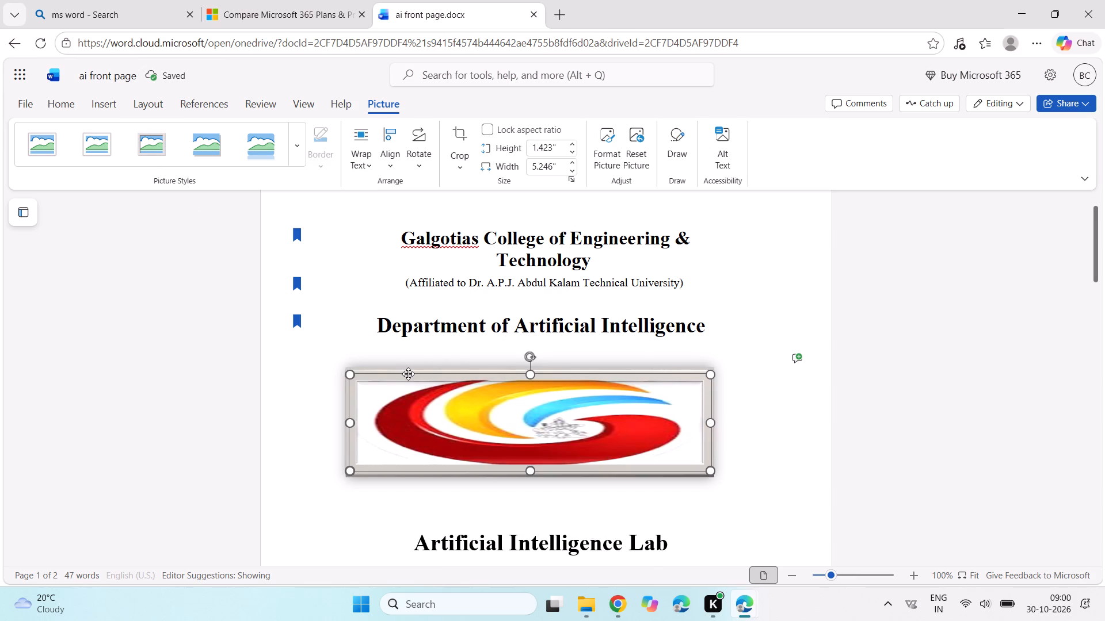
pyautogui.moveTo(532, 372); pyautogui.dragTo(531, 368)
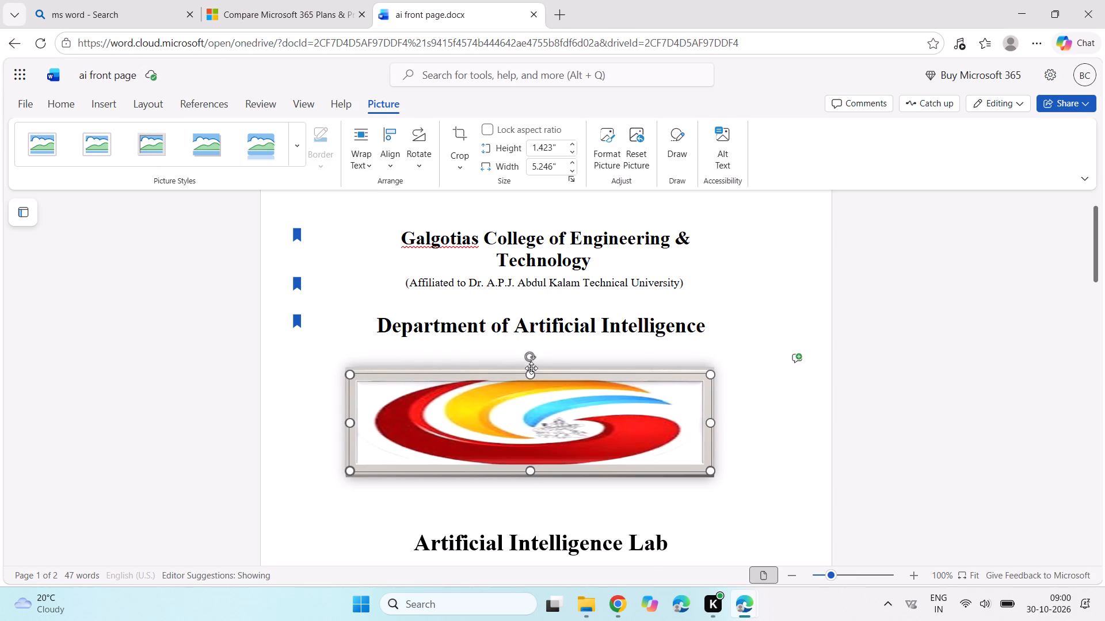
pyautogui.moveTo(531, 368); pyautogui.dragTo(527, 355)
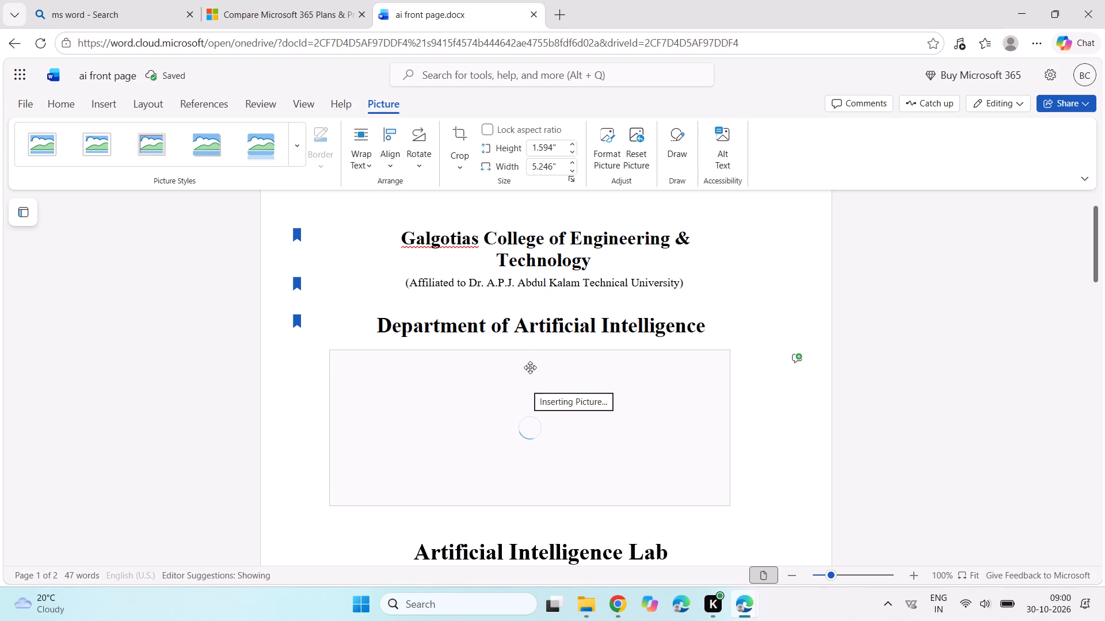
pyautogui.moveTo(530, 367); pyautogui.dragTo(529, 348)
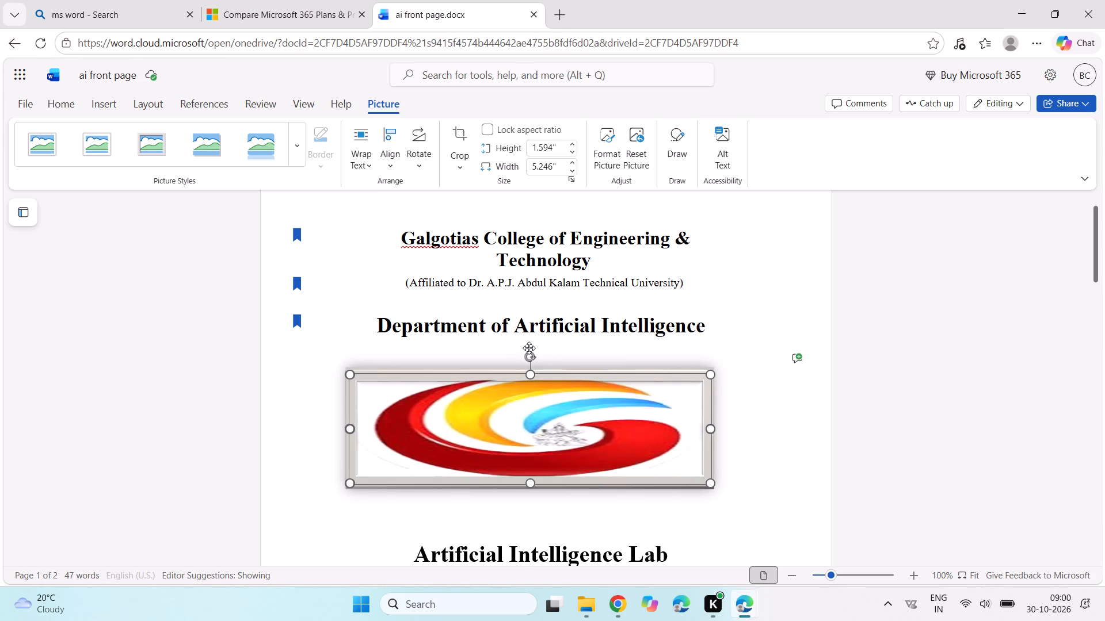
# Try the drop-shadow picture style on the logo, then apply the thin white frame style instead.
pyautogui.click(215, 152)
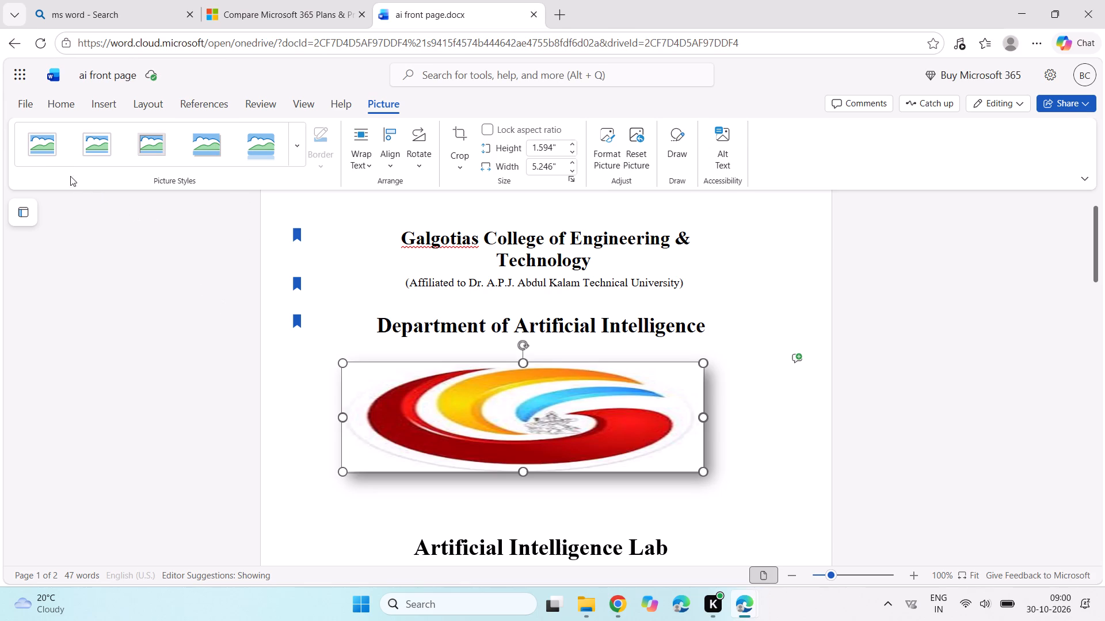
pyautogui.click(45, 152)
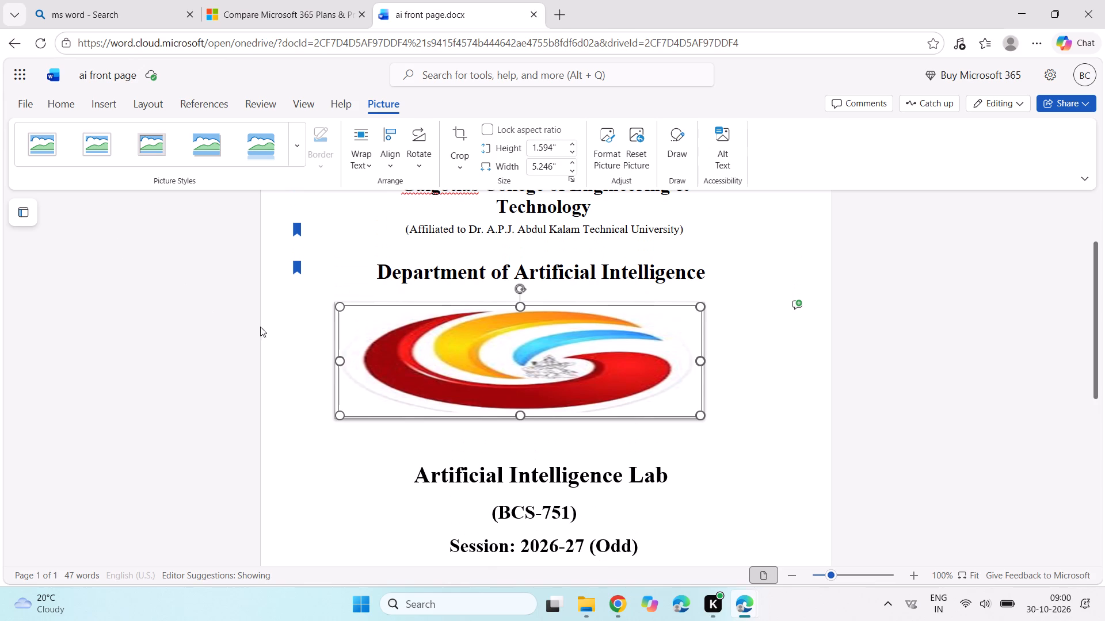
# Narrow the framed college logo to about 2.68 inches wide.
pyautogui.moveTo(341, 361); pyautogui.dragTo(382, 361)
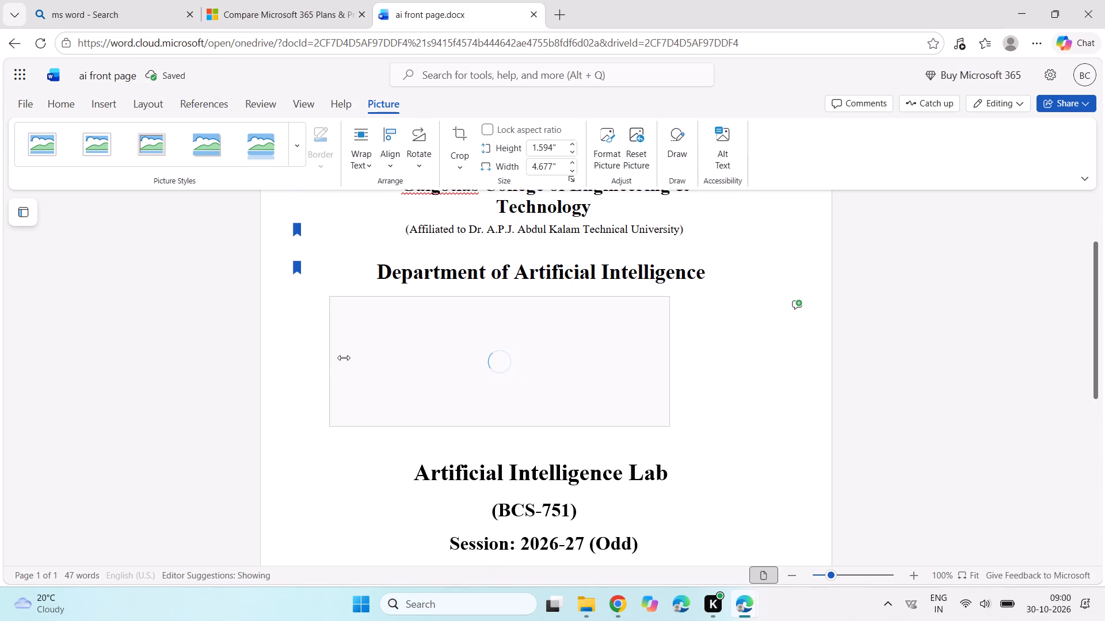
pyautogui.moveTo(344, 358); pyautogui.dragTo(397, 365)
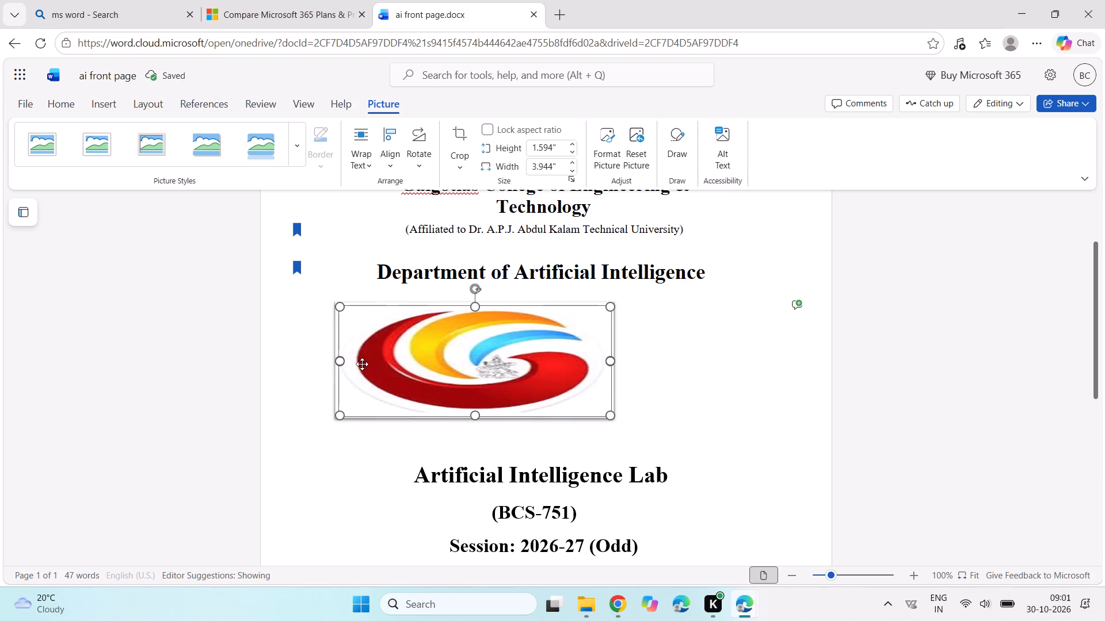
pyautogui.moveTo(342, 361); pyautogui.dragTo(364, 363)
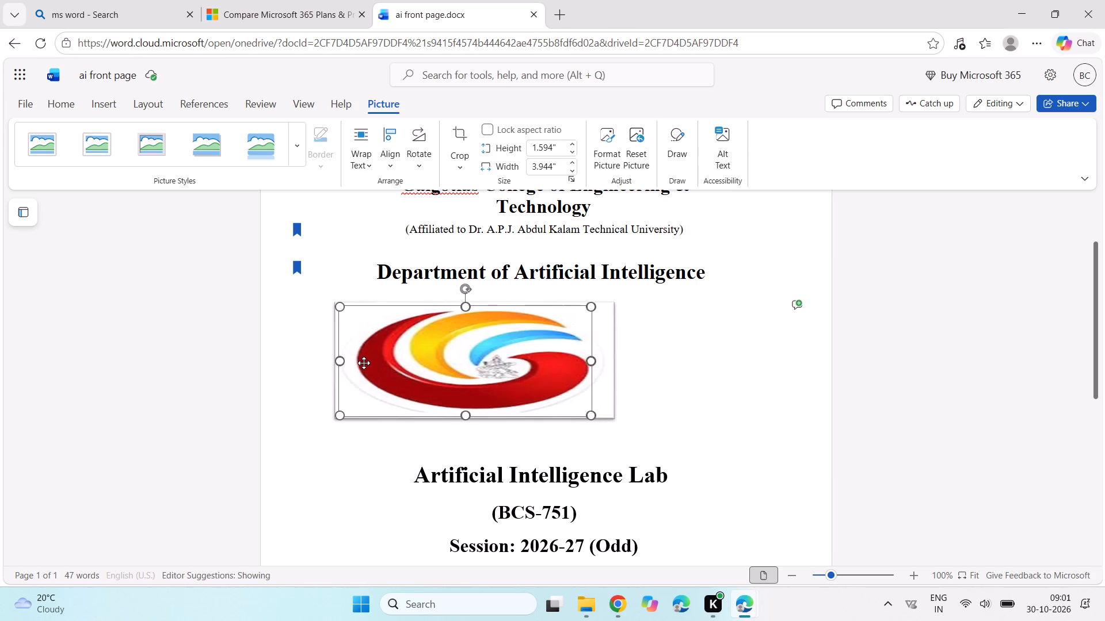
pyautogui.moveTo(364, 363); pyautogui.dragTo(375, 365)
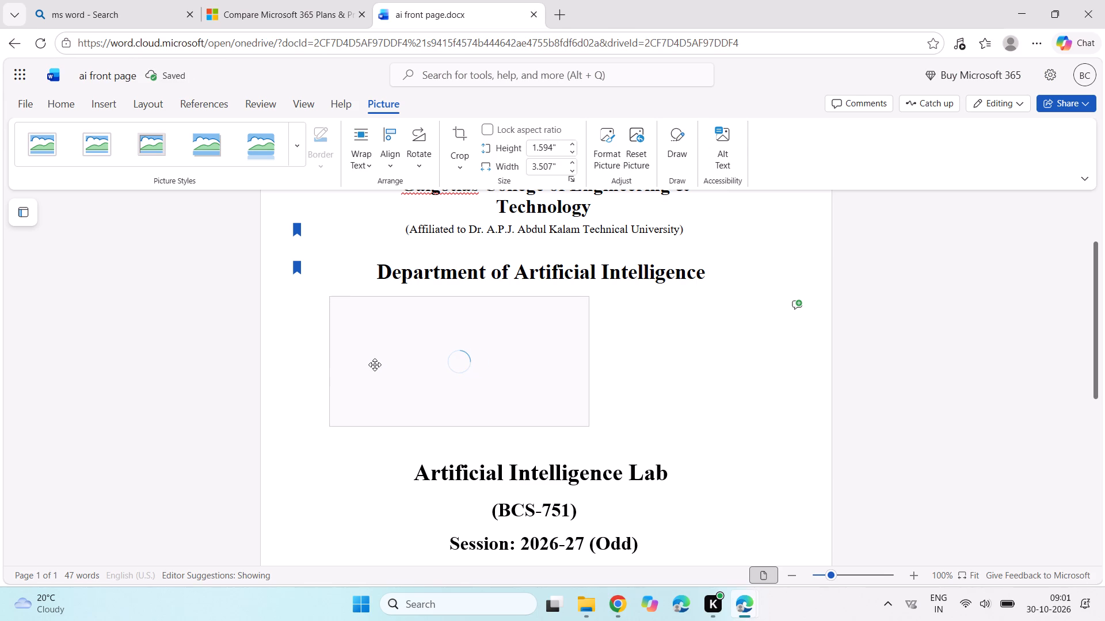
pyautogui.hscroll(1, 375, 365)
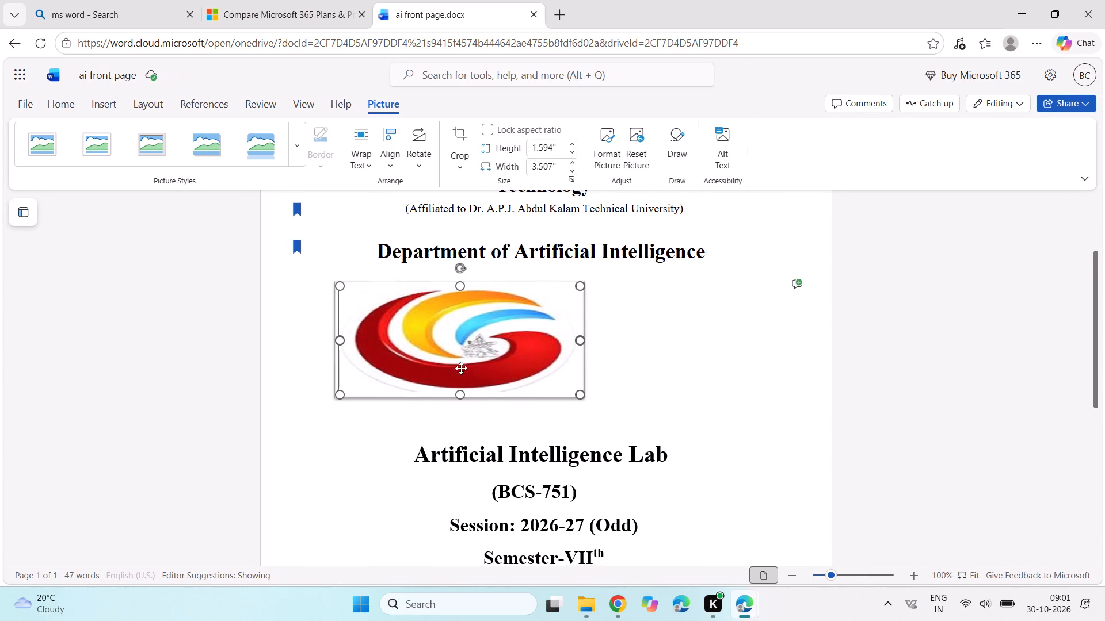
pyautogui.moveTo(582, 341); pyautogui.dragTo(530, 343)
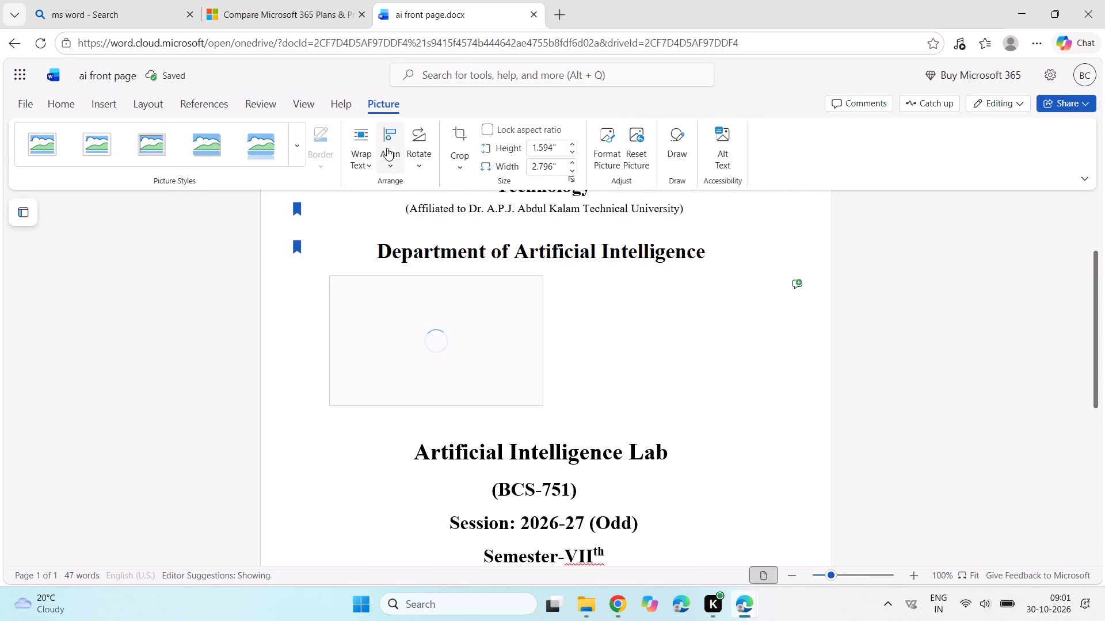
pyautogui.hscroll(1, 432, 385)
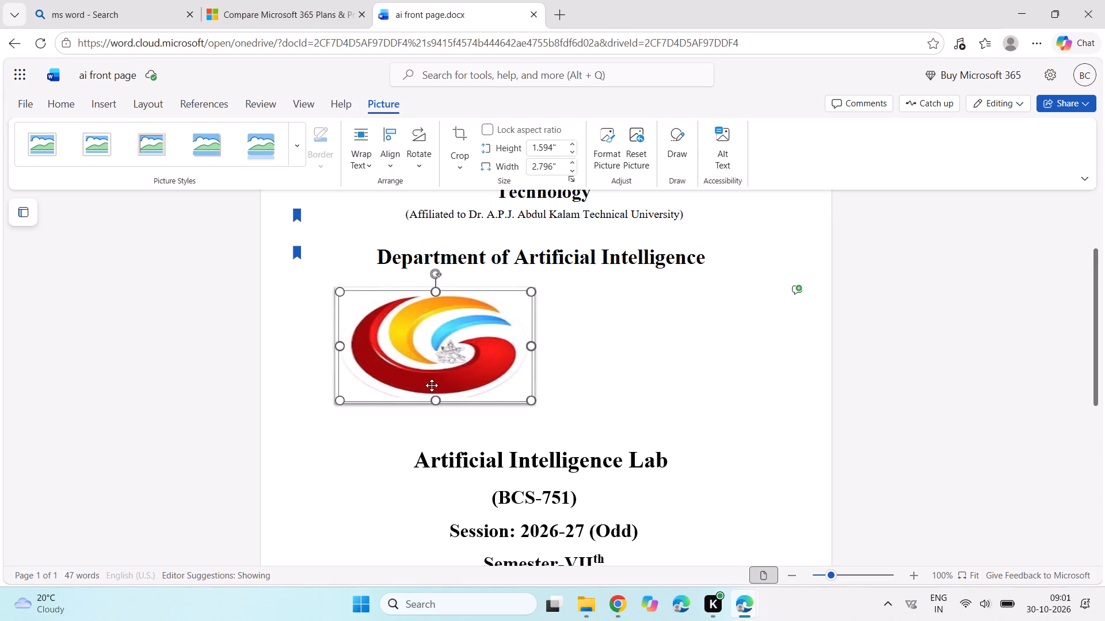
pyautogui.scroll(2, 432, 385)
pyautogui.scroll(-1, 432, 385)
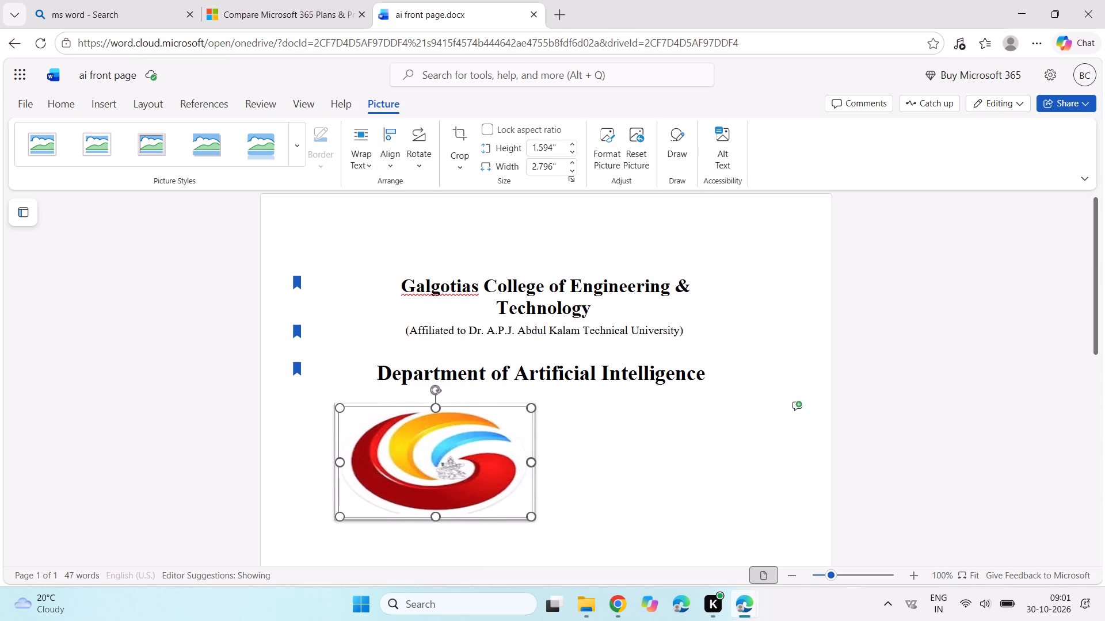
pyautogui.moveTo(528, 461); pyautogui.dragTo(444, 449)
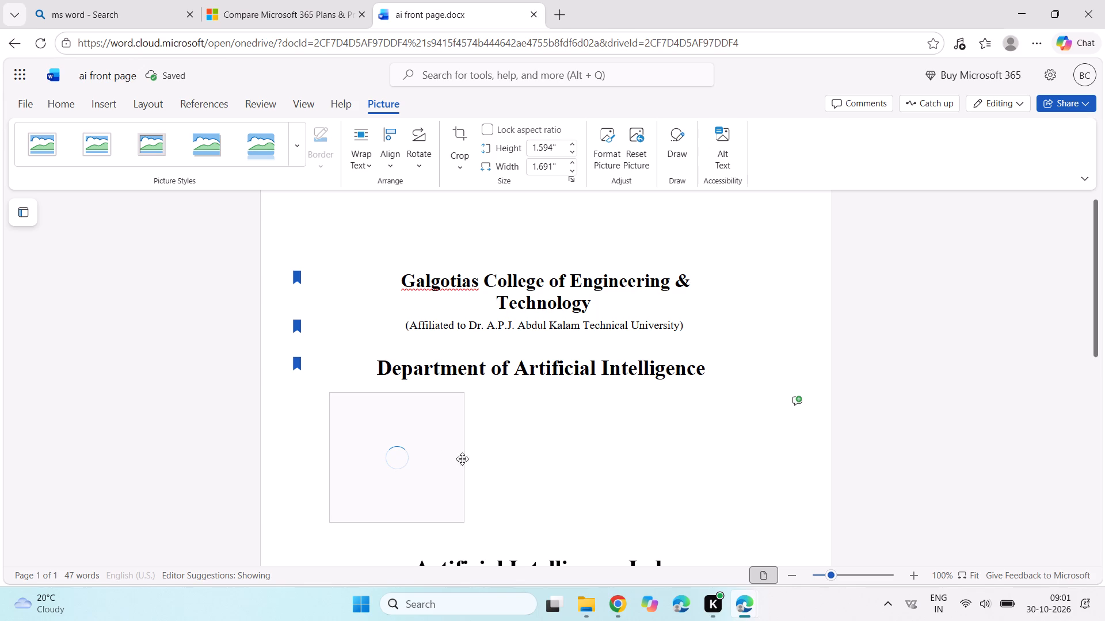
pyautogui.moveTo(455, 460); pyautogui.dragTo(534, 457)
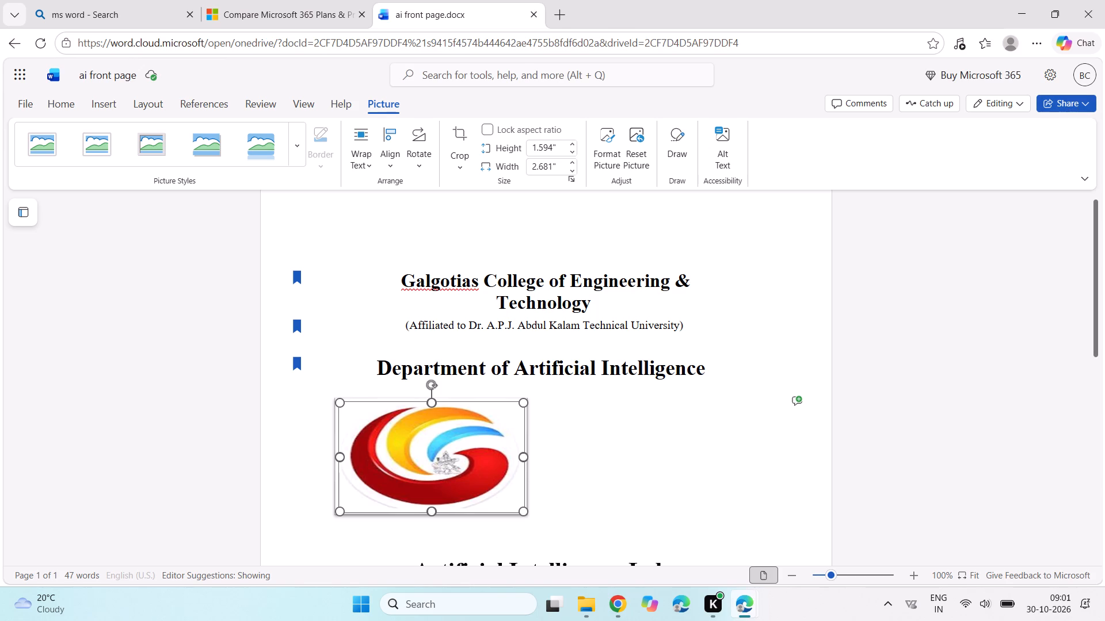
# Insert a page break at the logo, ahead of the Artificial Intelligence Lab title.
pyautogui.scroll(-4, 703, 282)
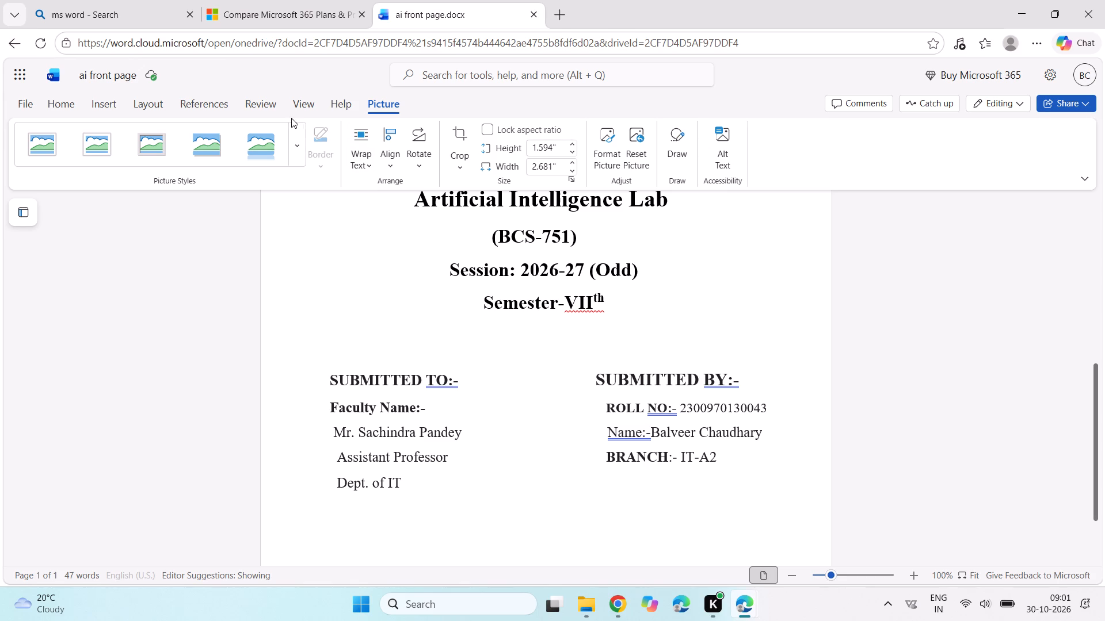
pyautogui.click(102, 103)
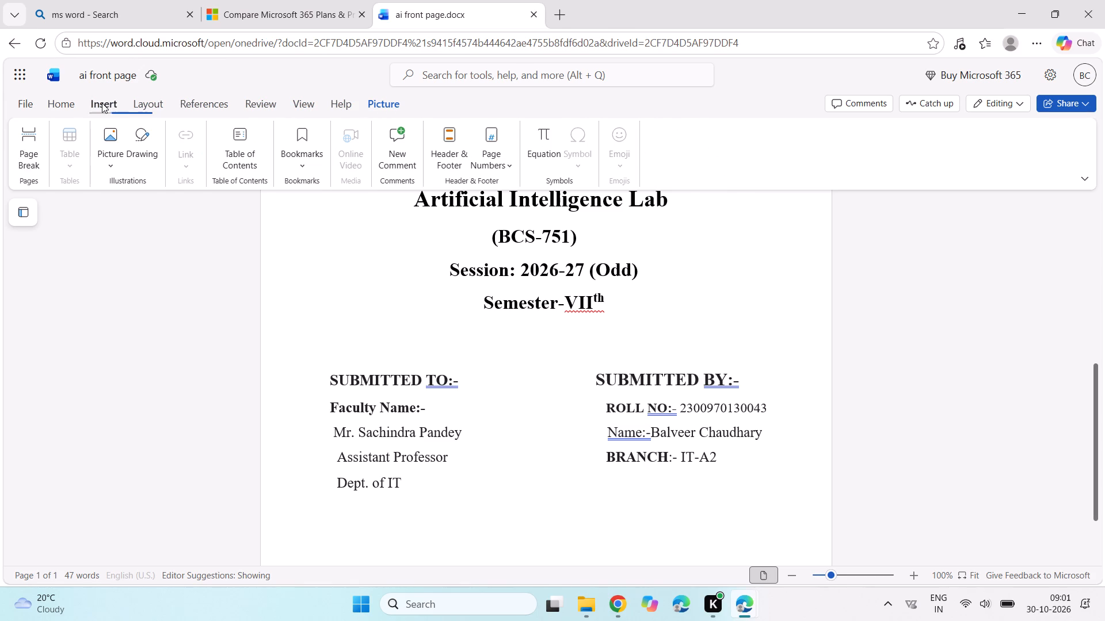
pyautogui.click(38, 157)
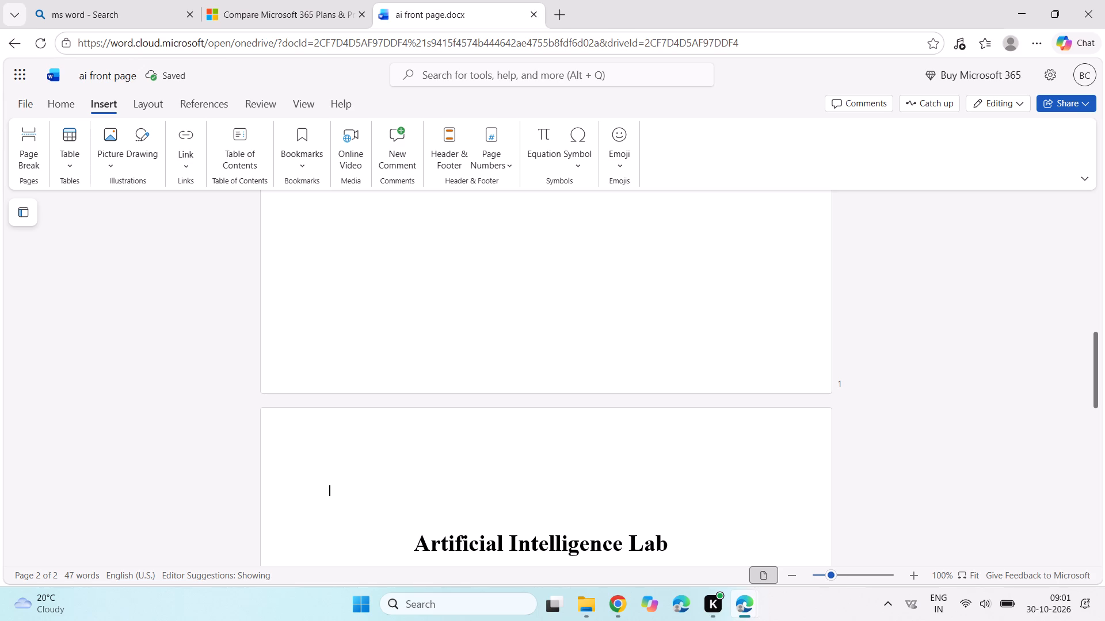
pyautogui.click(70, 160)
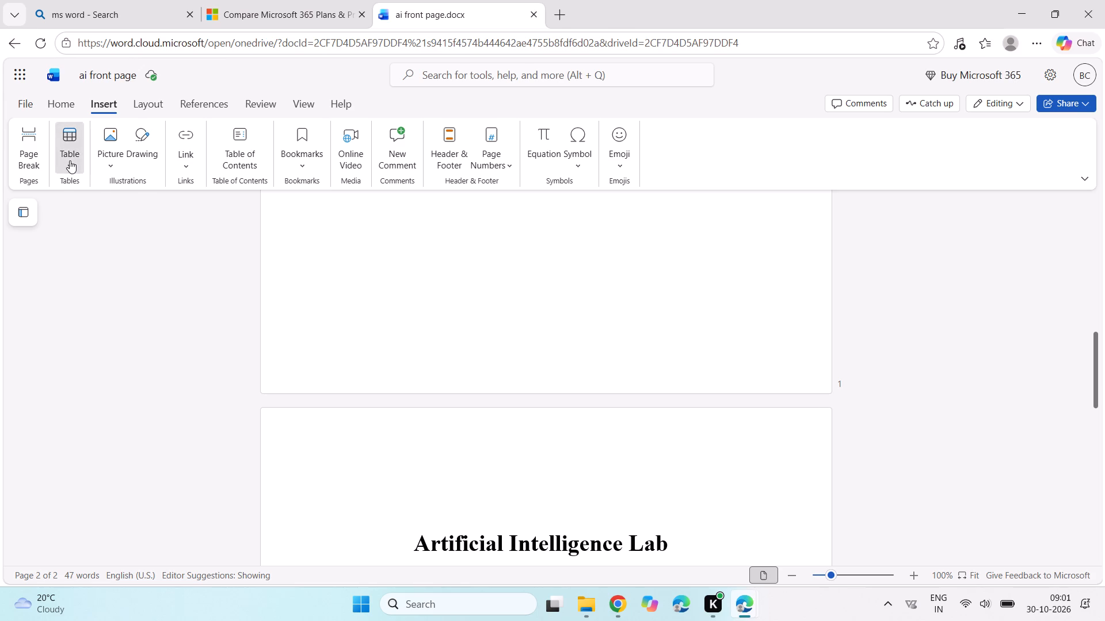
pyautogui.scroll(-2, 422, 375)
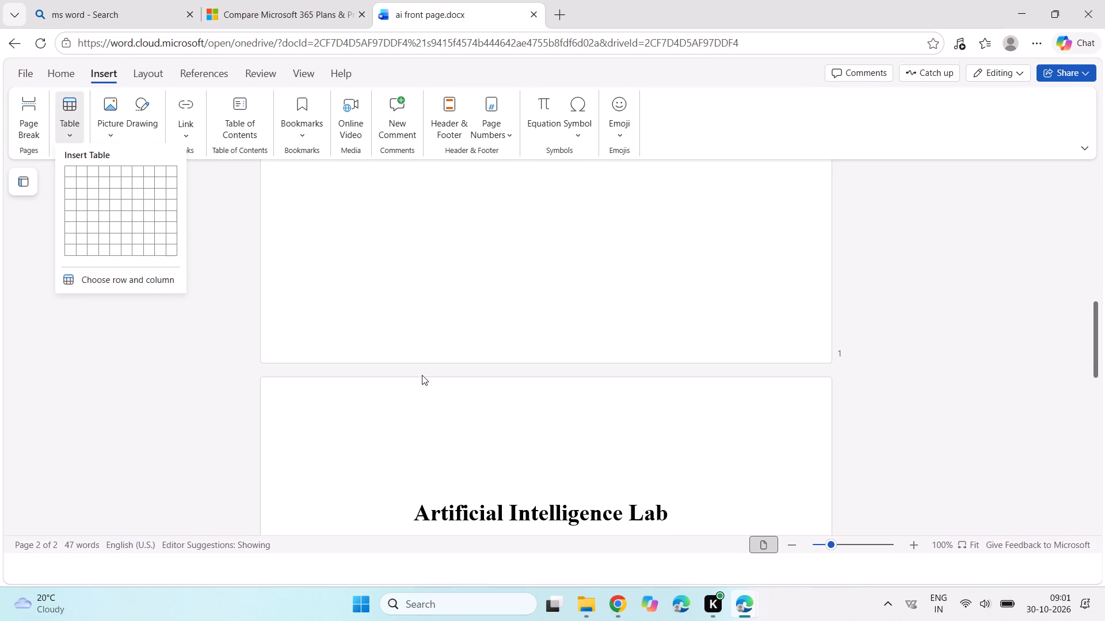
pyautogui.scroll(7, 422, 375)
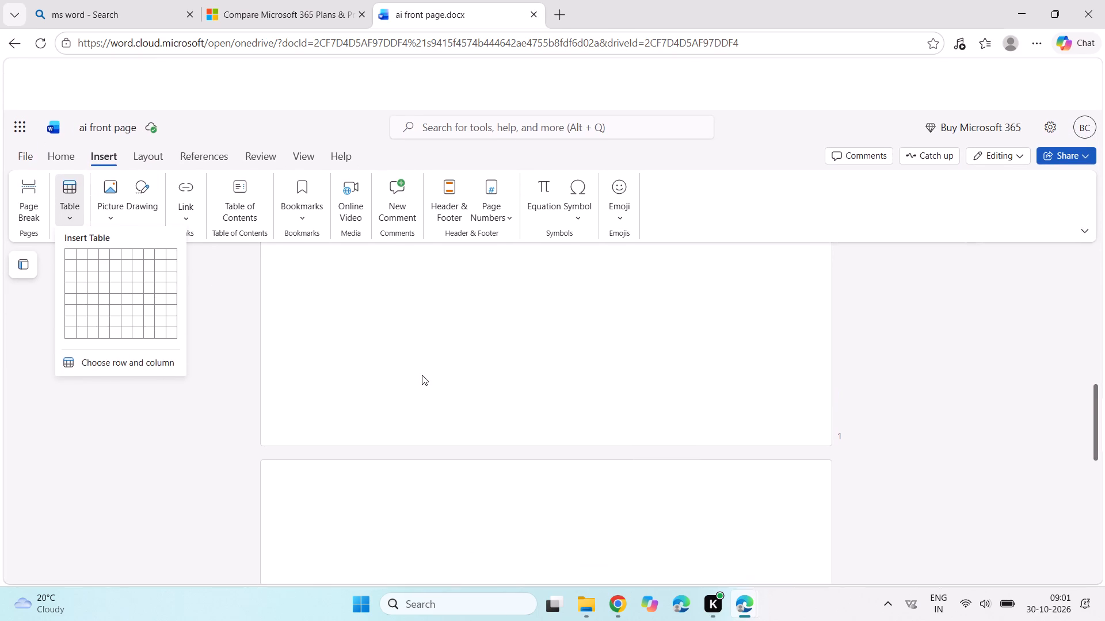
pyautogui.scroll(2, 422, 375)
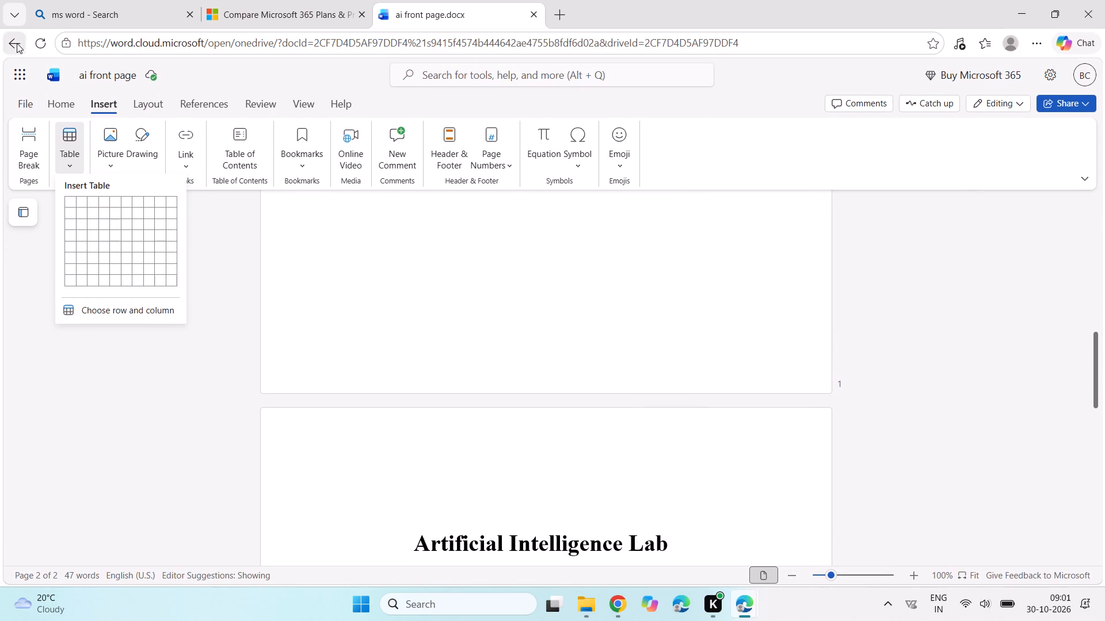
# Leave the altered document, return to the Word start page and upload the front page file again.
pyautogui.click(17, 43)
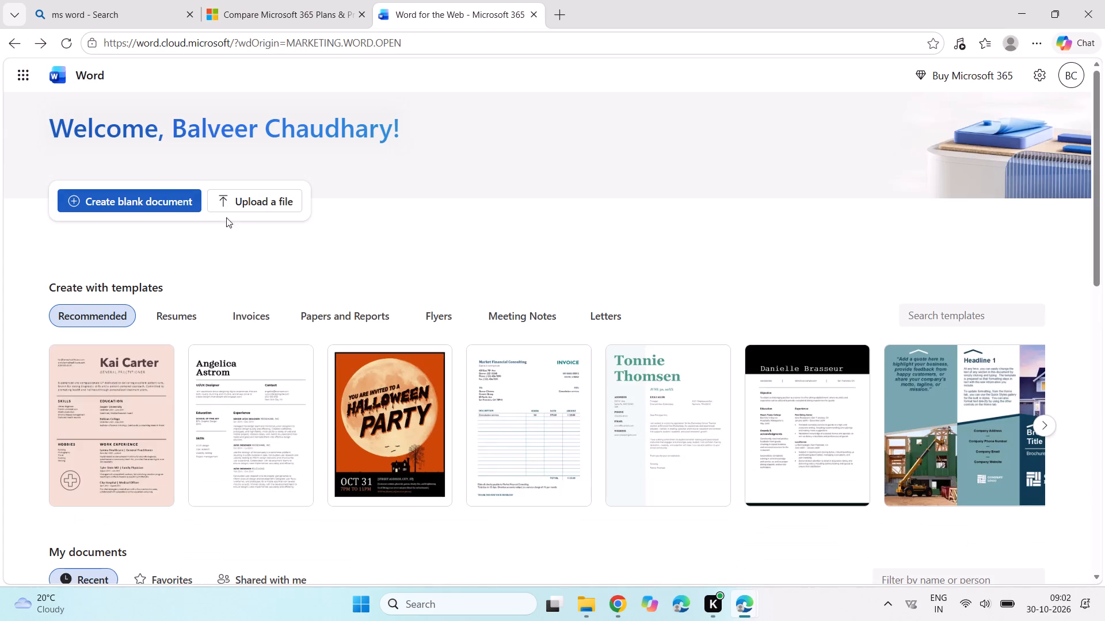
pyautogui.click(254, 197)
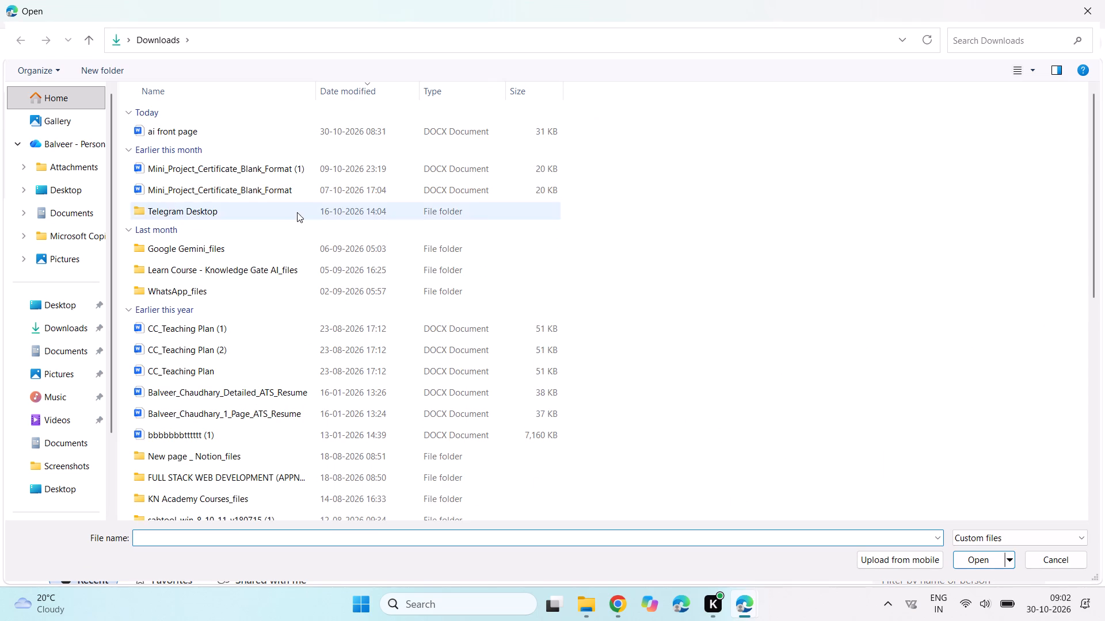
# Choose the ai front page document from the Downloads folder to upload and open it.
pyautogui.click(242, 165)
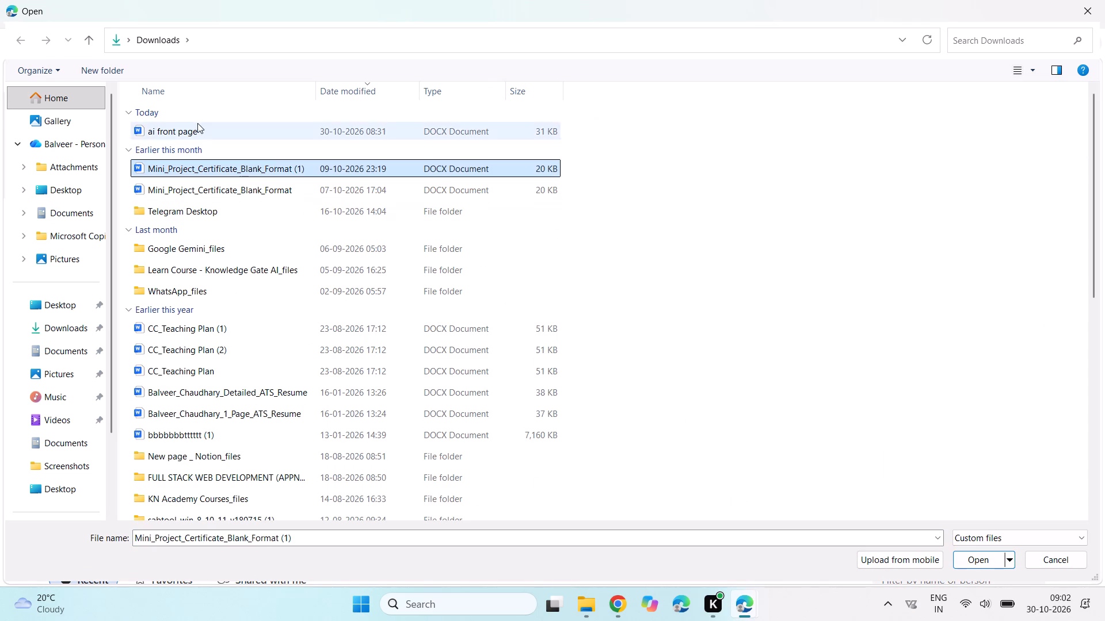
pyautogui.doubleClick(197, 123)
# Replace the faculty member's name under Faculty Name in the SUBMITTED TO block with the new faculty member's name, using the title Mr.
pyautogui.scroll(-2, 519, 318)
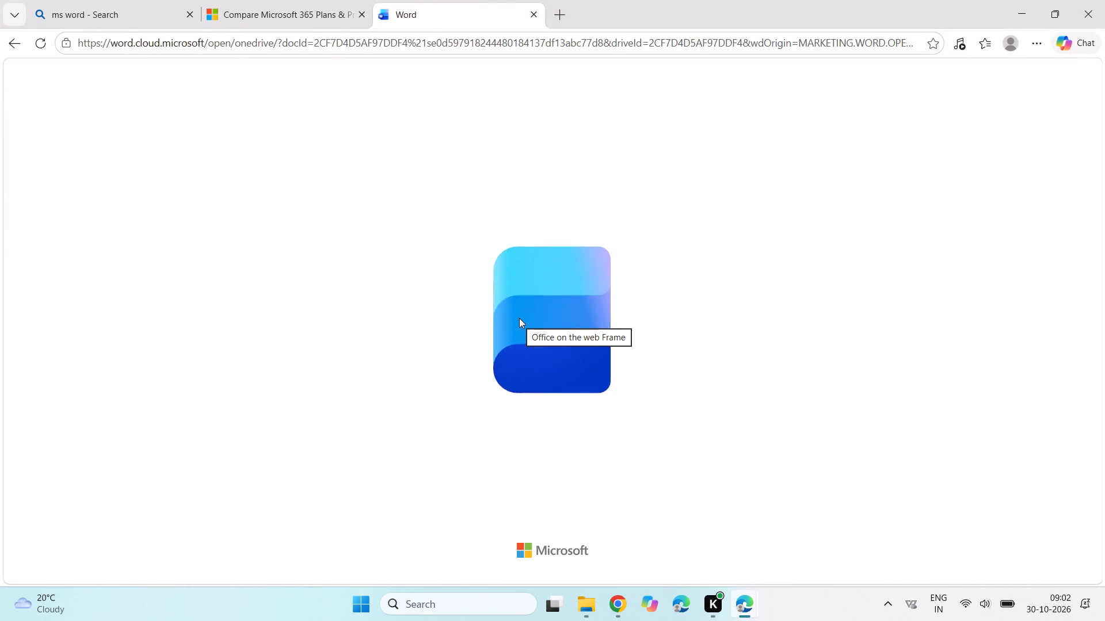
pyautogui.scroll(-2, 519, 318)
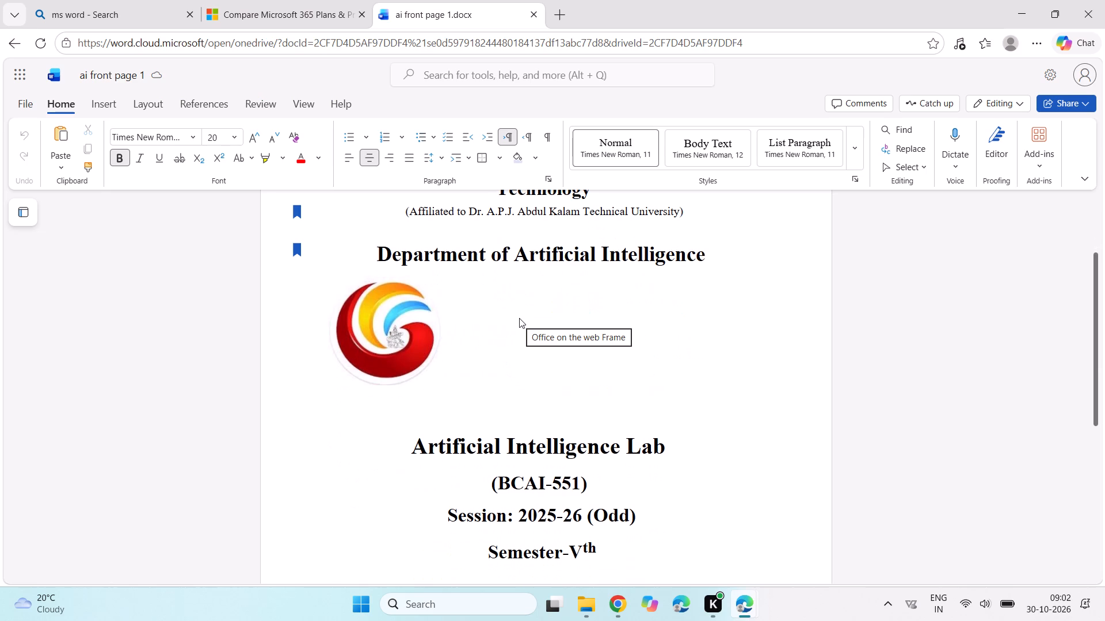
pyautogui.scroll(-2, 519, 318)
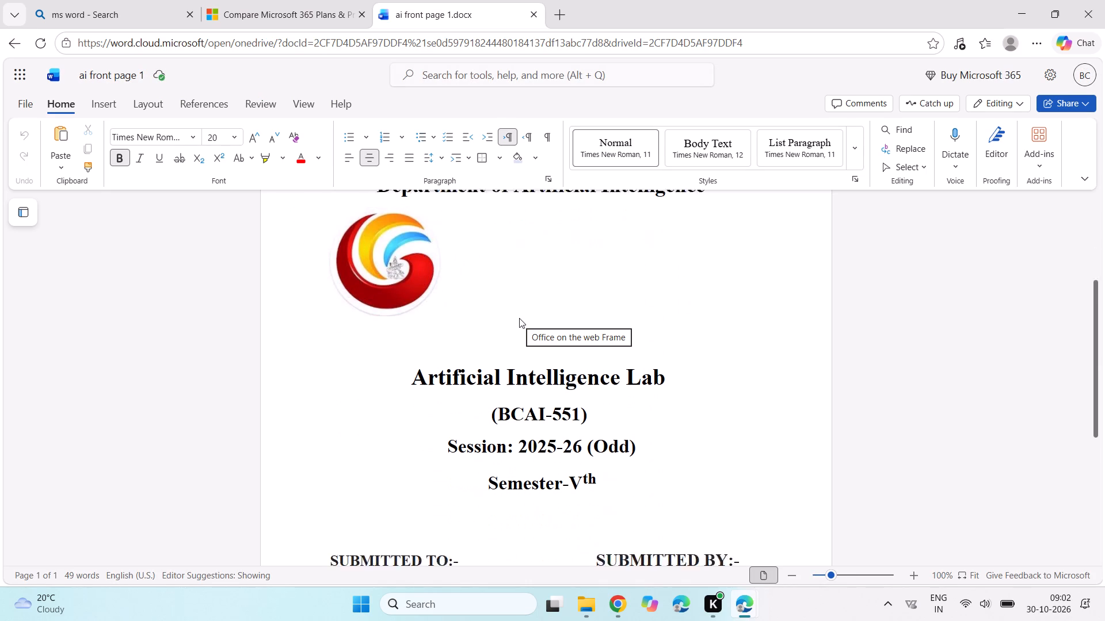
pyautogui.scroll(-1, 519, 318)
pyautogui.scroll(-1, 512, 471)
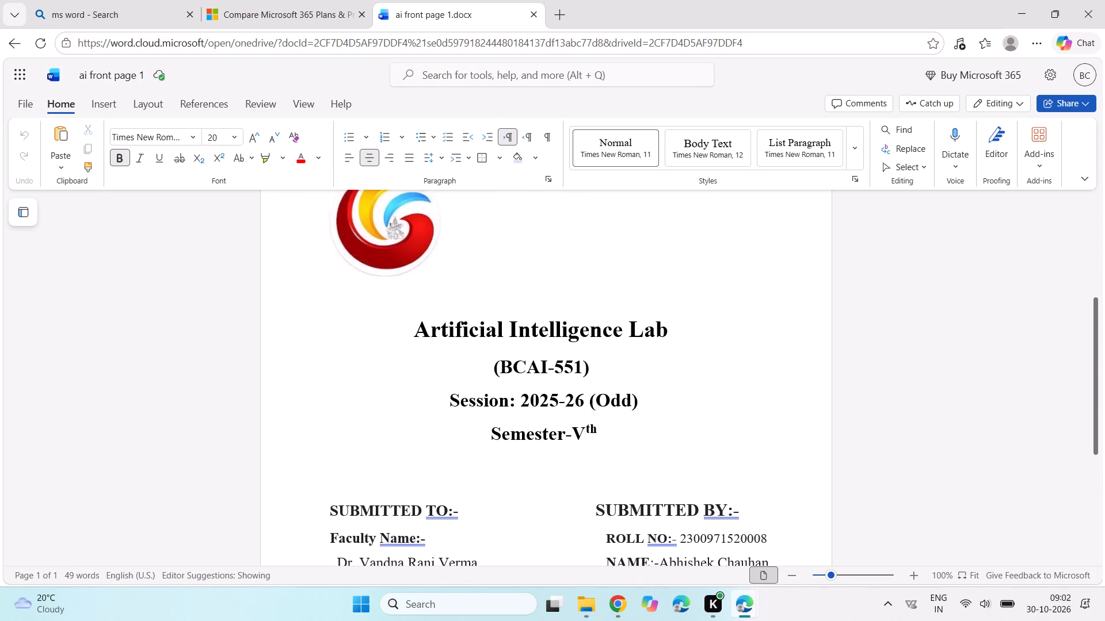
pyautogui.scroll(-1, 512, 471)
pyautogui.click(481, 478)
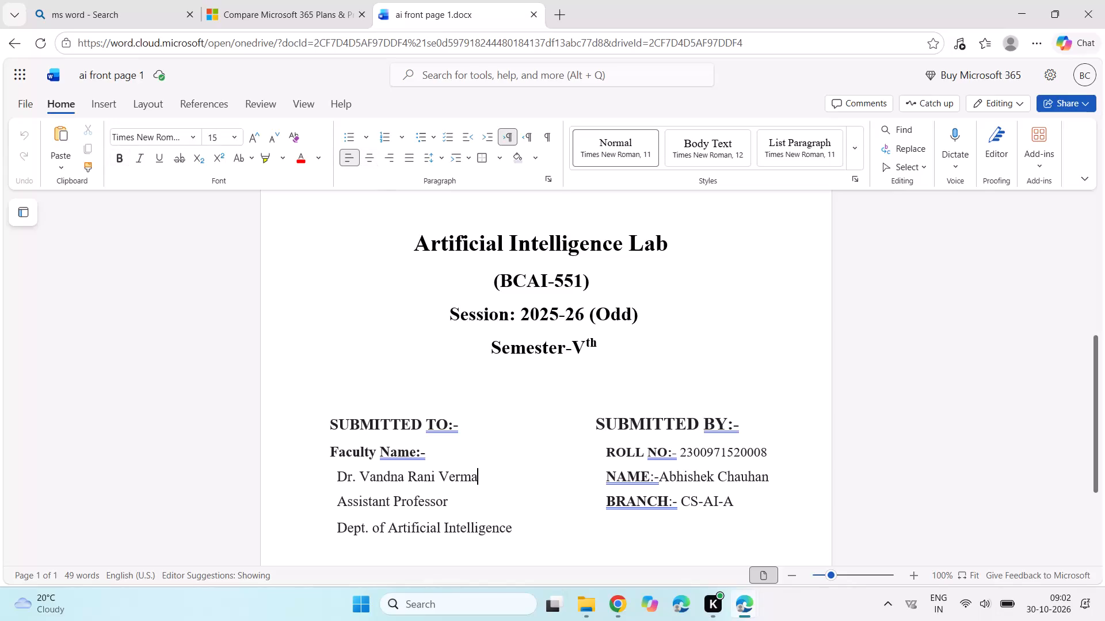
pyautogui.press('BackSpace')
pyautogui.press('BackSpace')
pyautogui.press('BackSpace')
pyautogui.press('BackSpace')
pyautogui.press('BackSpace')
pyautogui.press('BackSpace')
pyautogui.press('BackSpace')
pyautogui.press('BackSpace')
pyautogui.press('BackSpace')
pyautogui.press('BackSpace')
pyautogui.press('BackSpace')
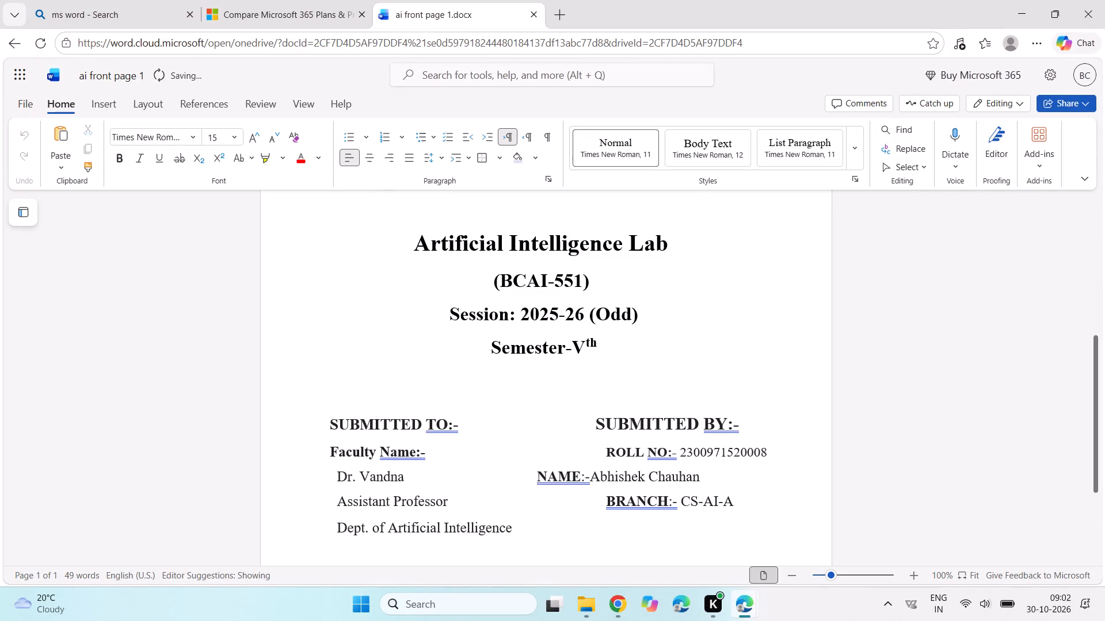
pyautogui.press('BackSpace')
pyautogui.press('BackSpace')
pyautogui.press('BackSpace')
pyautogui.press('BackSpace')
pyautogui.press('BackSpace')
pyautogui.press('BackSpace')
pyautogui.press('BackSpace')
pyautogui.press('BackSpace')
pyautogui.press('BackSpace')
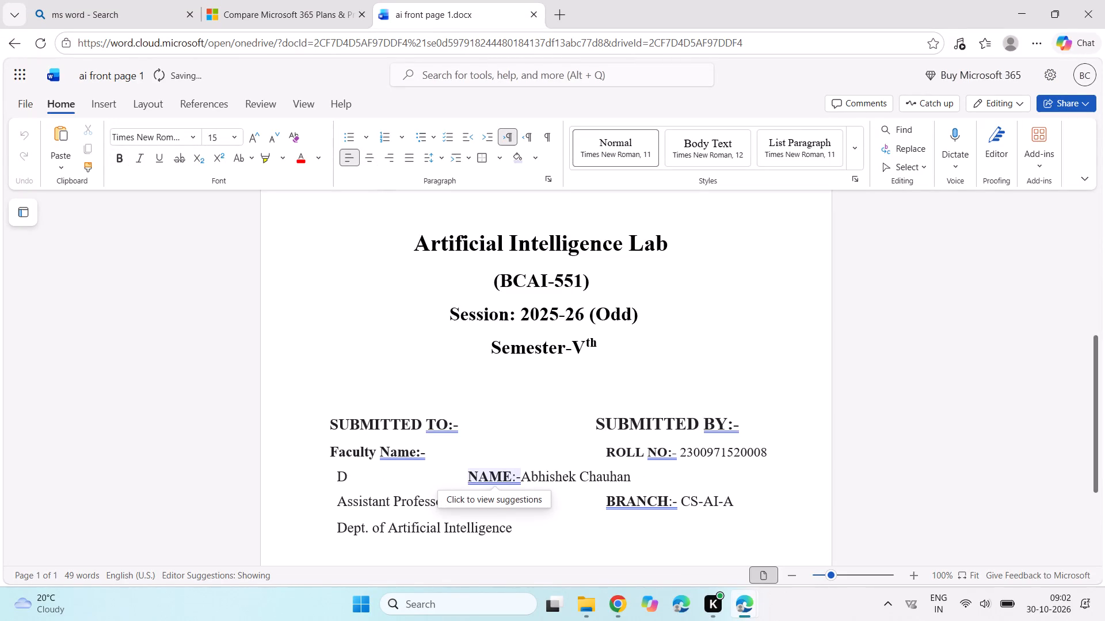
pyautogui.press('BackSpace')
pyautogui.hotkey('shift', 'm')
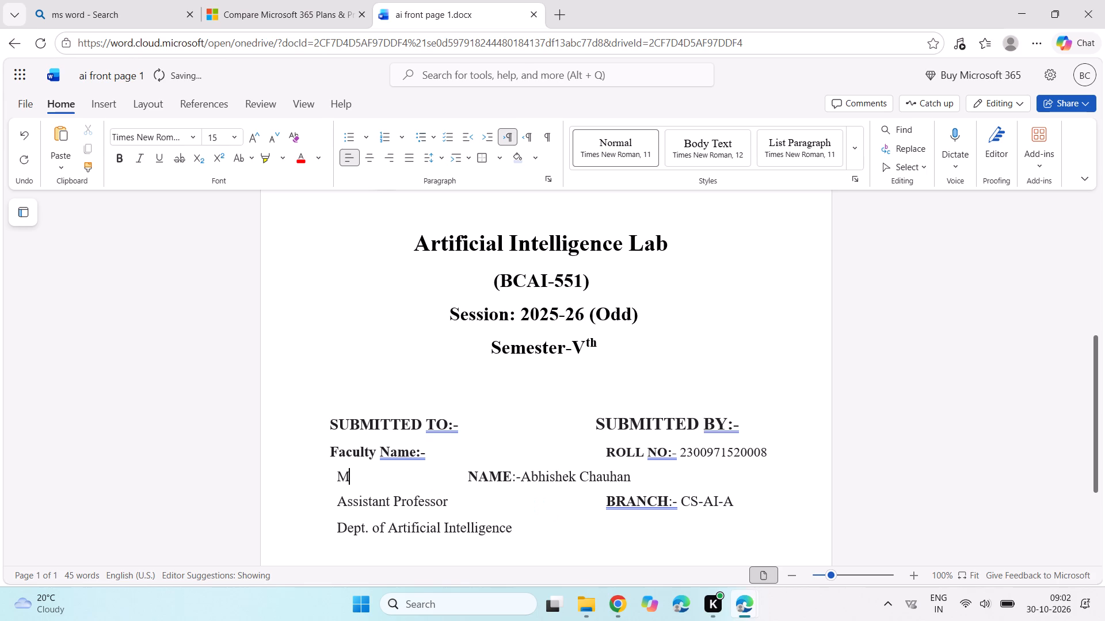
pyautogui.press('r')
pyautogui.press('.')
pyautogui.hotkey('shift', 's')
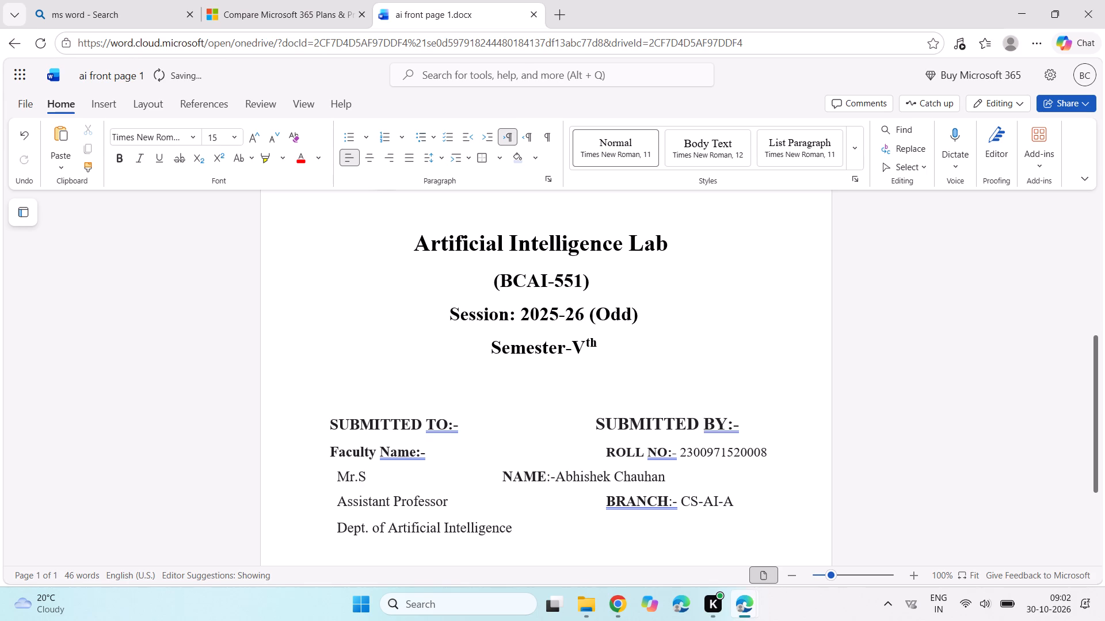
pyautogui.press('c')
pyautogui.press('BackSpace')
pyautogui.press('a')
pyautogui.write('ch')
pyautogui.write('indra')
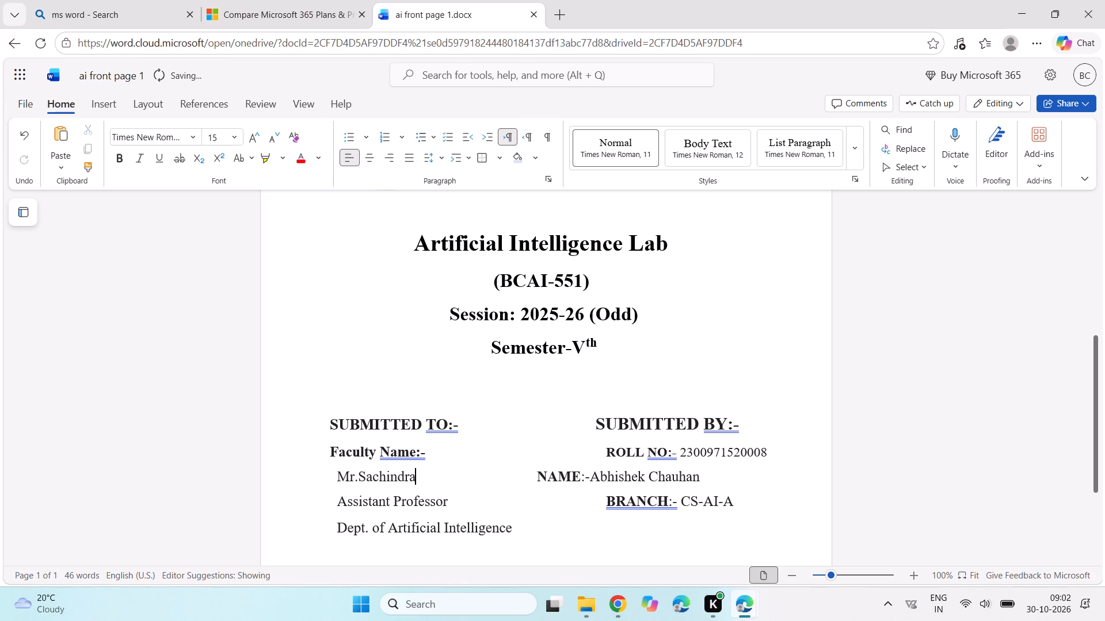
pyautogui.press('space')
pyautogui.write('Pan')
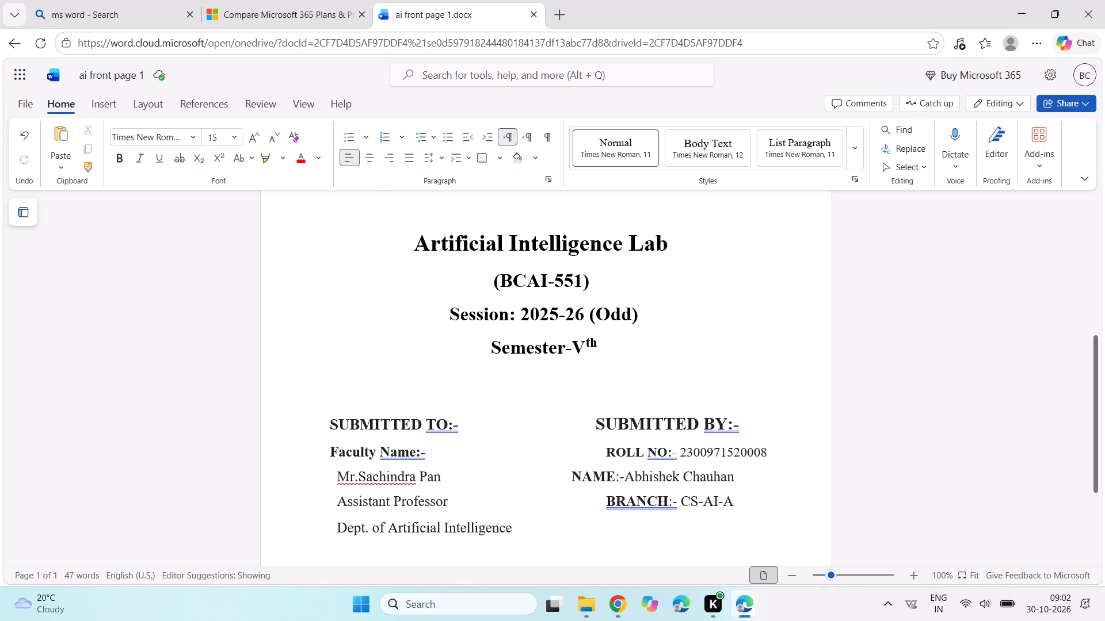
# Complete the faculty member's surname under SUBMITTED TO.
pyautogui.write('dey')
# Shift the NAME line under SUBMITTED BY with nine leading spaces toward alignment with the ROLL NO and BRANCH lines.
pyautogui.click(571, 480)
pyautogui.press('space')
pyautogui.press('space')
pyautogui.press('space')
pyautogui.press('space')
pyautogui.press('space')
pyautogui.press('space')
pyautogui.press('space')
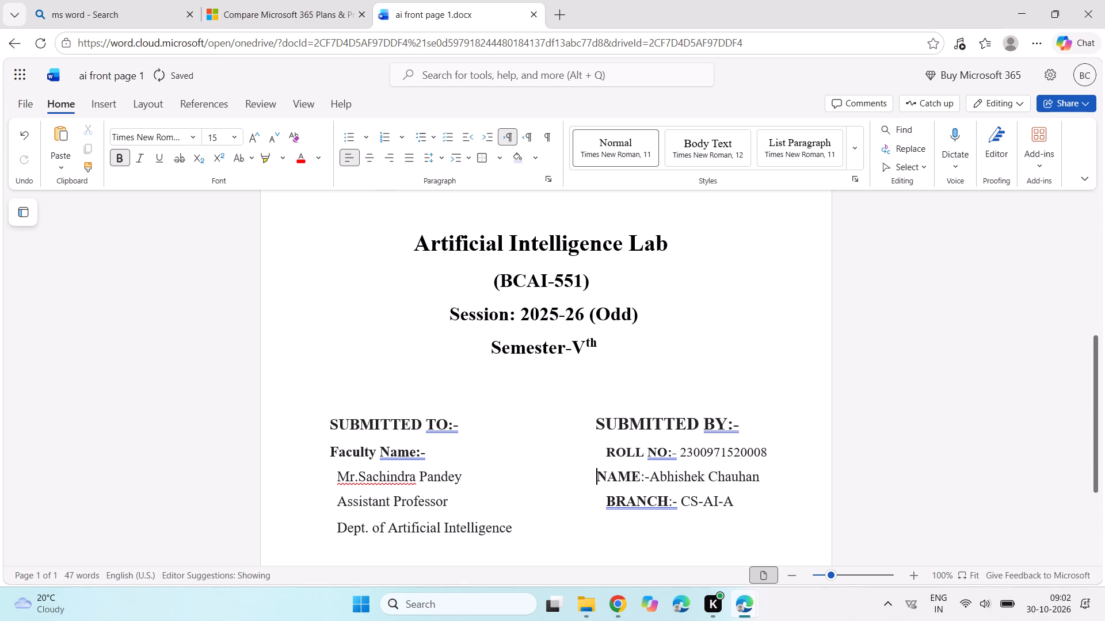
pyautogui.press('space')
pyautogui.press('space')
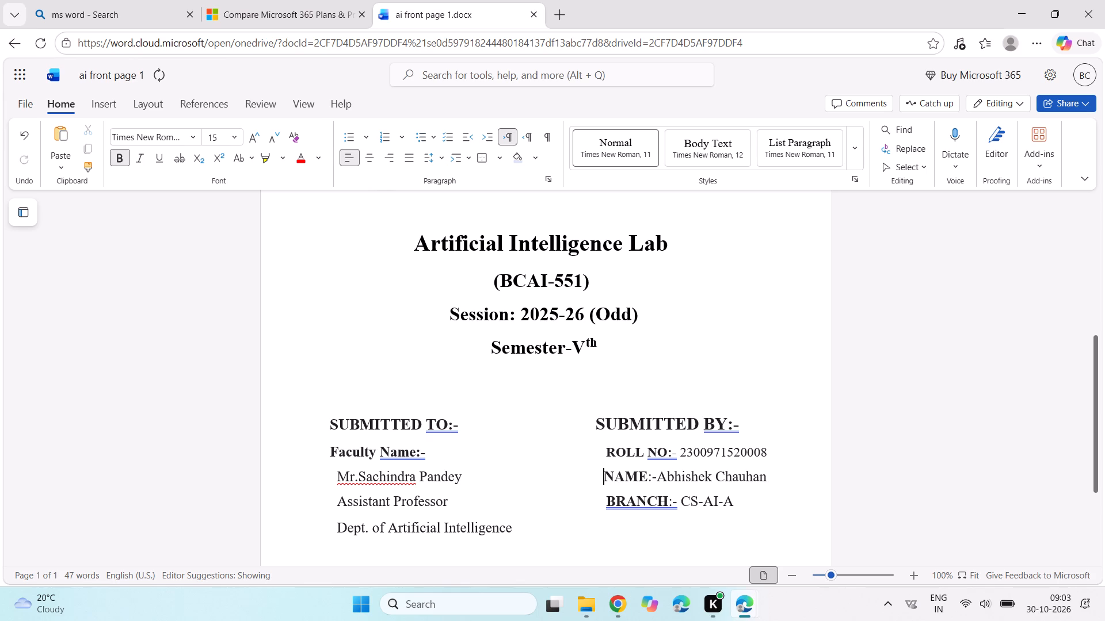
# Replace the student's name on the NAME line under SUBMITTED BY with the new student's full name.
pyautogui.click(768, 484)
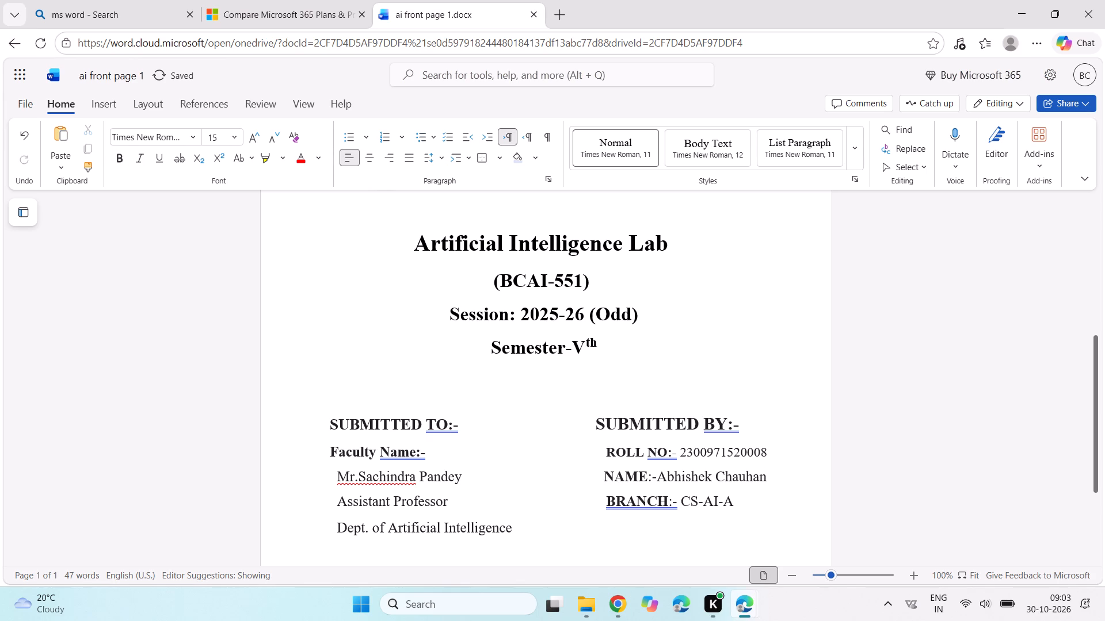
pyautogui.press('BackSpace')
pyautogui.press('BackSpace')
pyautogui.press('BackSpace')
pyautogui.press('BackSpace')
pyautogui.press('BackSpace')
pyautogui.press('BackSpace')
pyautogui.press('BackSpace')
pyautogui.press('BackSpace')
pyautogui.press('BackSpace')
pyautogui.press('BackSpace')
pyautogui.press('BackSpace')
pyautogui.press('BackSpace')
pyautogui.press('BackSpace')
pyautogui.press('BackSpace')
pyautogui.press('BackSpace')
pyautogui.press('BackSpace')
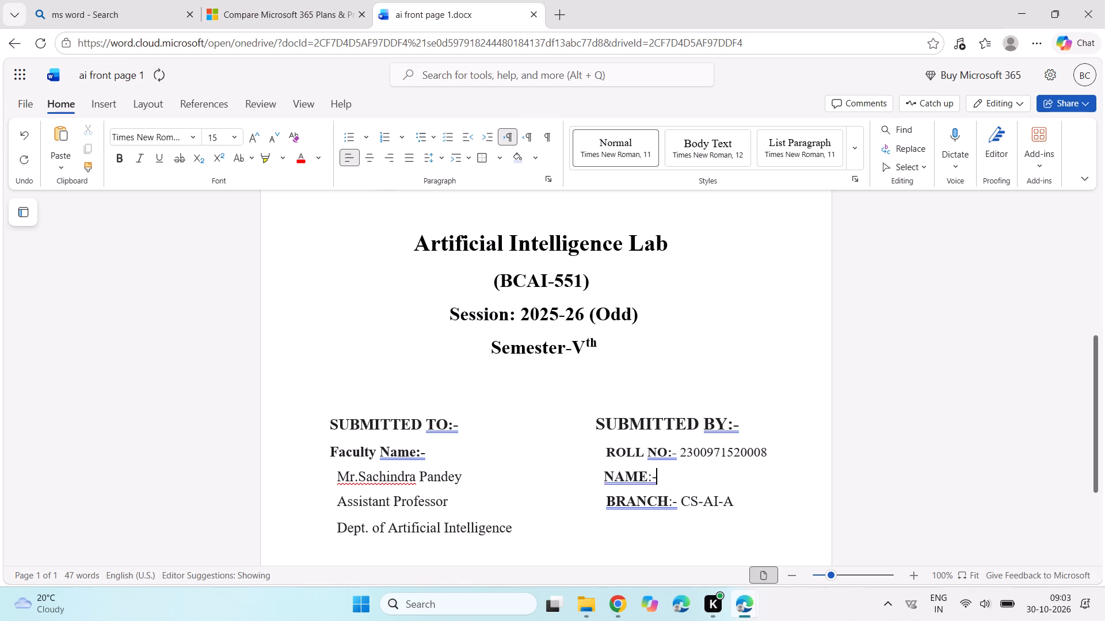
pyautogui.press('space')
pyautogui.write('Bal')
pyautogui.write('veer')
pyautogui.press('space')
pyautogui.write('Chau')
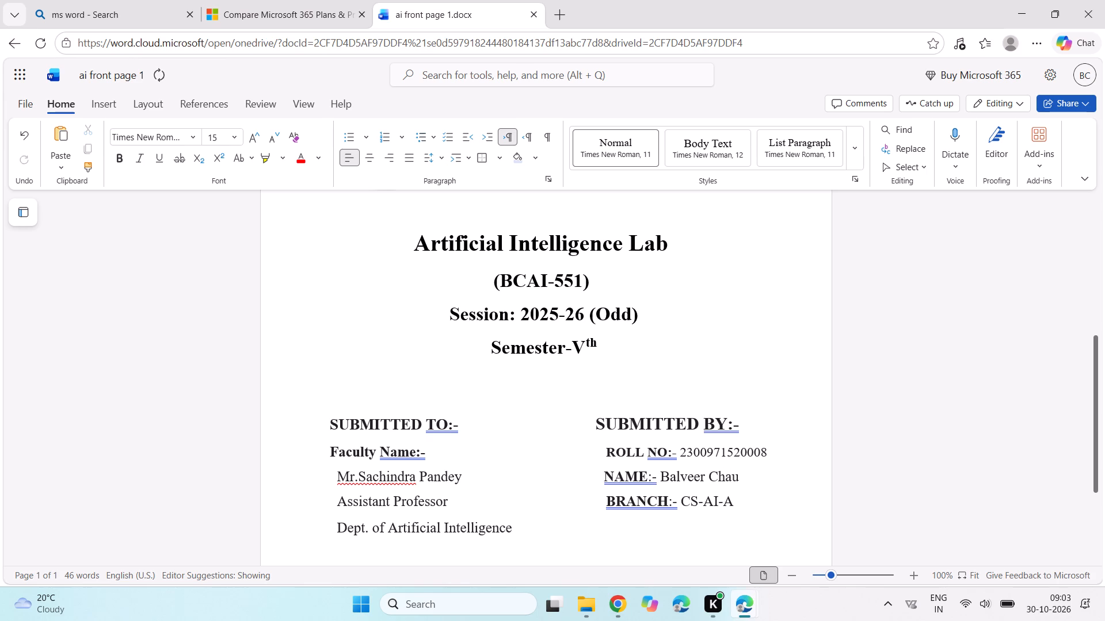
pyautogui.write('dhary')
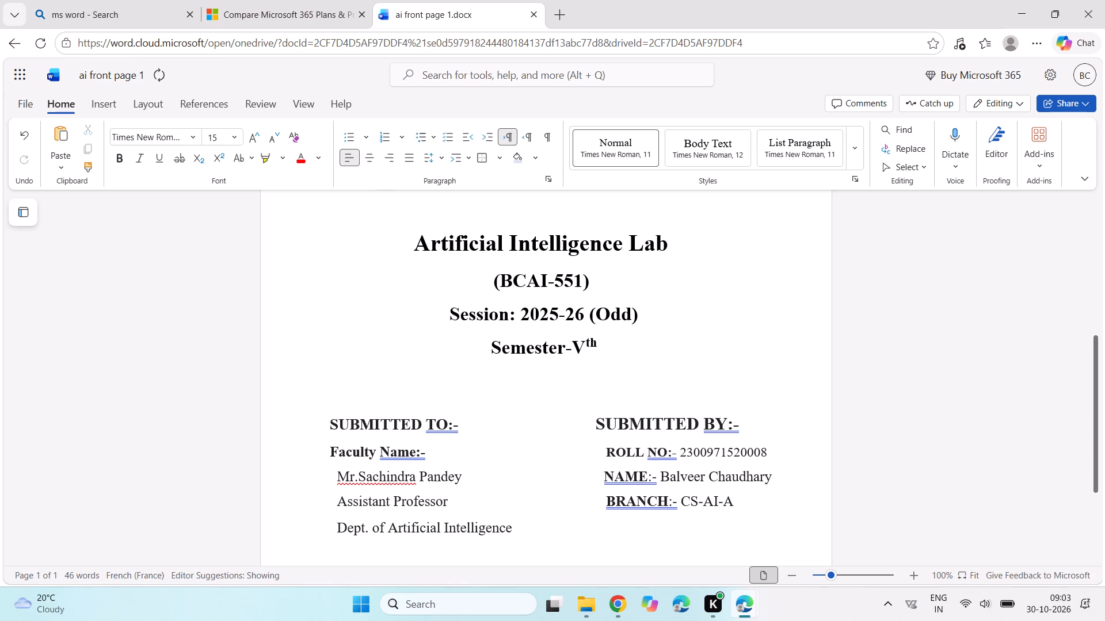
# Change the BRANCH entry under SUBMITTED BY to IT-A2.
pyautogui.click(736, 503)
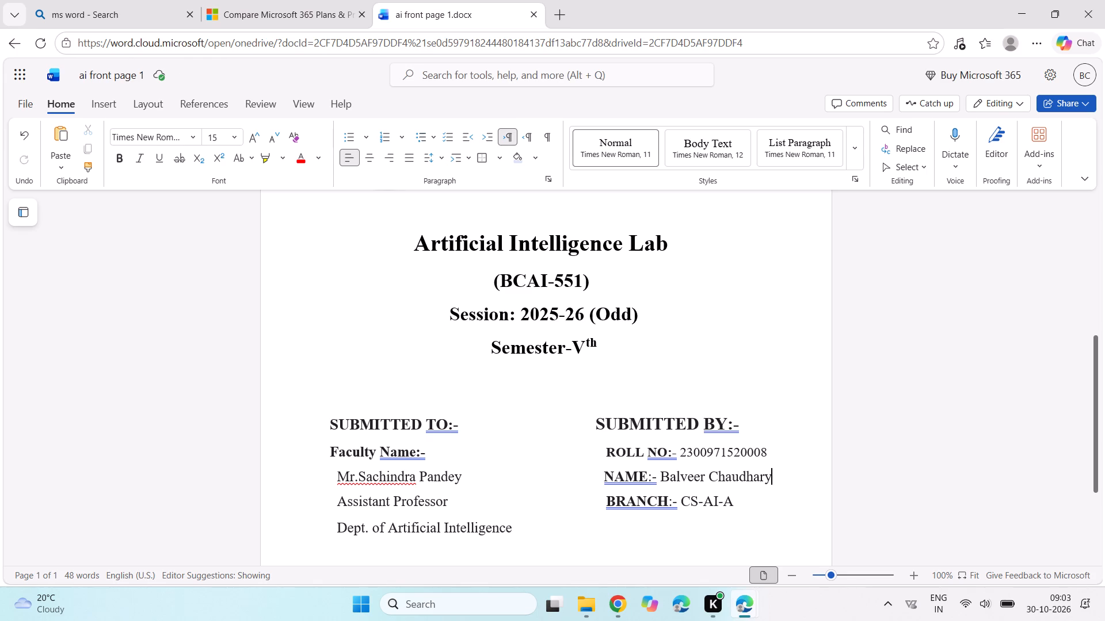
pyautogui.press('BackSpace')
pyautogui.press('BackSpace')
pyautogui.press('BackSpace')
pyautogui.press('BackSpace')
pyautogui.press('BackSpace')
pyautogui.press('BackSpace')
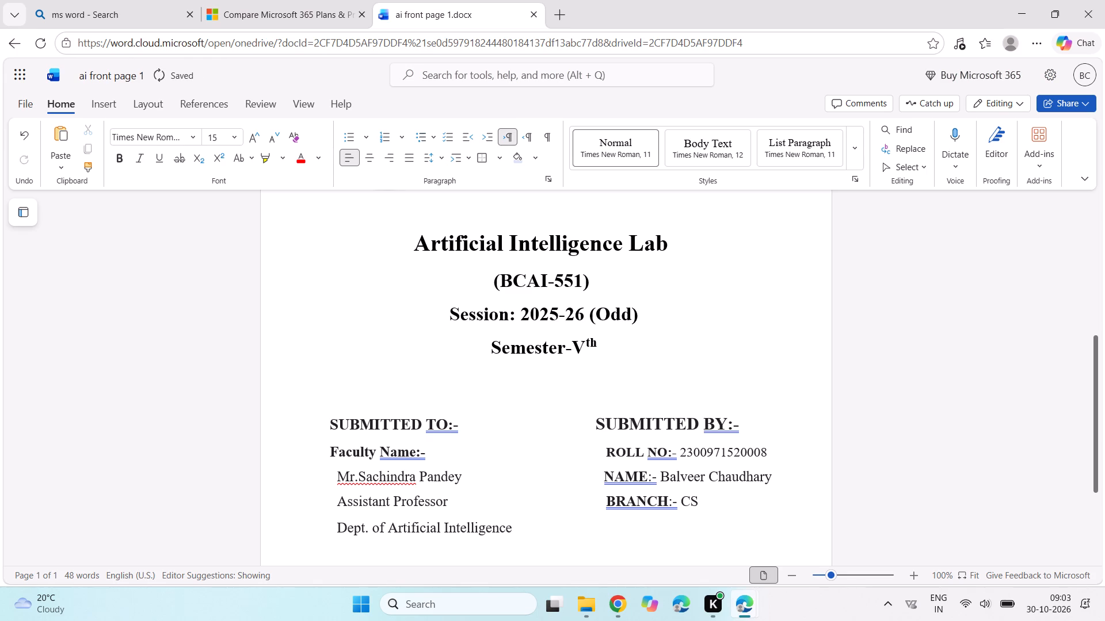
pyautogui.press('BackSpace')
pyautogui.press('BackSpace')
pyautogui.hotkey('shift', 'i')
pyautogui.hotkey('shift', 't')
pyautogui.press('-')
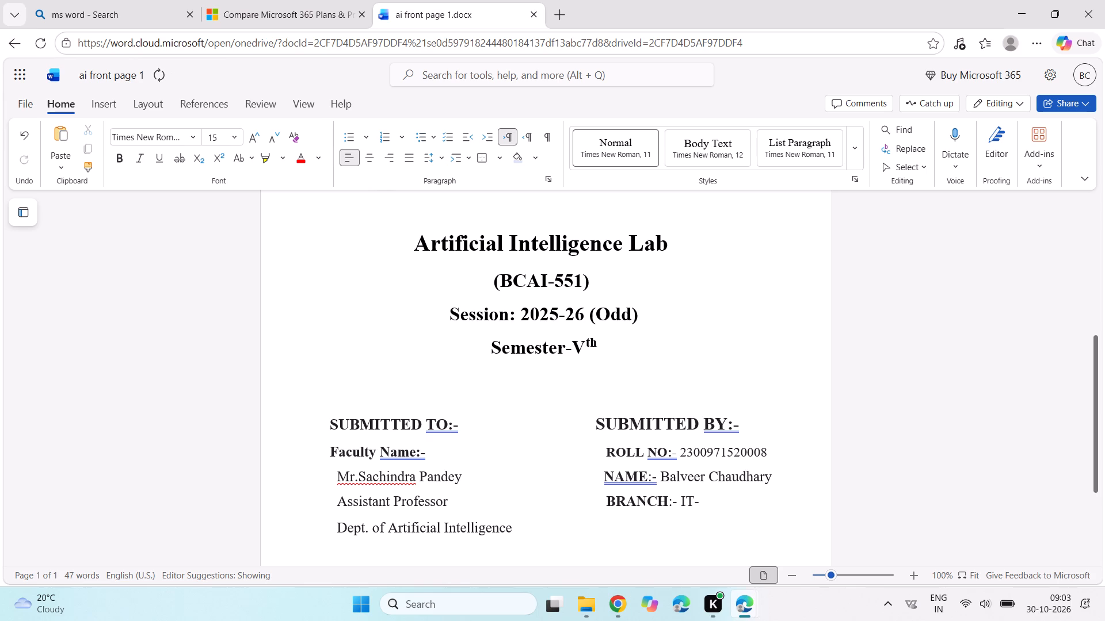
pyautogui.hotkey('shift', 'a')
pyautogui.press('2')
# Change the faculty member's department line under SUBMITTED TO to read Dept. of IT.
pyautogui.click(520, 528)
pyautogui.press('BackSpace')
pyautogui.press('BackSpace')
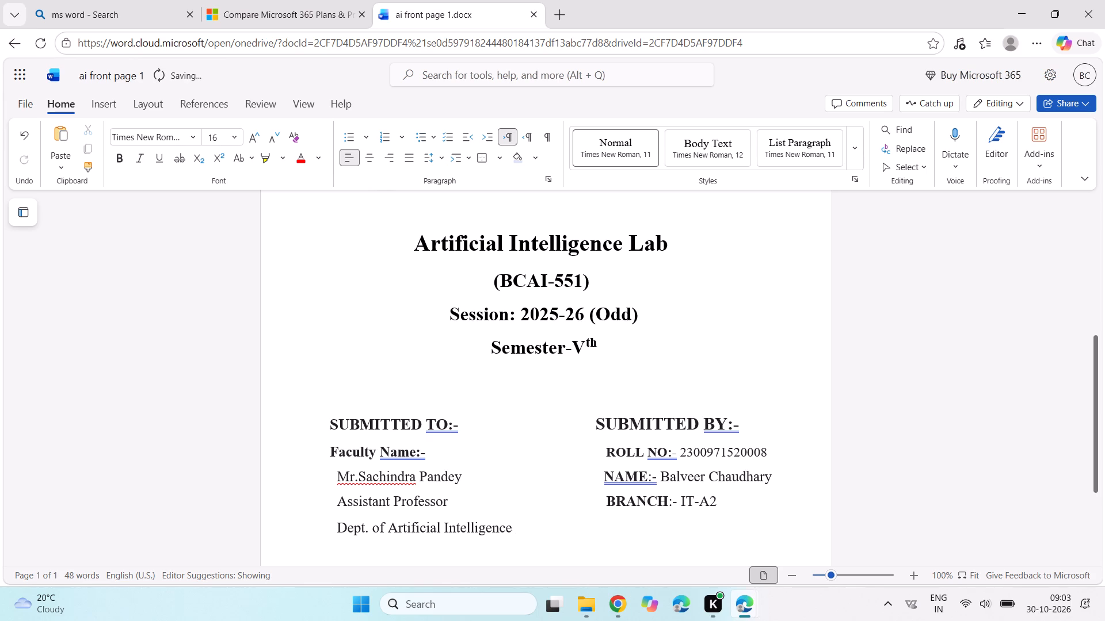
pyautogui.press('BackSpace')
pyautogui.press('BackSpace')
pyautogui.press('BackSpace')
pyautogui.press('BackSpace')
pyautogui.press('BackSpace')
pyautogui.press('BackSpace')
pyautogui.press('BackSpace')
pyautogui.press('BackSpace')
pyautogui.press('BackSpace')
pyautogui.press('BackSpace')
pyautogui.press('BackSpace')
pyautogui.press('BackSpace')
pyautogui.press('BackSpace')
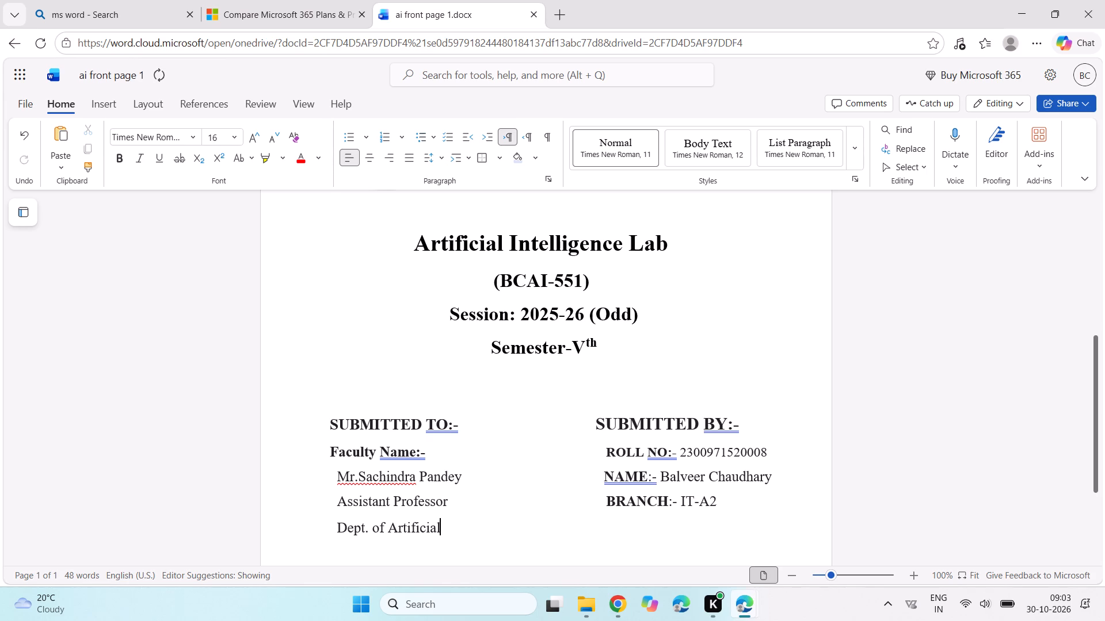
pyautogui.press('BackSpace')
pyautogui.press('BackSpace')
pyautogui.press('BackSpace')
pyautogui.press('BackSpace')
pyautogui.press('BackSpace')
pyautogui.press('BackSpace')
pyautogui.press('BackSpace')
pyautogui.press('BackSpace')
pyautogui.press('BackSpace')
pyautogui.press('BackSpace')
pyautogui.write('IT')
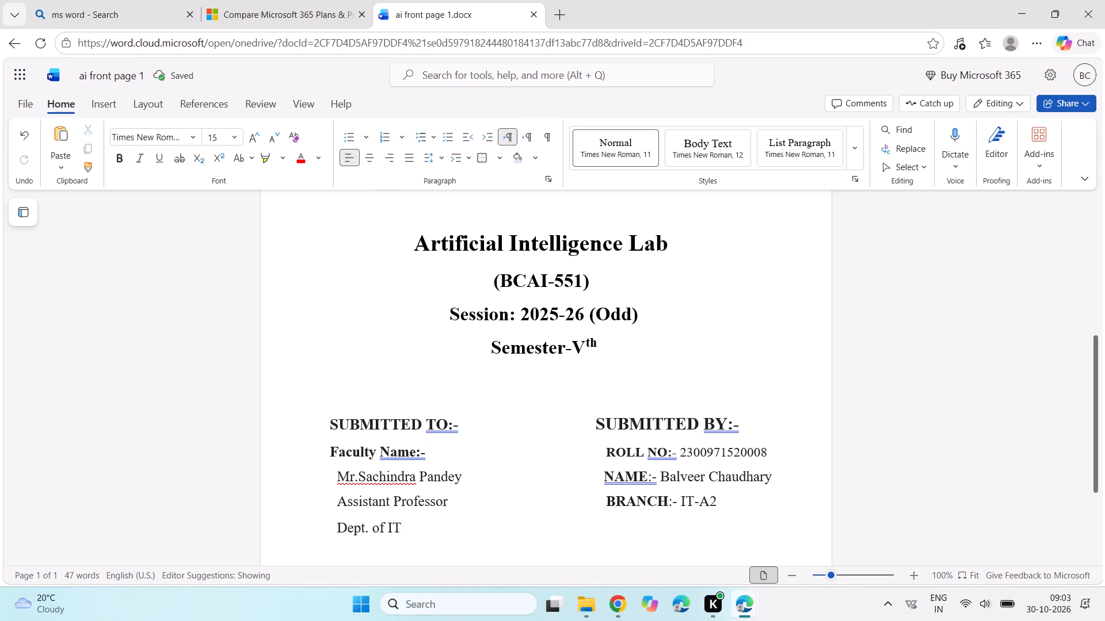
# Replace the ending of the ROLL NO entry under SUBMITTED BY so it holds the new student's roll number.
pyautogui.click(773, 453)
pyautogui.press('BackSpace')
pyautogui.press('BackSpace')
pyautogui.press('BackSpace')
pyautogui.press('BackSpace')
pyautogui.press('BackSpace')
pyautogui.press('BackSpace')
pyautogui.press('BackSpace')
pyautogui.press('BackSpace')
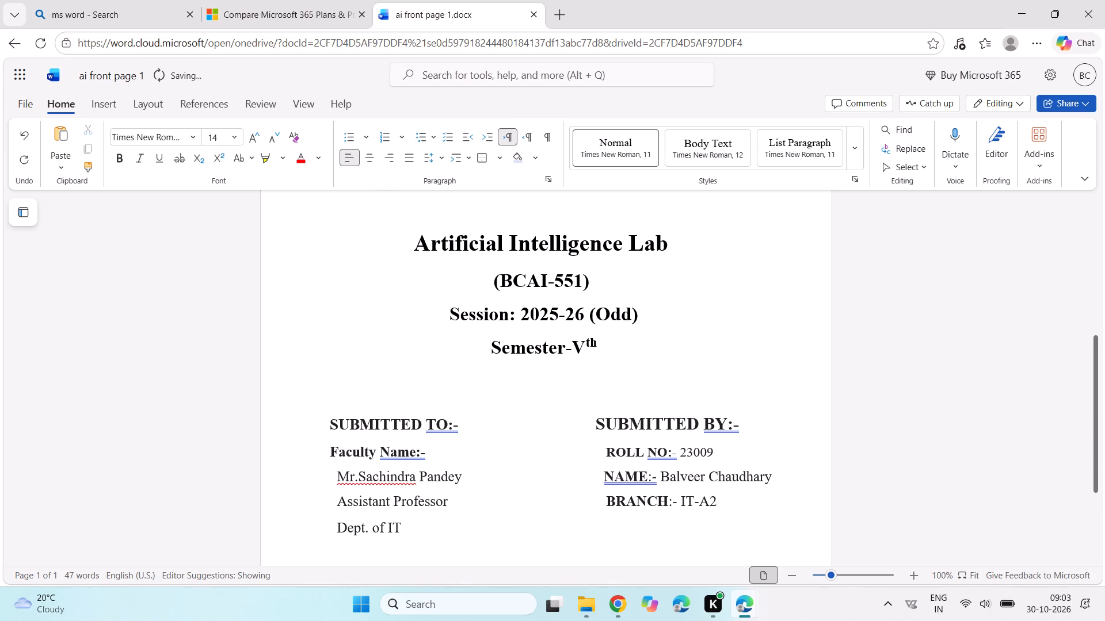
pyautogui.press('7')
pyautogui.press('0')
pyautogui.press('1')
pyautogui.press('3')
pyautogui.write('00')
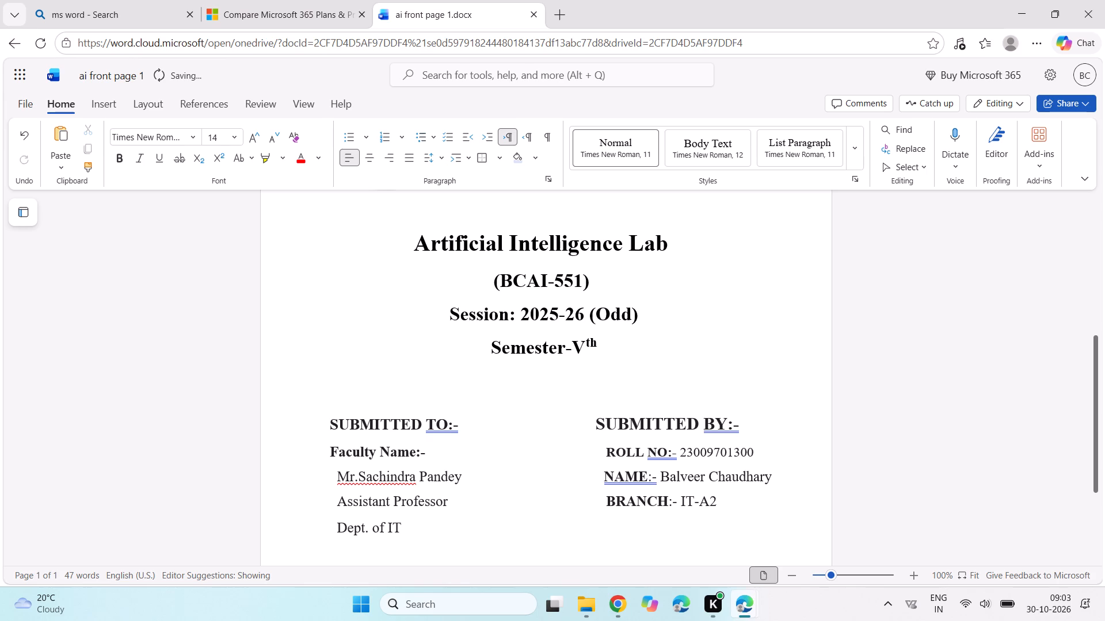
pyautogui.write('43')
# Change the semester numeral to VII, keeping the superscript th.
pyautogui.click(589, 350)
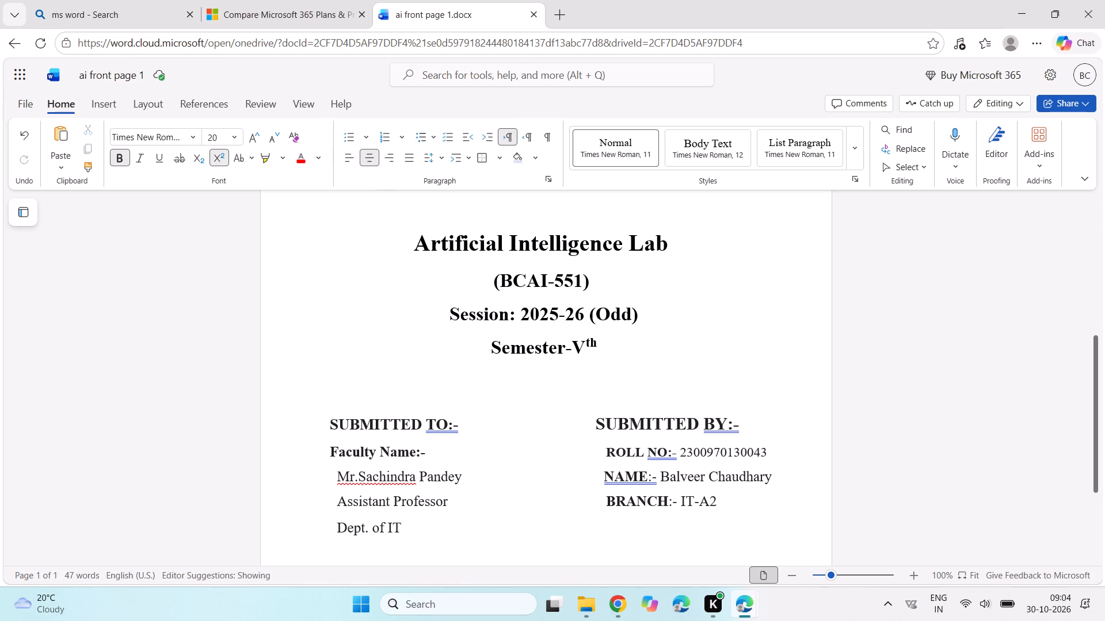
pyautogui.click(582, 350)
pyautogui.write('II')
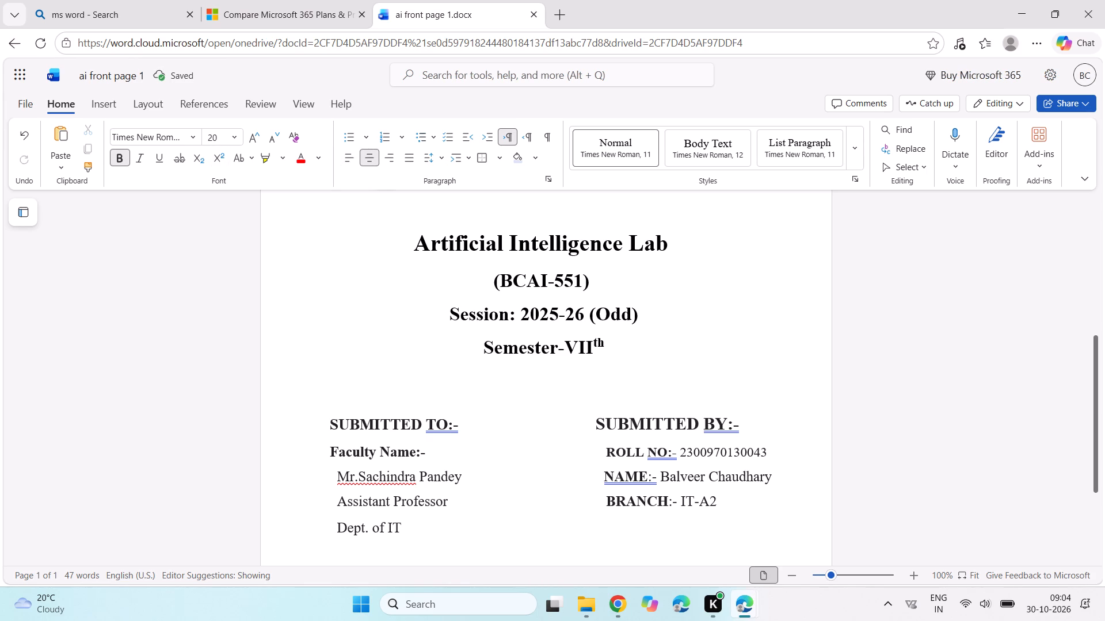
# Set the session years to 2026-27 in the Session line.
pyautogui.click(557, 307)
pyautogui.press('BackSpace')
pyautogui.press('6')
pyautogui.click(588, 319)
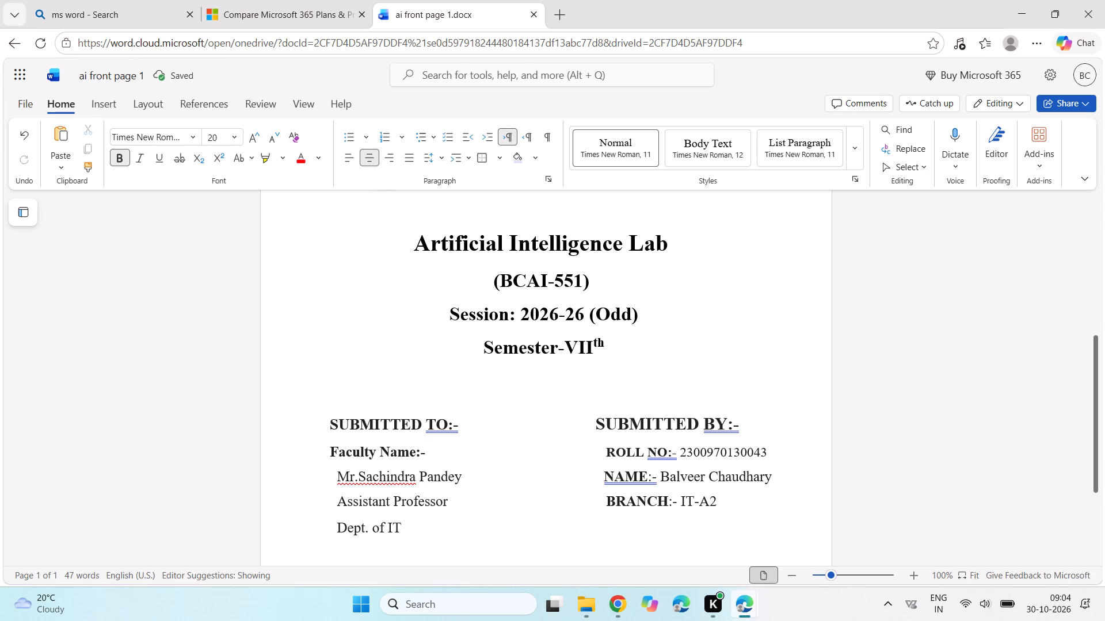
pyautogui.click(582, 315)
pyautogui.press('BackSpace')
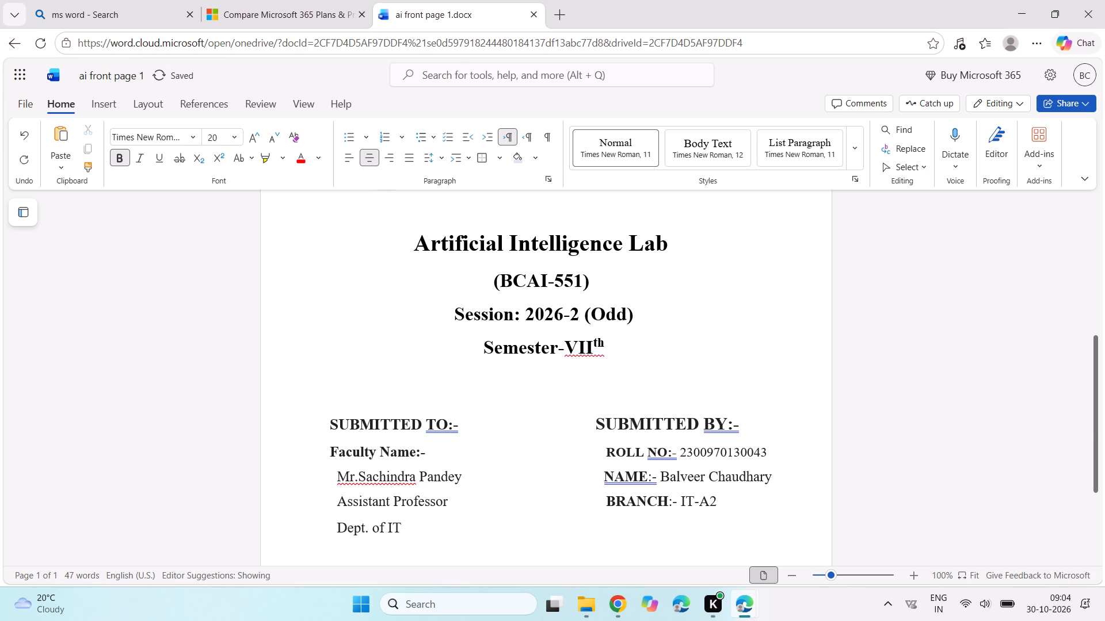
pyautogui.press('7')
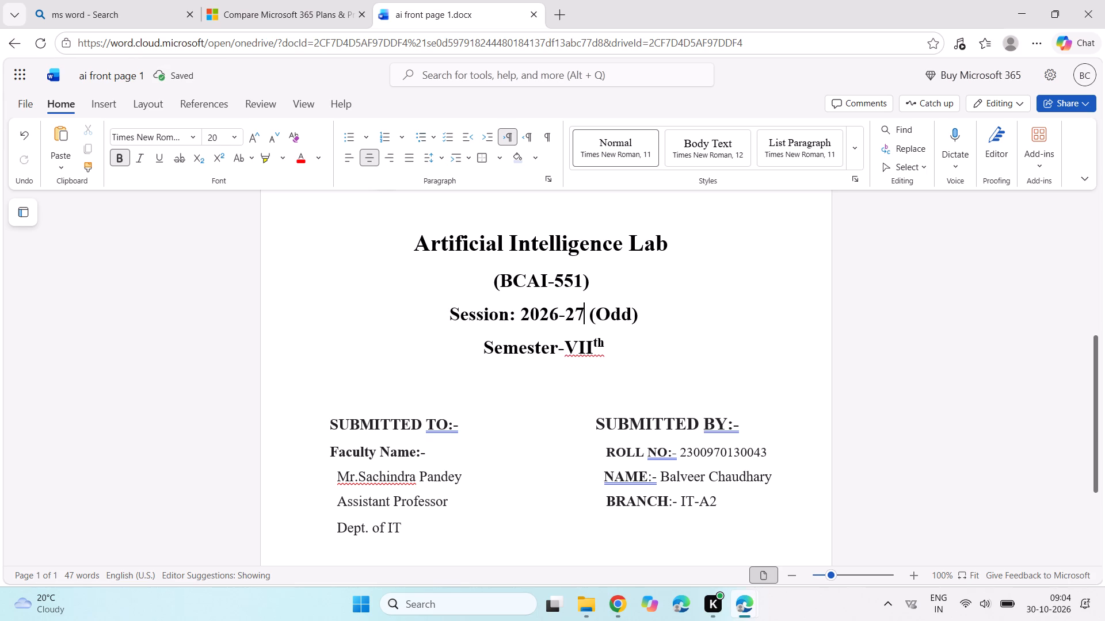
# Change the course code in parentheses below the lab title to BCS-751.
pyautogui.click(577, 282)
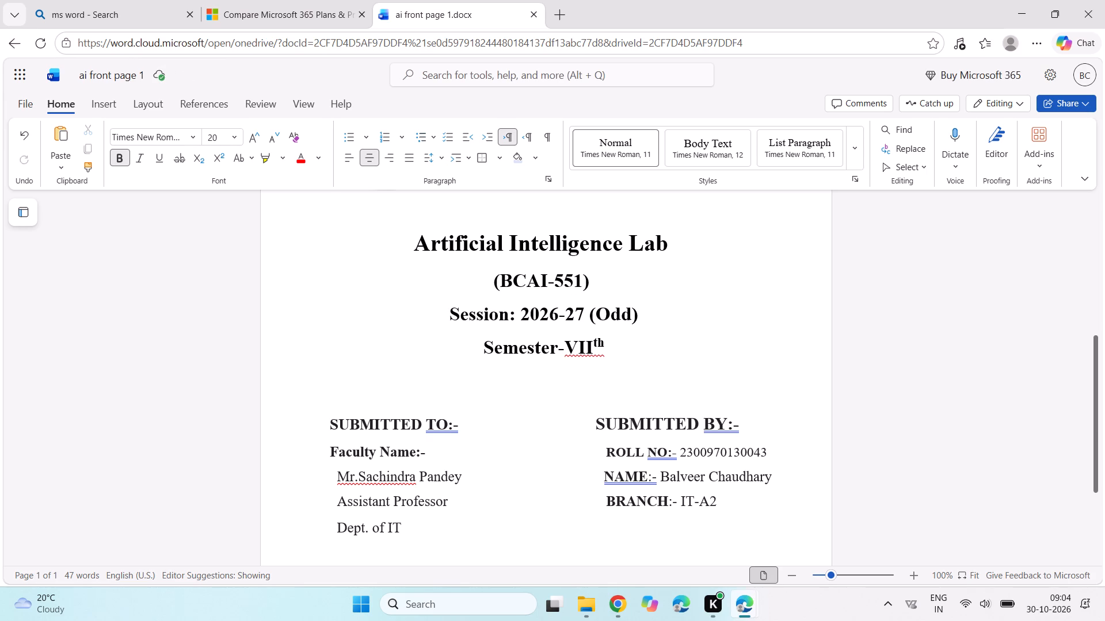
pyautogui.click(583, 282)
pyautogui.press('BackSpace')
pyautogui.press('BackSpace')
pyautogui.press('BackSpace')
pyautogui.press('BackSpace')
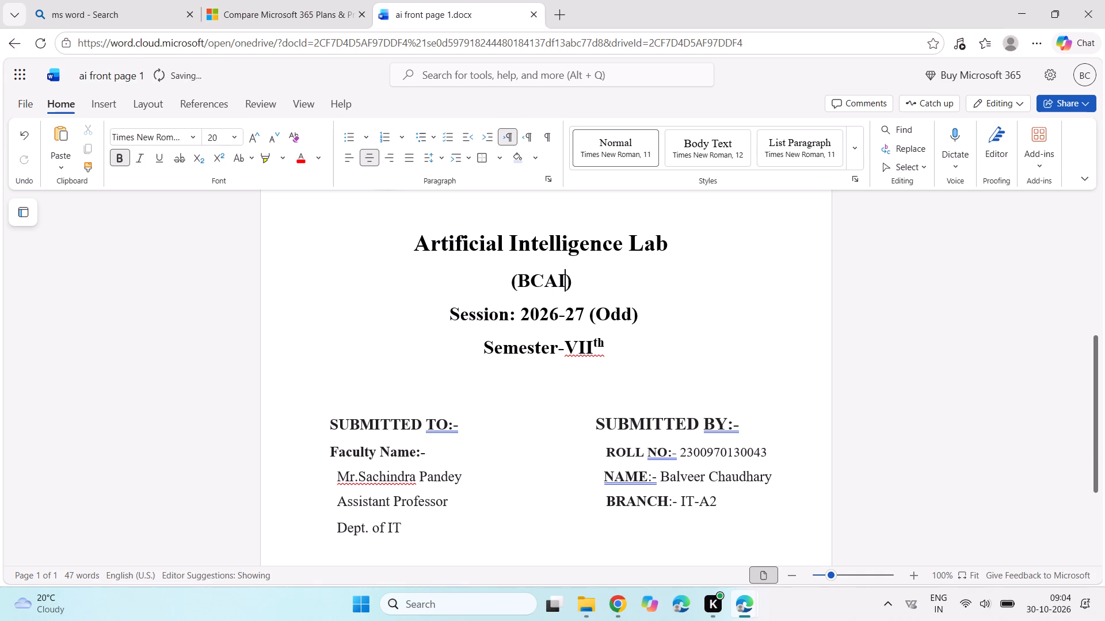
pyautogui.press('BackSpace')
pyautogui.press('BackSpace')
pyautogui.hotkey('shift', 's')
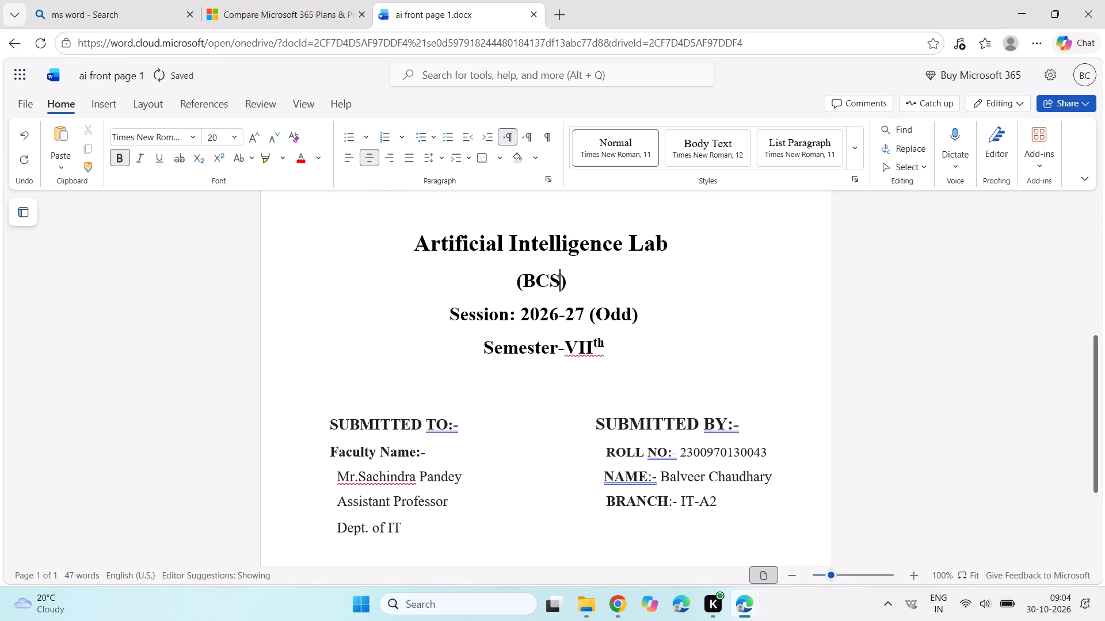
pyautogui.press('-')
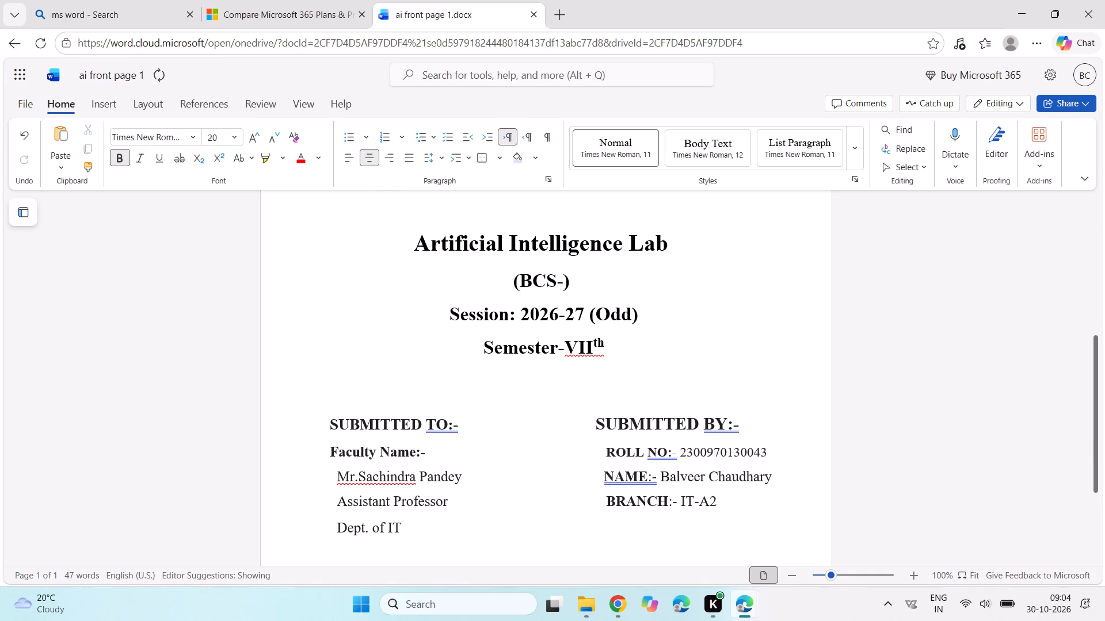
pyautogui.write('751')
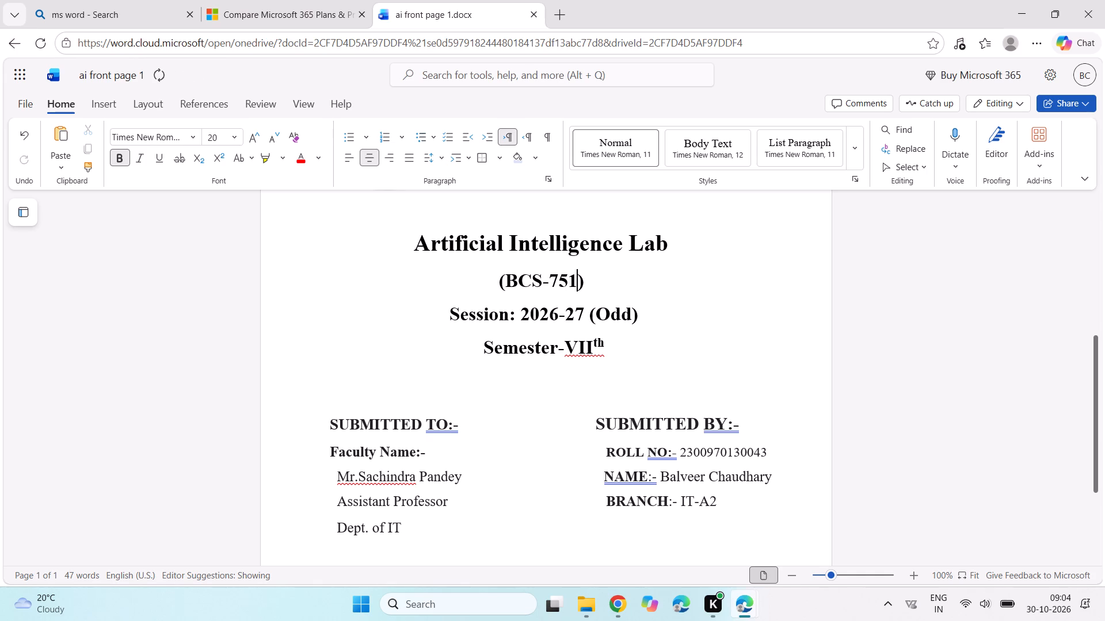
# Change the department heading above the logo to read Department of Information Technology.
pyautogui.scroll(2, 620, 347)
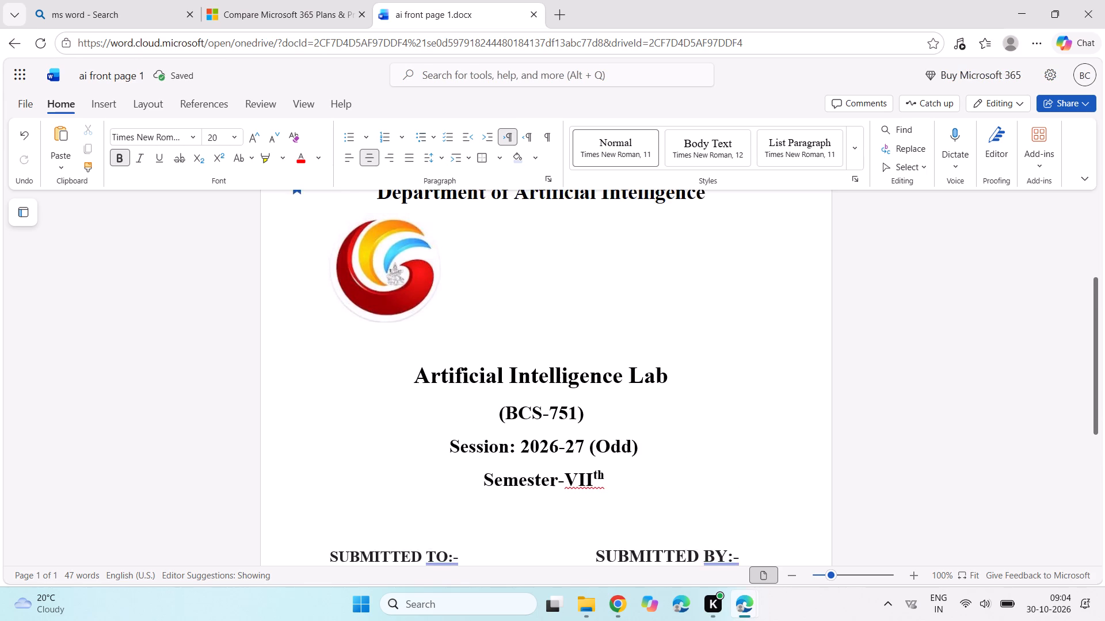
pyautogui.scroll(2, 620, 347)
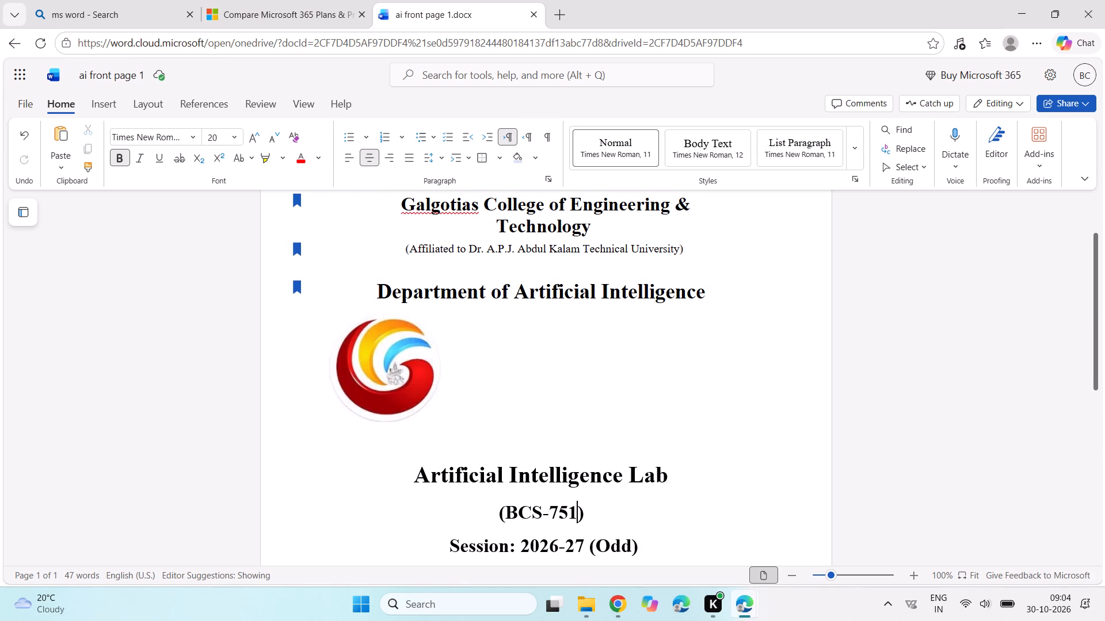
pyautogui.click(709, 297)
pyautogui.press('BackSpace')
pyautogui.press('BackSpace')
pyautogui.press('BackSpace')
pyautogui.press('BackSpace')
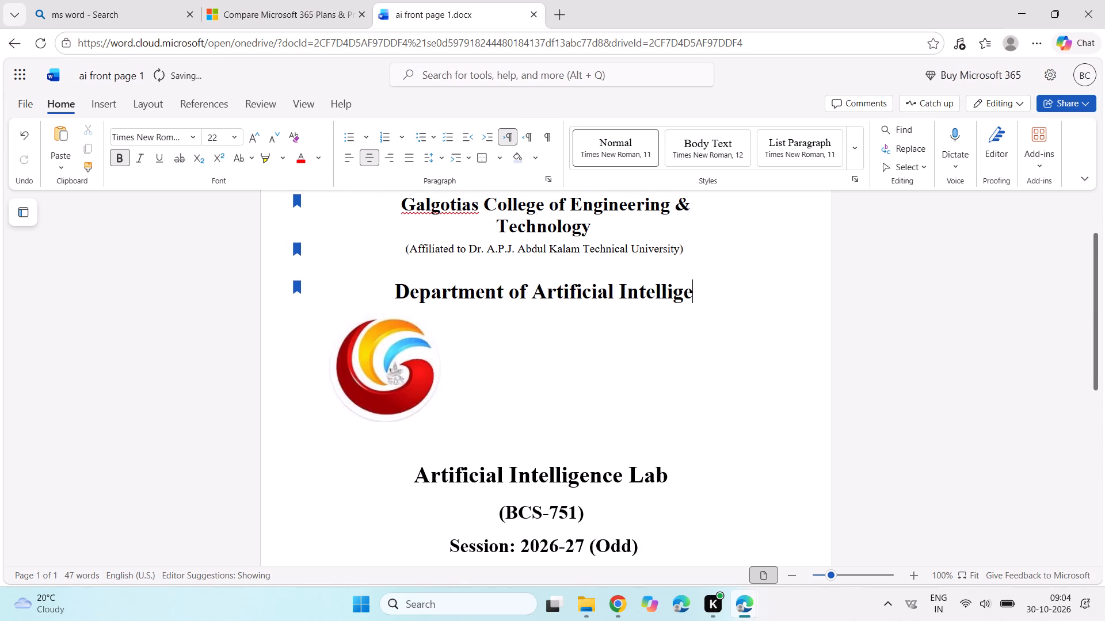
pyautogui.press('BackSpace')
pyautogui.press('BackSpace')
pyautogui.press('BackSpace')
pyautogui.press('BackSpace')
pyautogui.press('BackSpace')
pyautogui.press('BackSpace')
pyautogui.press('BackSpace')
pyautogui.press('BackSpace')
pyautogui.press('BackSpace')
pyautogui.press('BackSpace')
pyautogui.press('BackSpace')
pyautogui.press('BackSpace')
pyautogui.press('BackSpace')
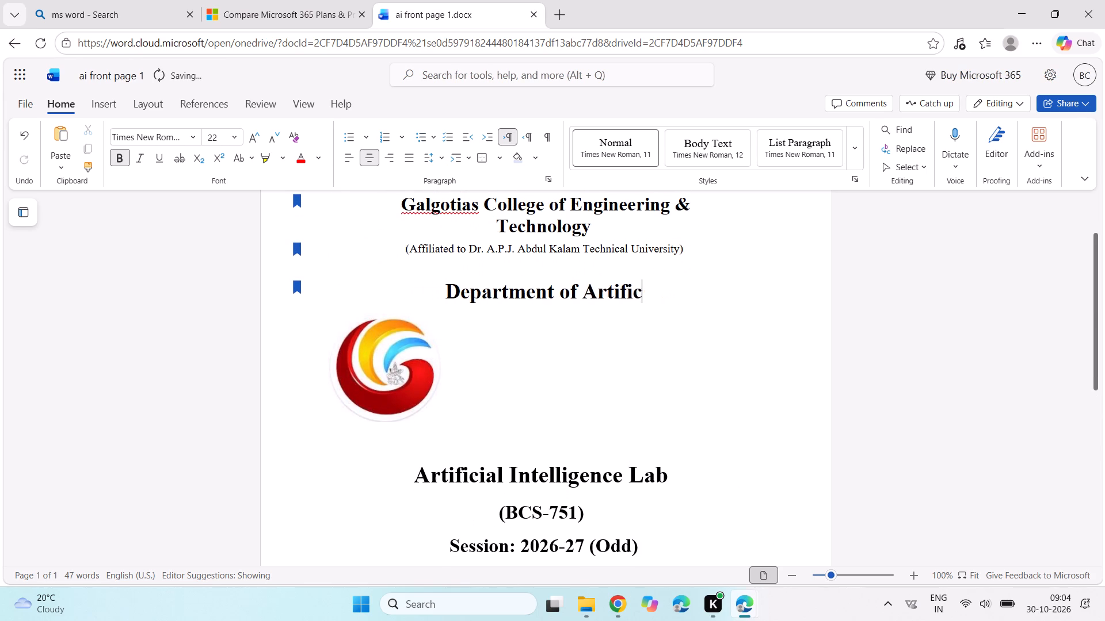
pyautogui.press('BackSpace')
pyautogui.press('BackSpace')
pyautogui.press('BackSpace')
pyautogui.press('BackSpace')
pyautogui.press('BackSpace')
pyautogui.press('BackSpace')
pyautogui.press('BackSpace')
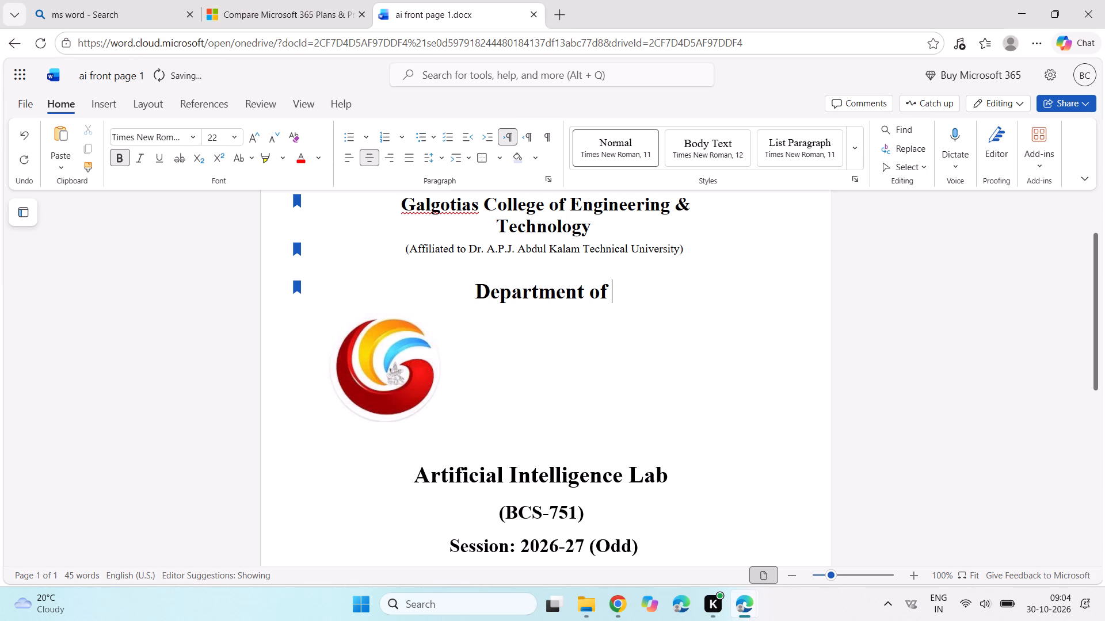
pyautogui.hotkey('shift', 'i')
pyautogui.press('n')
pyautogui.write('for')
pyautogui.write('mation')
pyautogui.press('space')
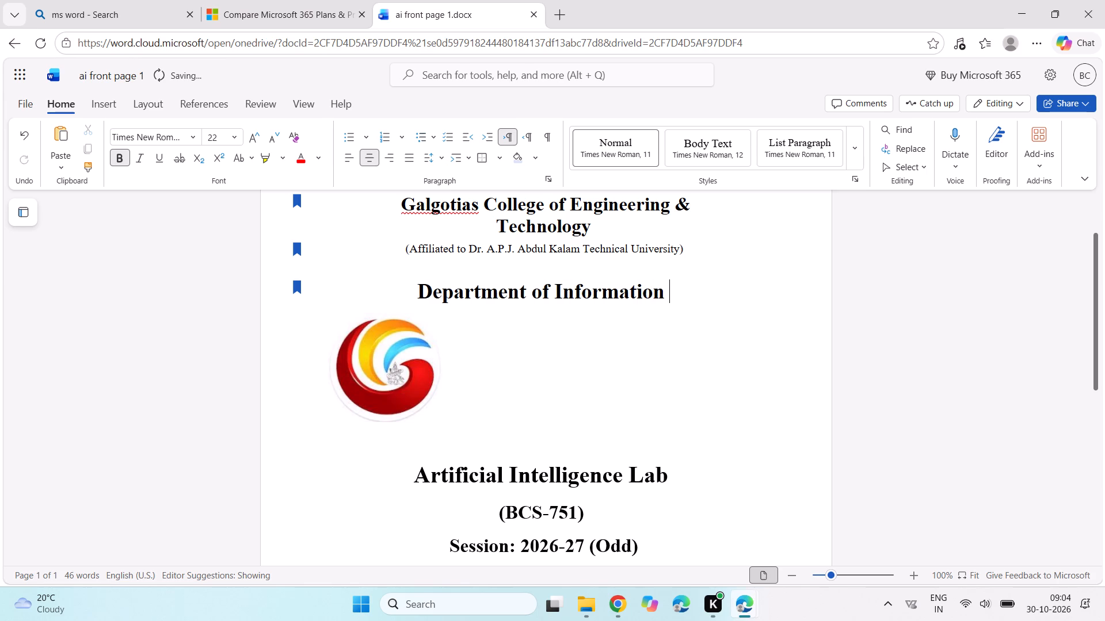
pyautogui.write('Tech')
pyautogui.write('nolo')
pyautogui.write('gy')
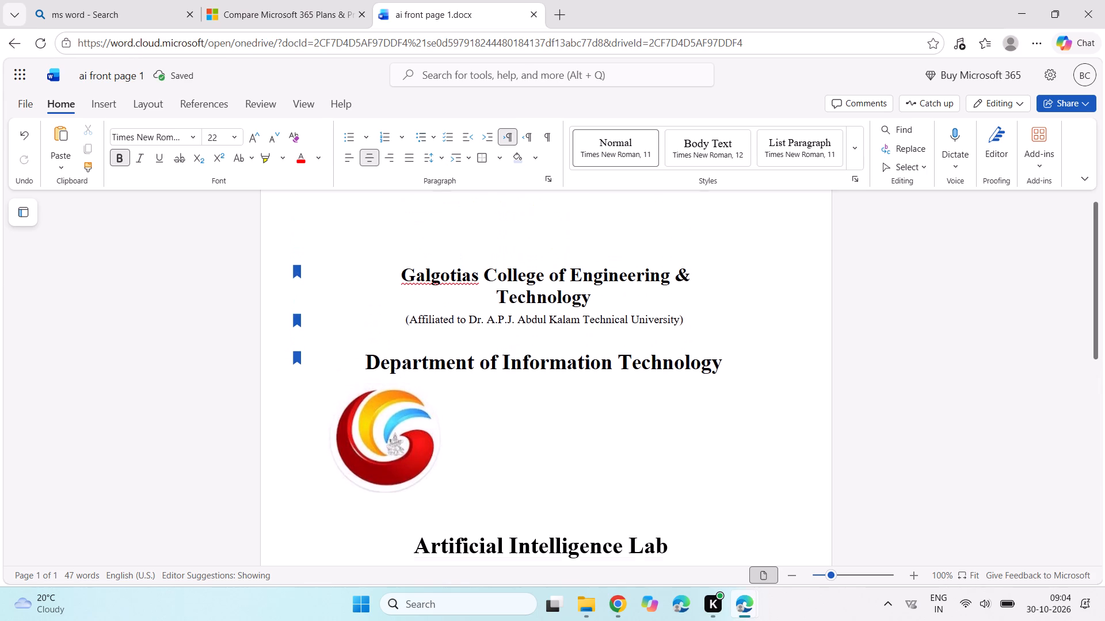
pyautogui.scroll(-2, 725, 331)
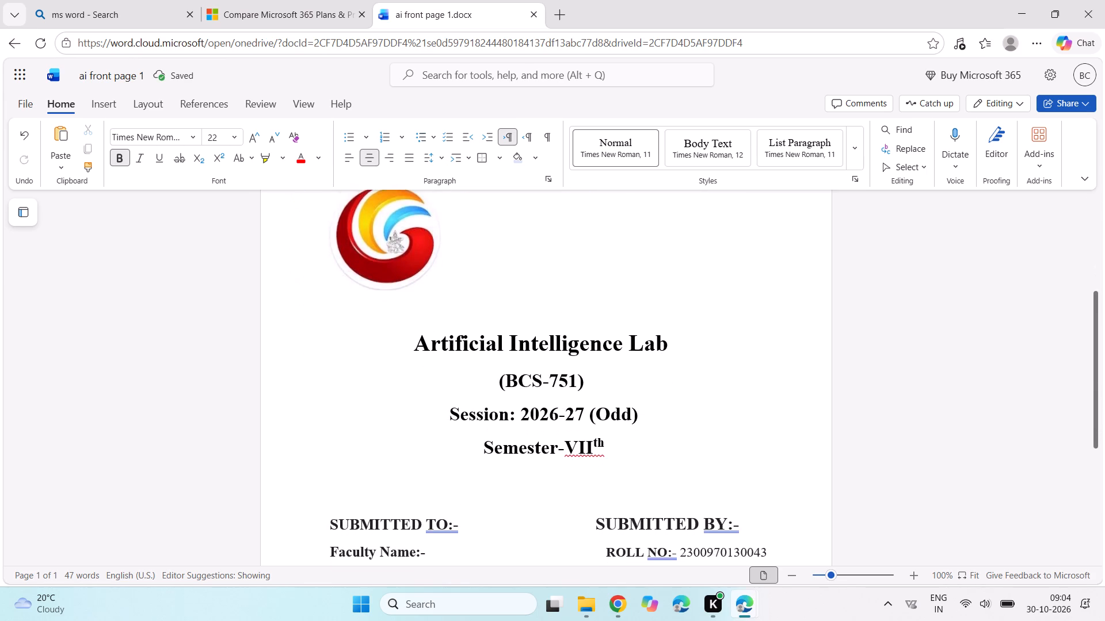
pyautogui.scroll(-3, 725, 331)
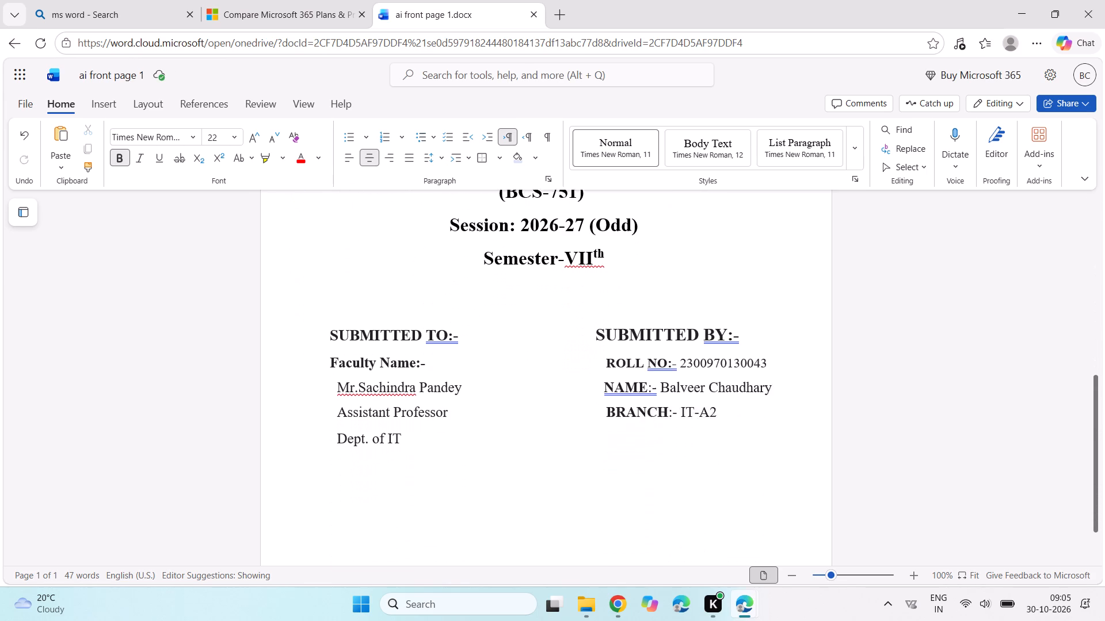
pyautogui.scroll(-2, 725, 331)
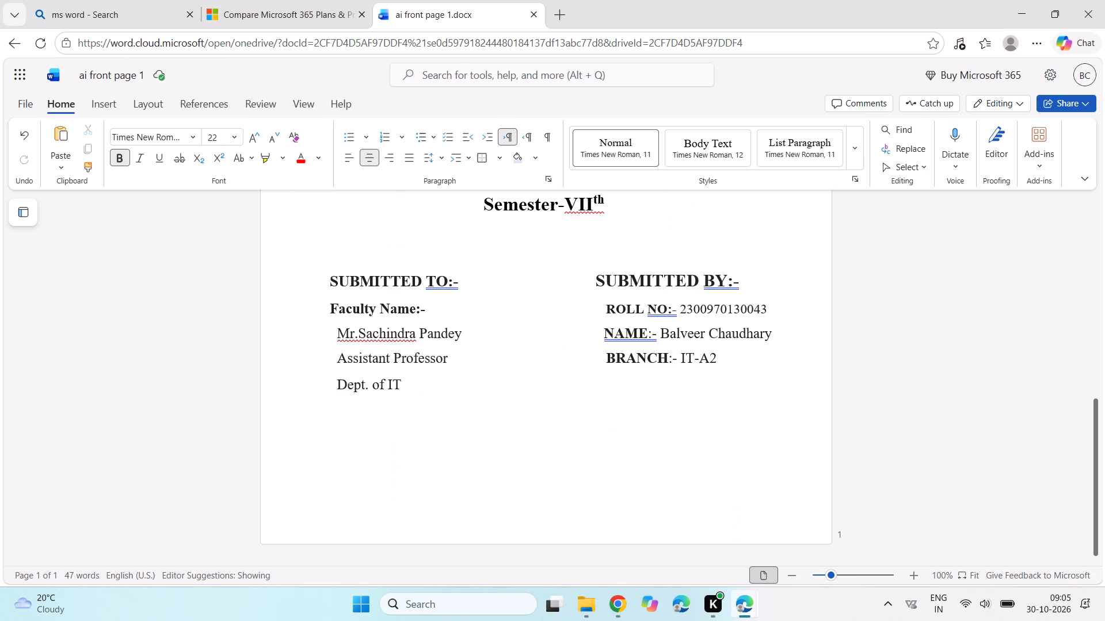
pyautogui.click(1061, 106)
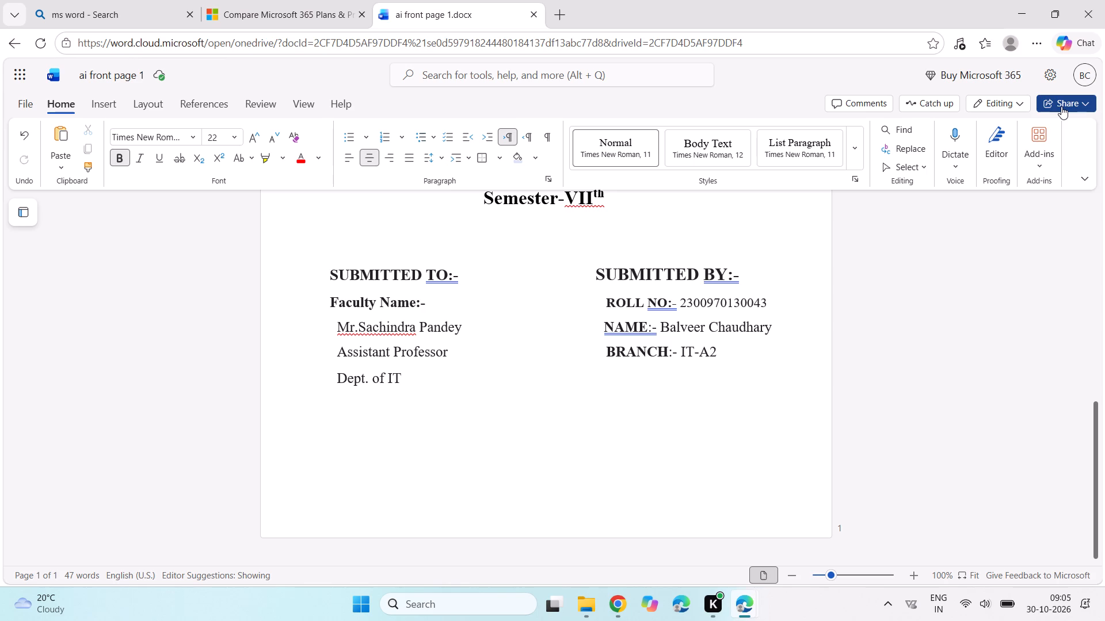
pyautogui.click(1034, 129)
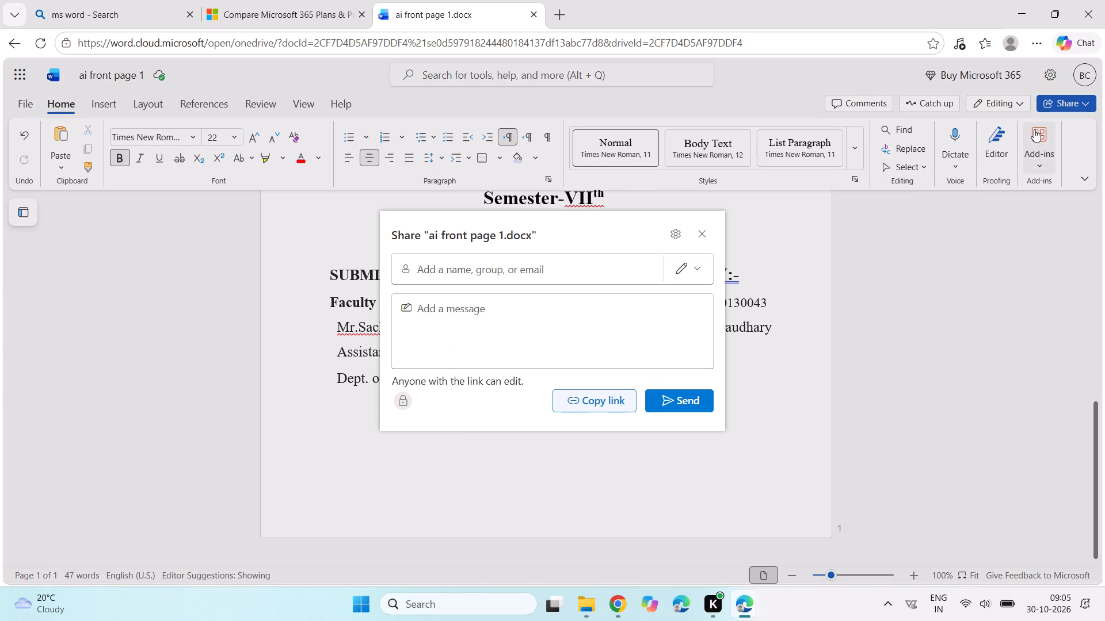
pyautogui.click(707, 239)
# Review the edited front page from the college heading to the submission details.
pyautogui.scroll(2, 589, 306)
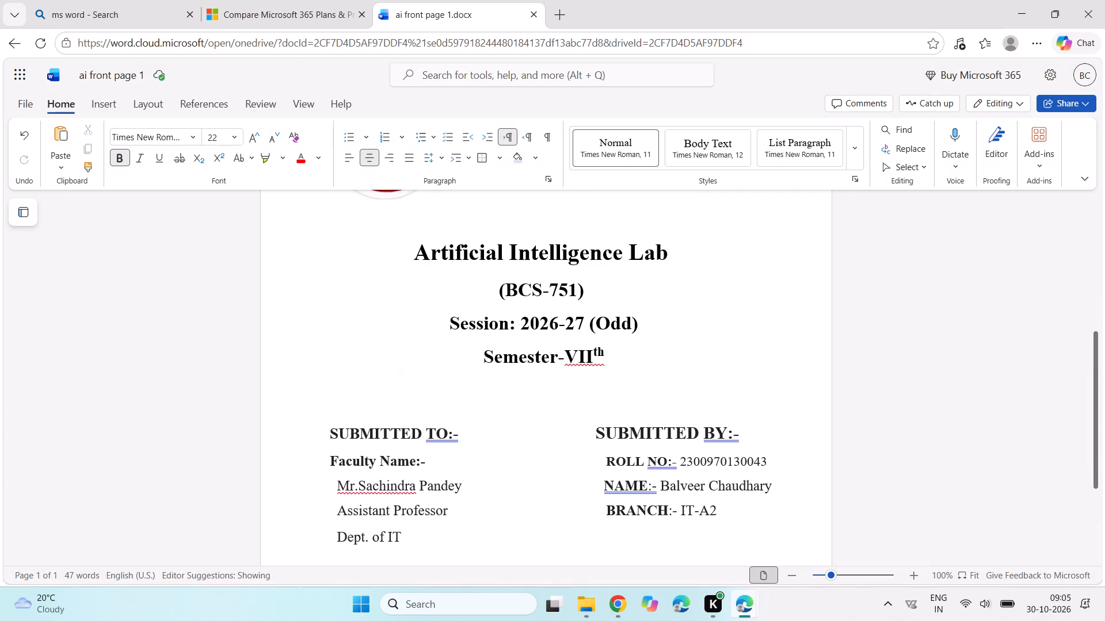
pyautogui.scroll(4, 589, 306)
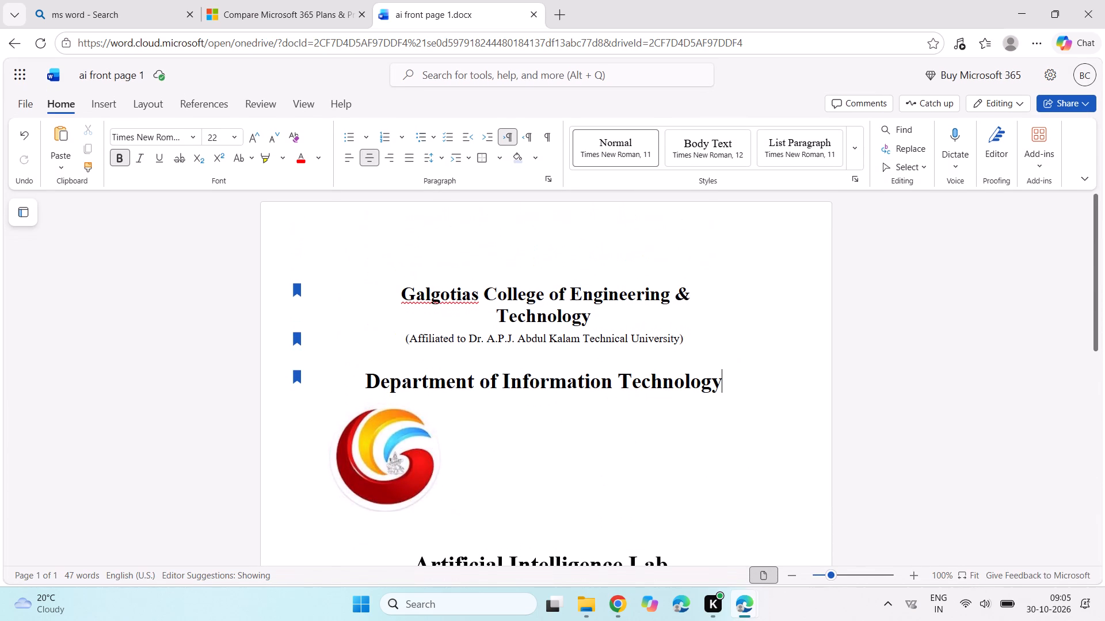
pyautogui.scroll(-2, 589, 306)
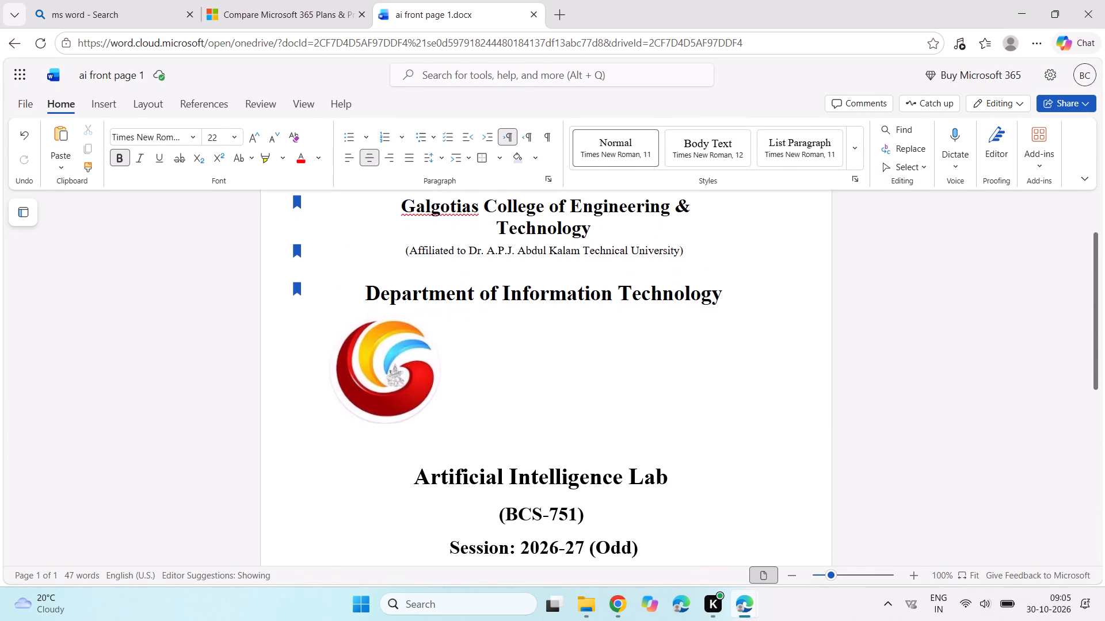
pyautogui.scroll(-1, 589, 306)
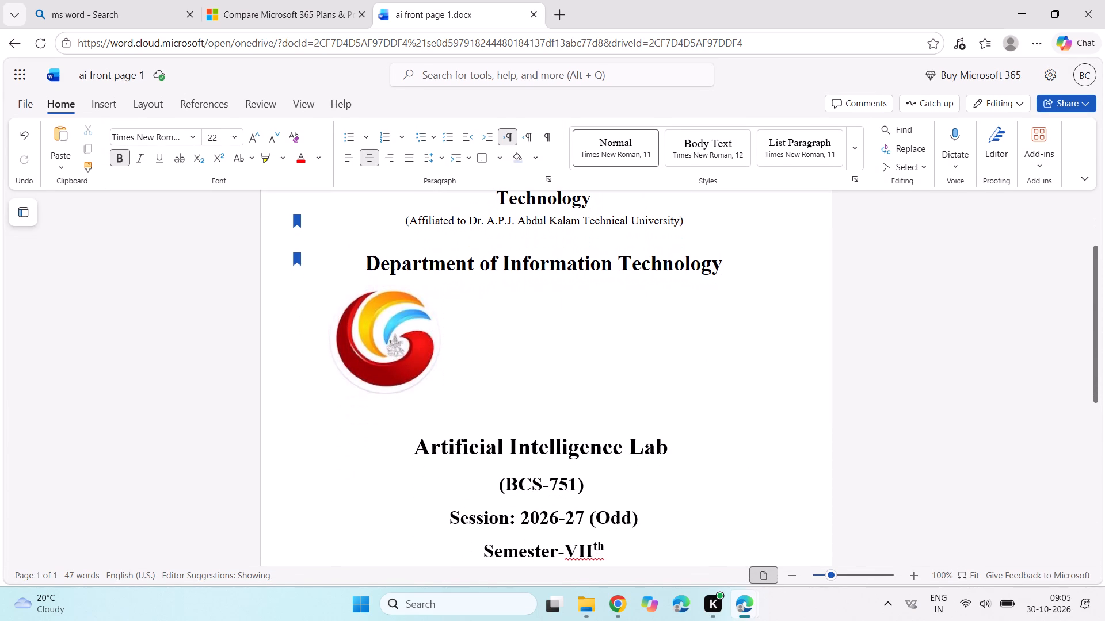
pyautogui.scroll(-1, 480, 270)
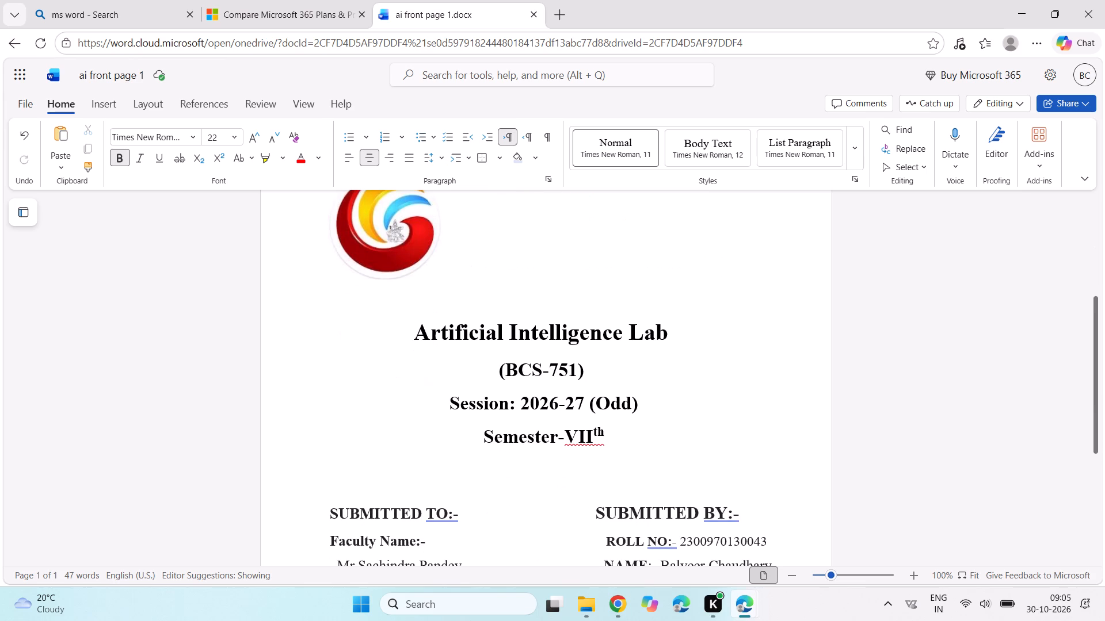
pyautogui.scroll(-5, 480, 270)
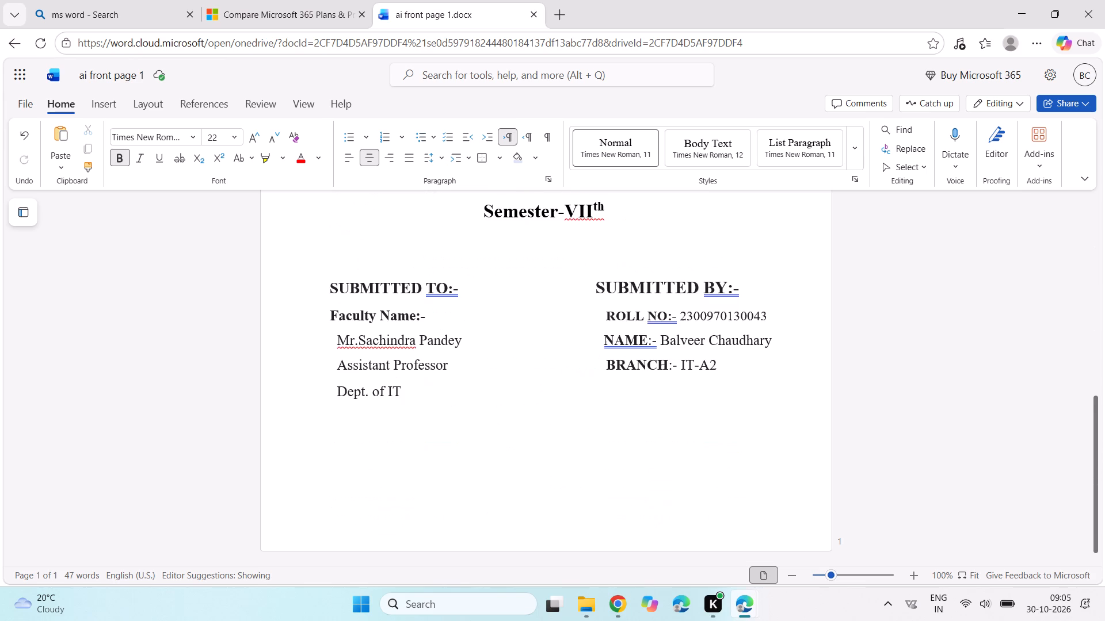
pyautogui.scroll(1, 480, 270)
pyautogui.scroll(-1, 480, 270)
pyautogui.scroll(1, 480, 270)
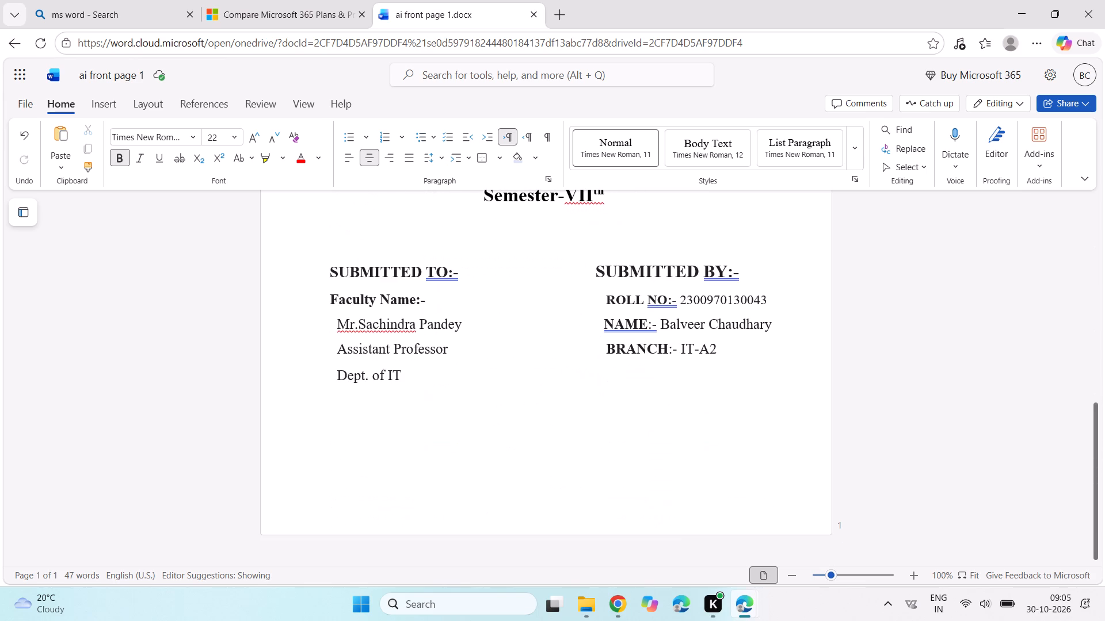
pyautogui.scroll(4, 480, 270)
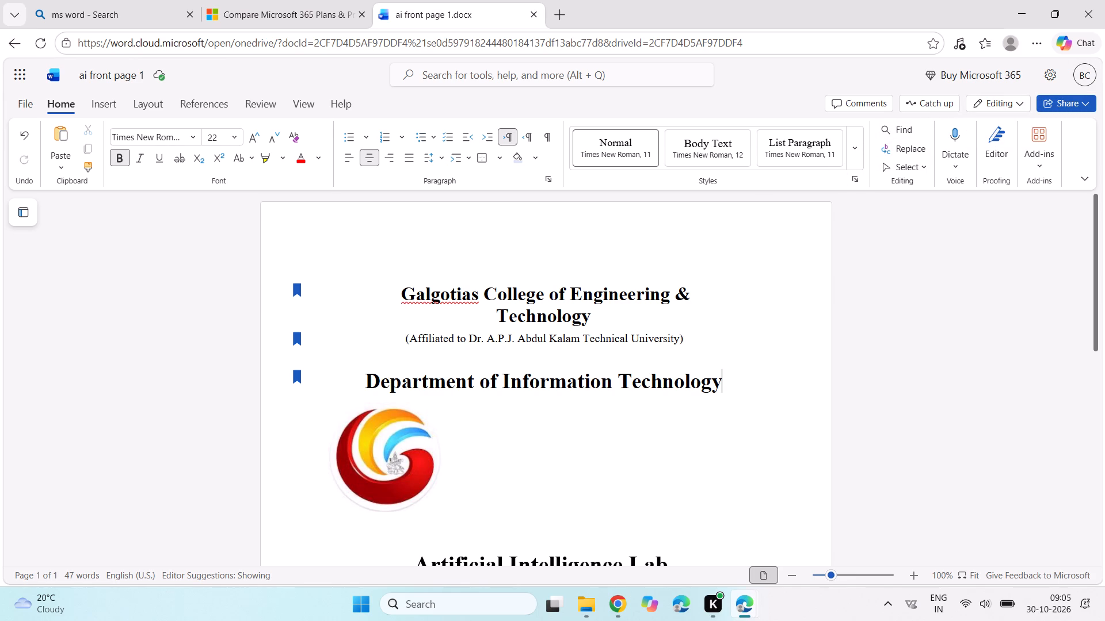
pyautogui.scroll(1, 589, 274)
pyautogui.scroll(-1, 573, 170)
# Show the document's headings list and recheck the front page's text down to the submission details.
pyautogui.click(29, 213)
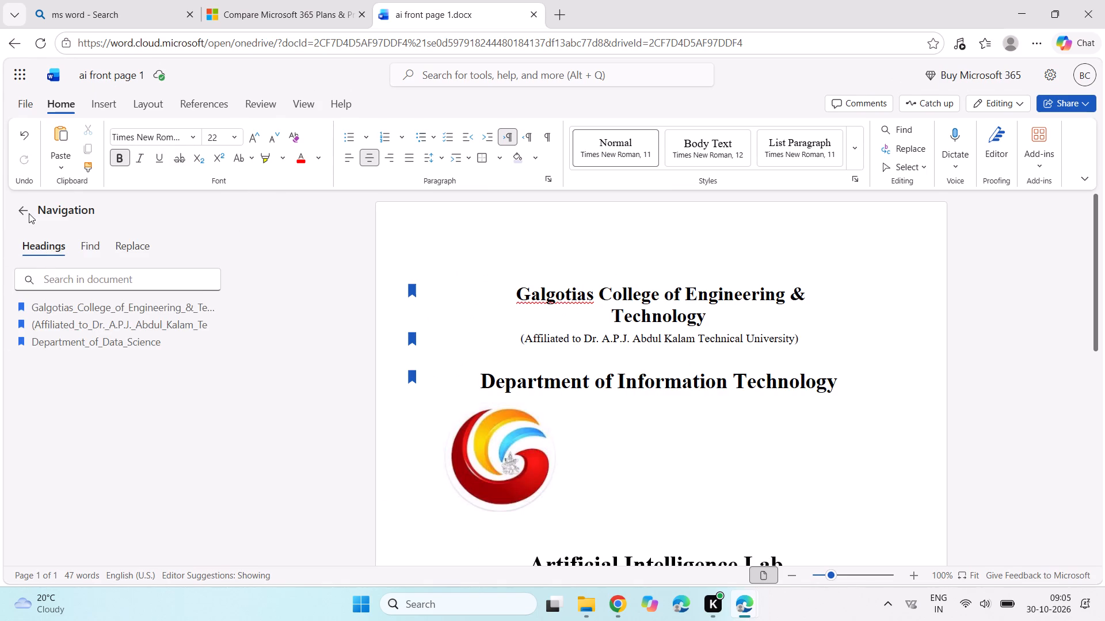
pyautogui.click(268, 257)
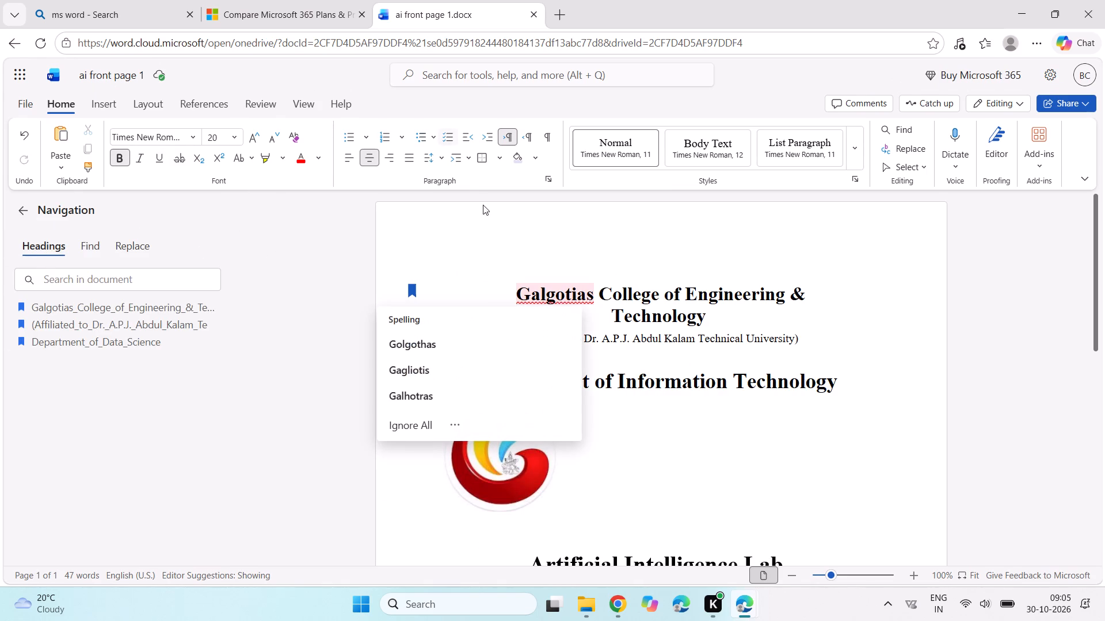
pyautogui.click(359, 260)
pyautogui.click(1051, 349)
pyautogui.scroll(-3, 710, 409)
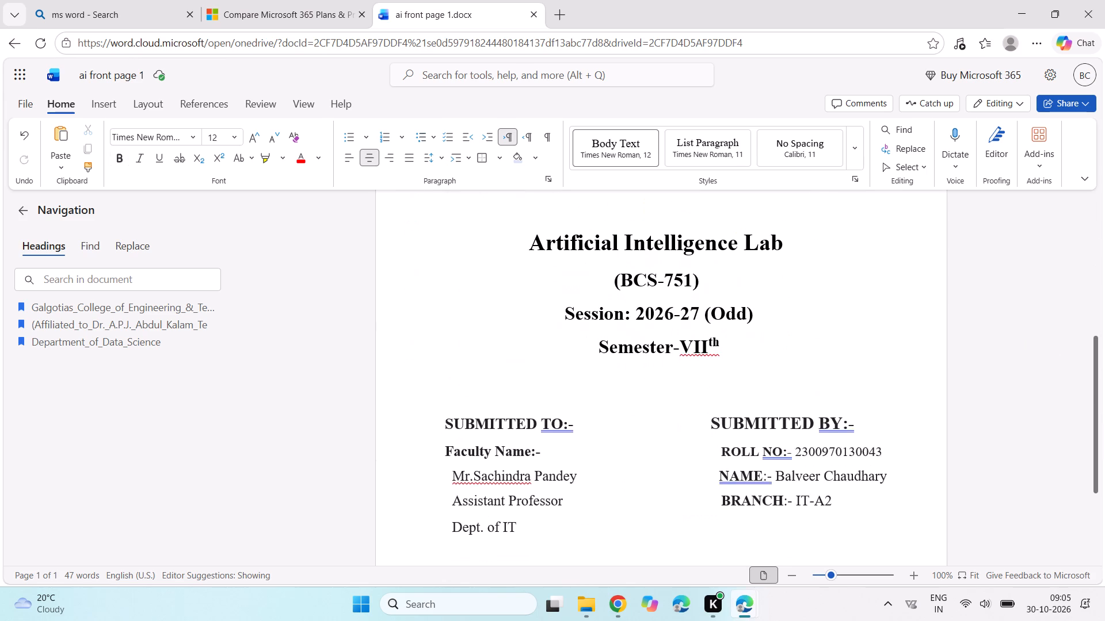
pyautogui.scroll(-4, 710, 409)
pyautogui.scroll(1, 710, 409)
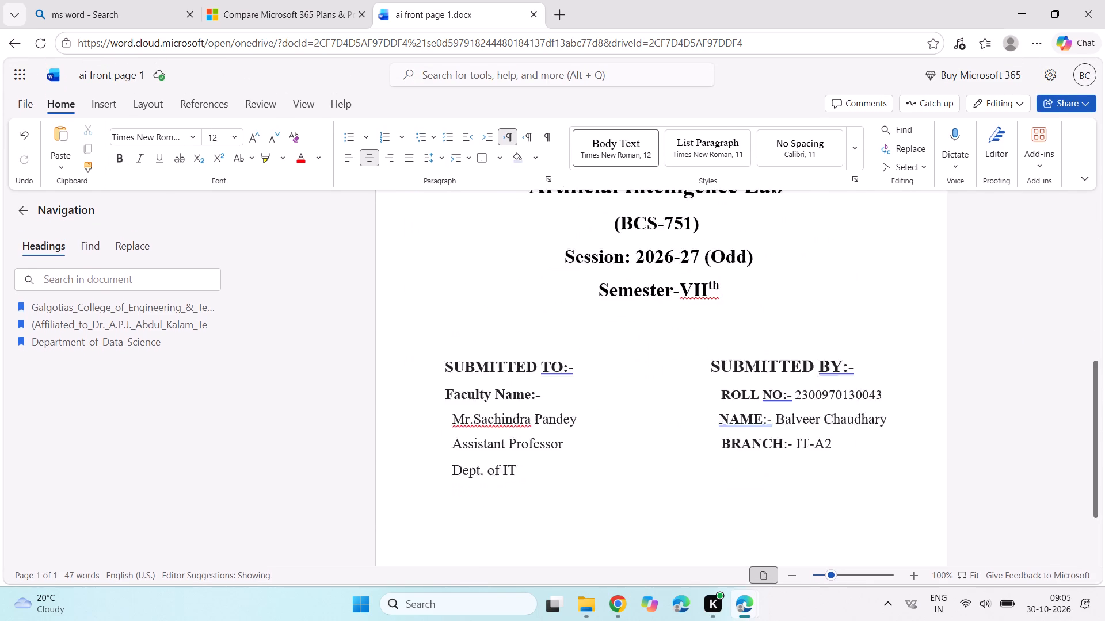
pyautogui.scroll(5, 710, 409)
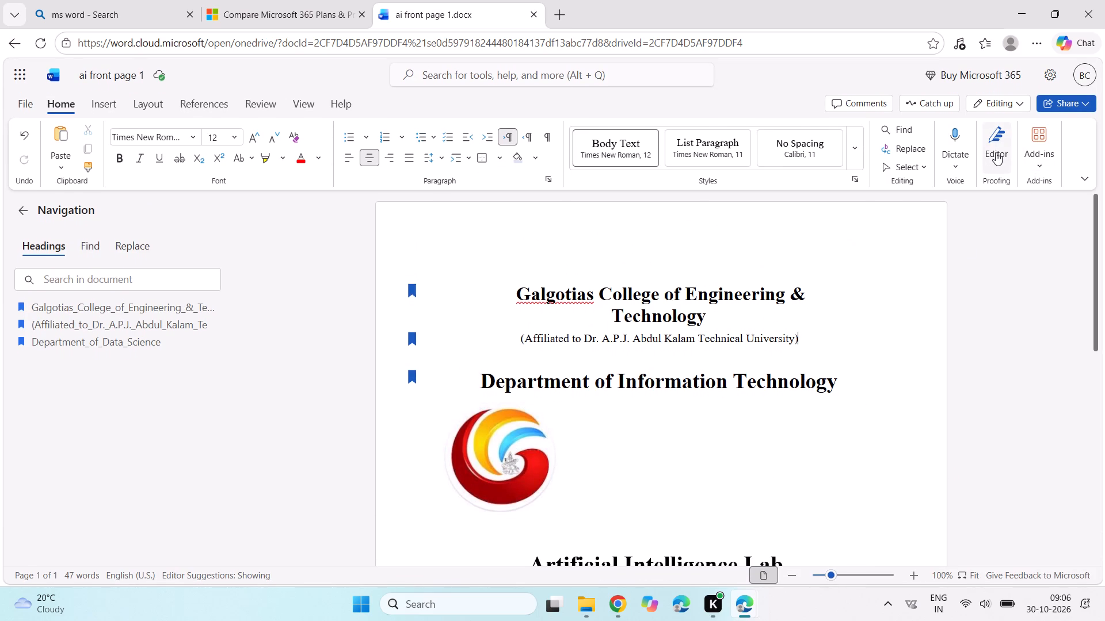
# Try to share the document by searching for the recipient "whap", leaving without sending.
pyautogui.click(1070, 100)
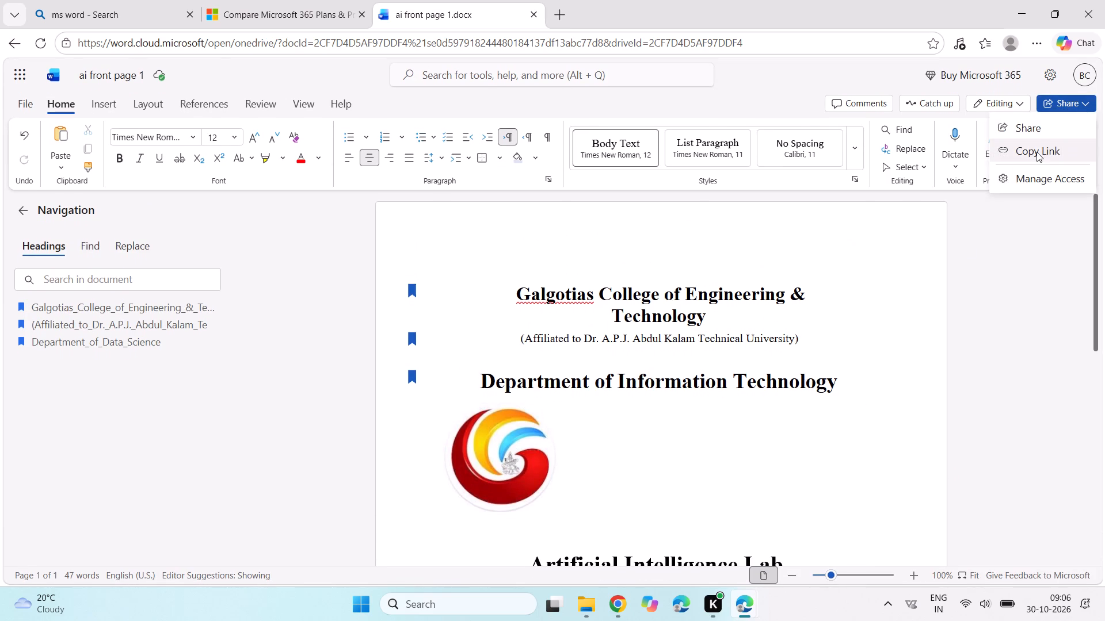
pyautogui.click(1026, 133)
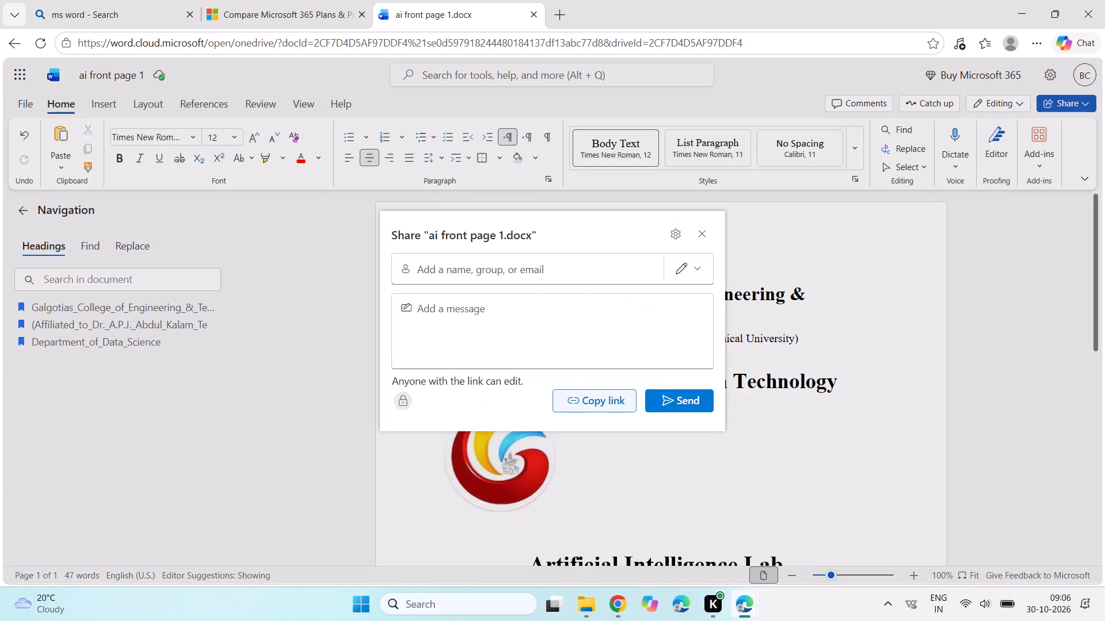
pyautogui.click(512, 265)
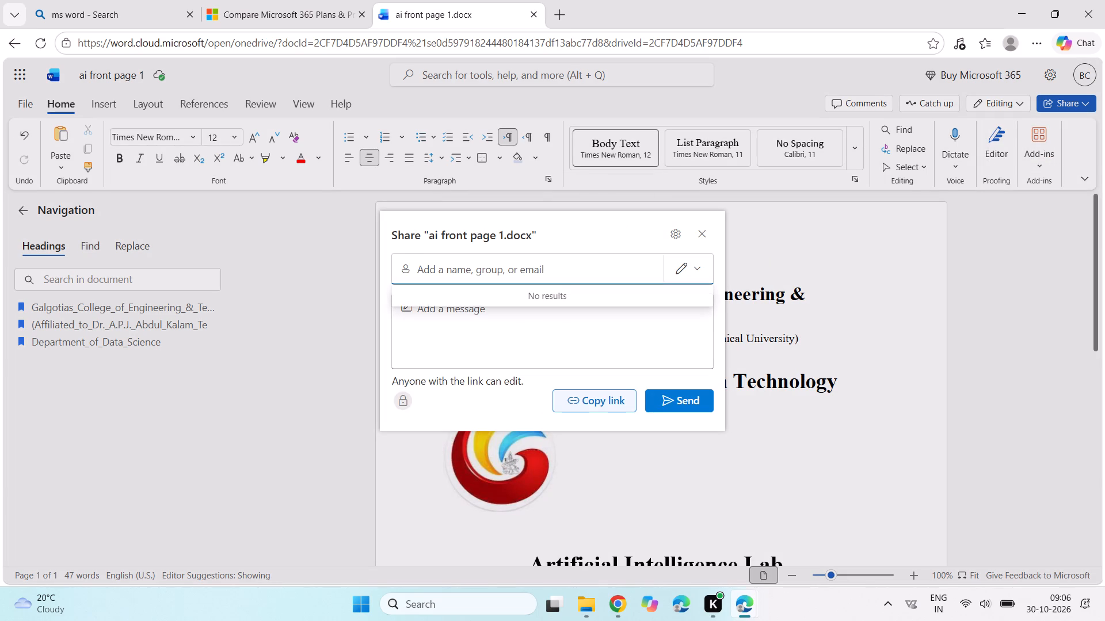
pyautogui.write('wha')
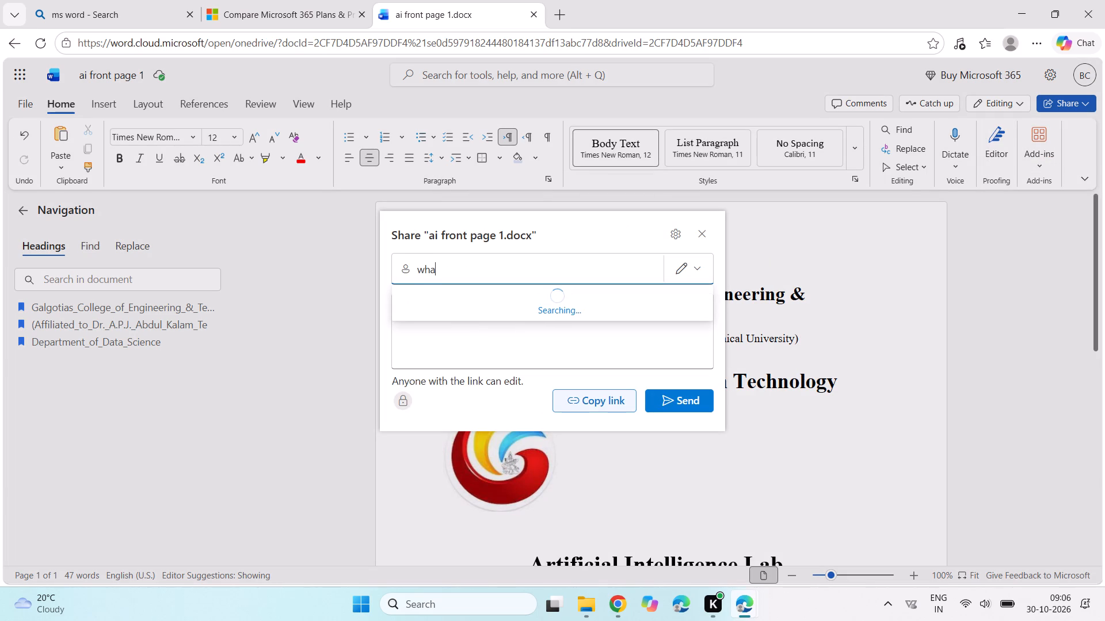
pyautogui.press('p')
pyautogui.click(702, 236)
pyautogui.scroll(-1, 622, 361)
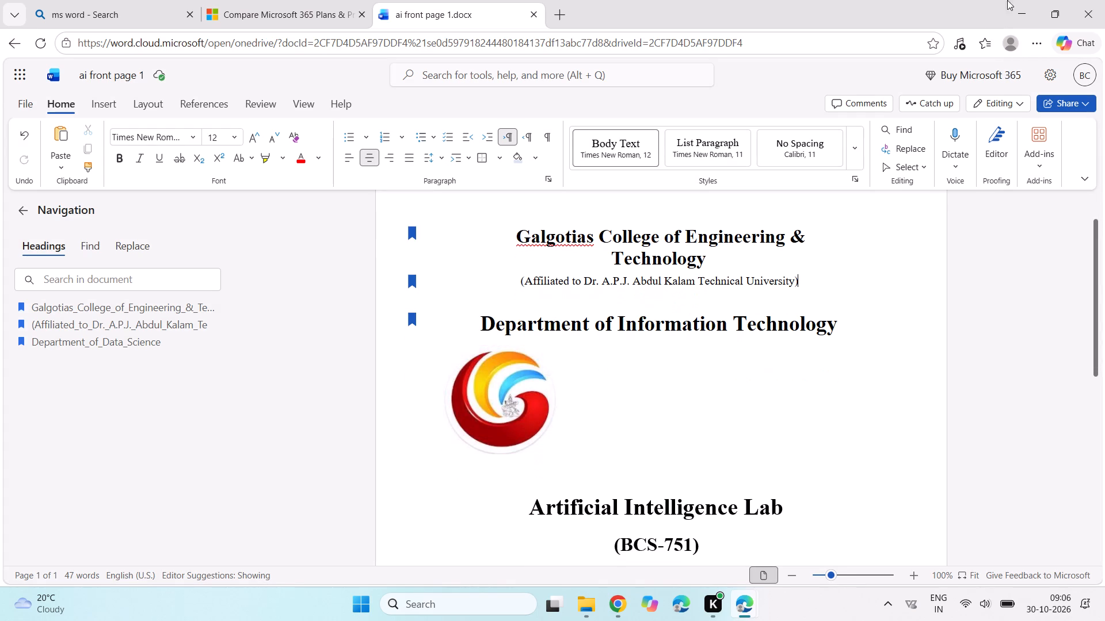